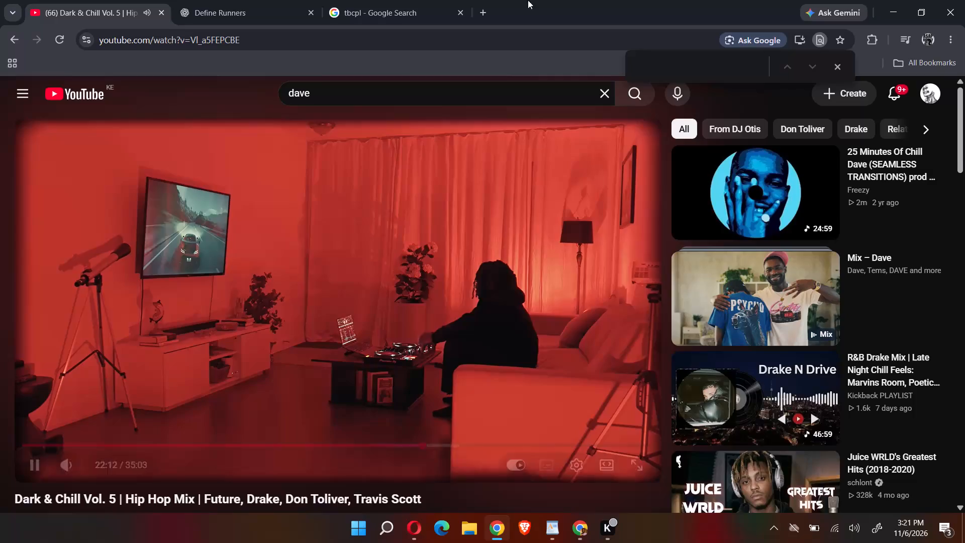
Make a copy of the New France Reading Comprehension Worksheet named "Samuel de Champlain Reading Comprehension", taking the name from the 03_Colonization Unit Tracker.
{"action": "left_click", "coordinate": [897, 1]}
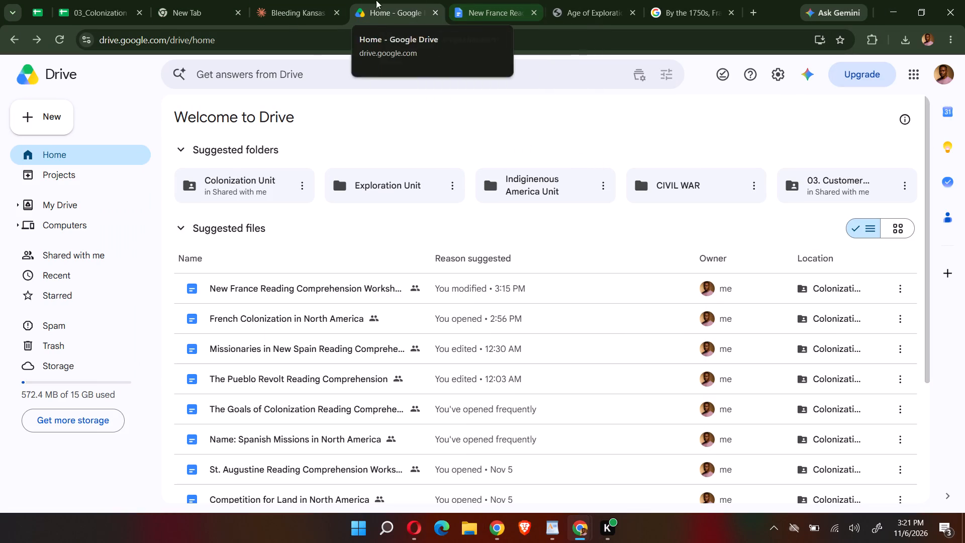
{"action": "left_click", "coordinate": [496, 13]}
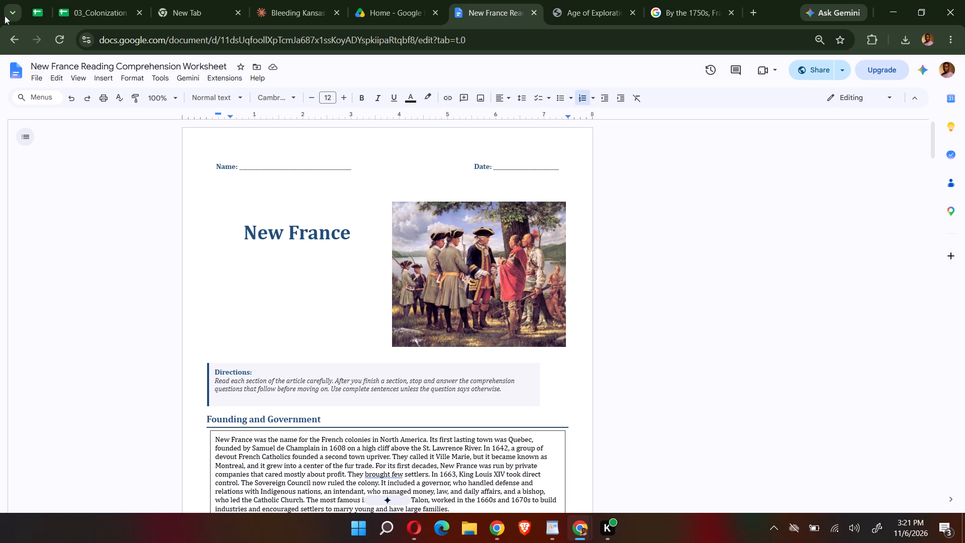
{"action": "left_click", "coordinate": [37, 82]}
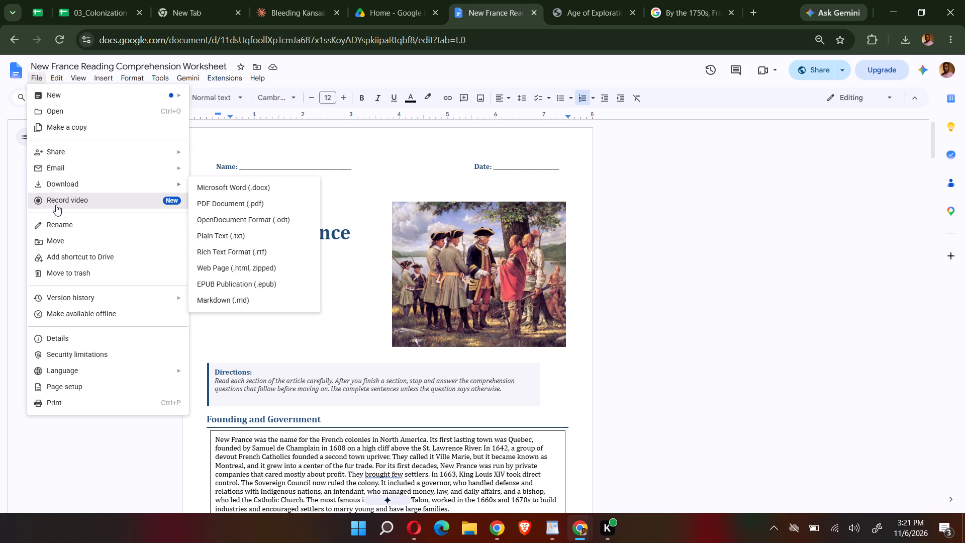
{"action": "left_click", "coordinate": [72, 133]}
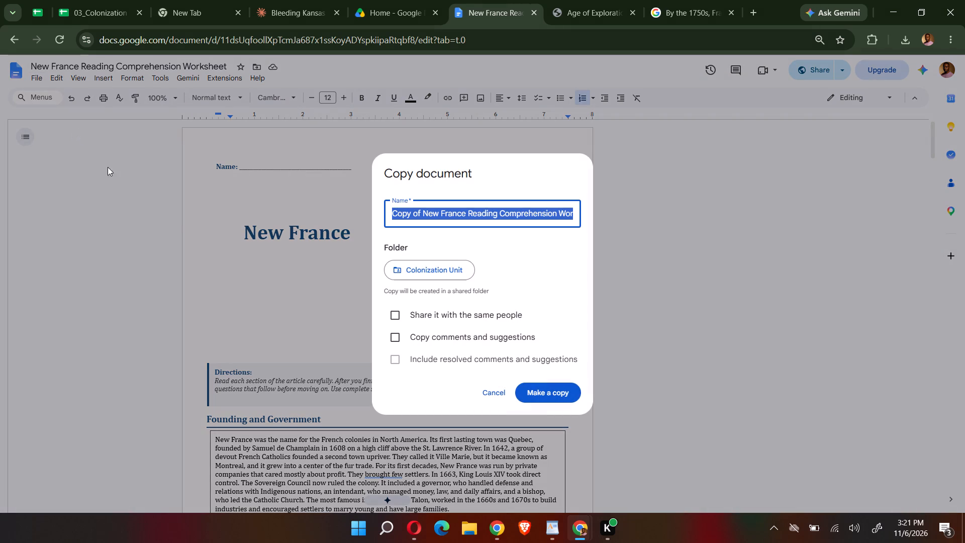
{"action": "left_click", "coordinate": [72, 5]}
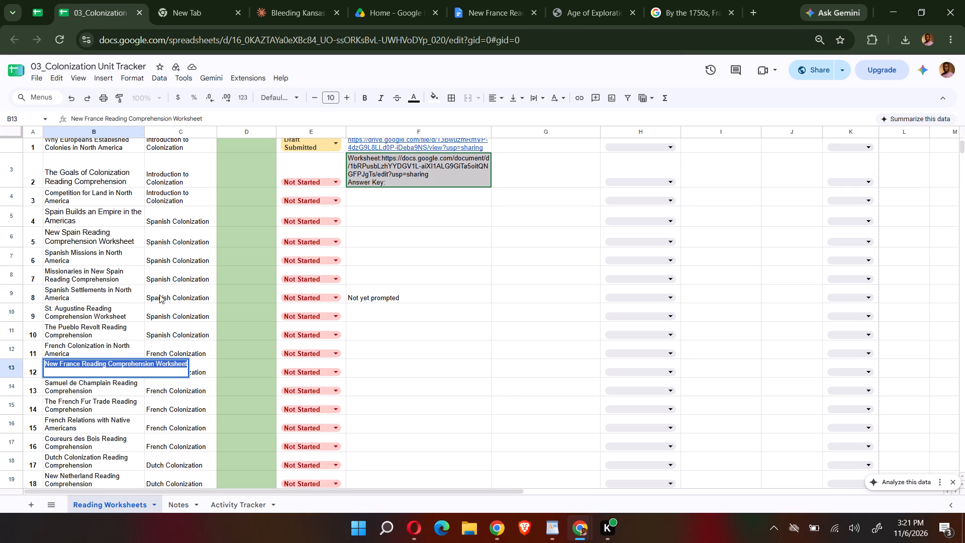
{"action": "left_click", "coordinate": [124, 381]}
{"action": "double_click", "coordinate": [110, 388]}
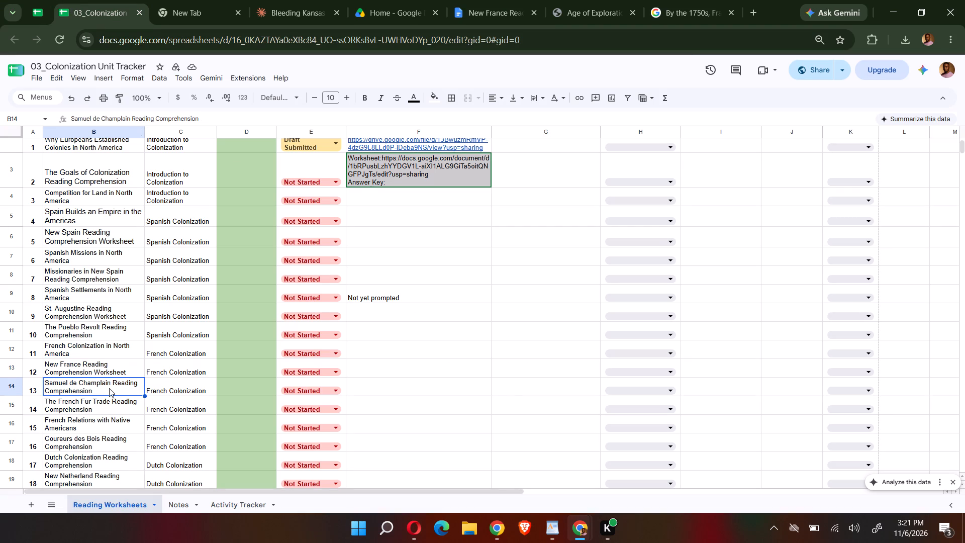
Copy the title "Samuel de Champlain Reading Comprehension" from the unit tracker, name the New France worksheet's copy with it, and create the copy.
{"action": "left_click_drag", "start_coordinate": [181, 382], "coordinate": [150, 379]}
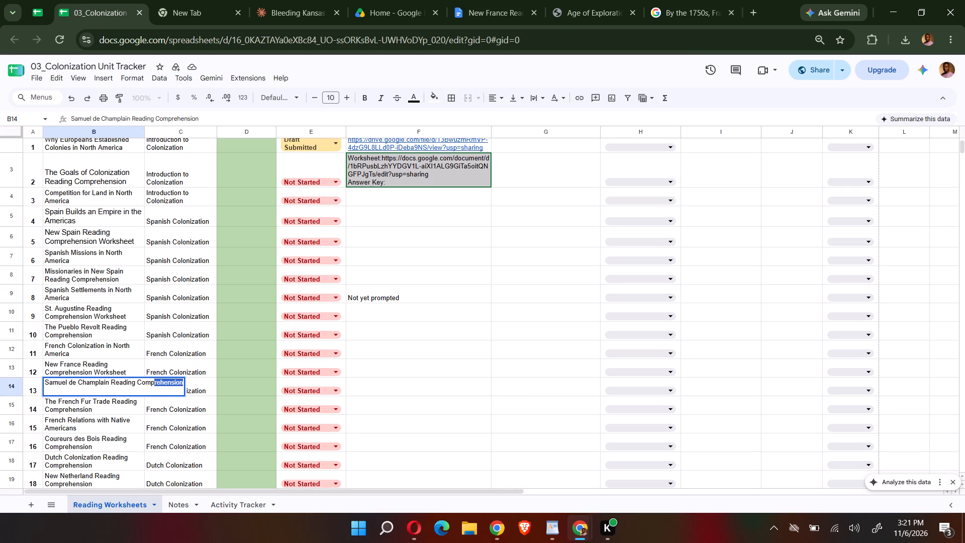
{"action": "left_click_drag", "start_coordinate": [150, 379], "coordinate": [42, 370]}
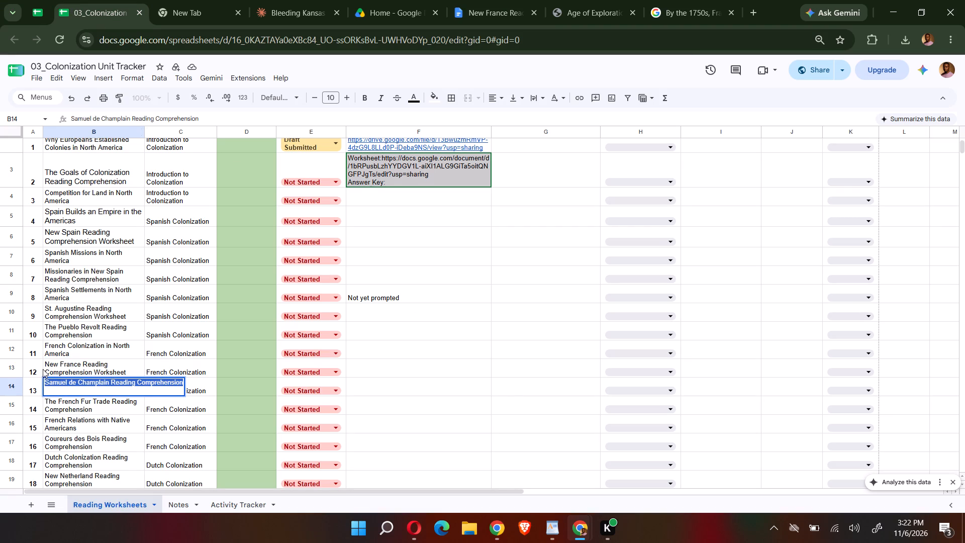
{"action": "key", "text": "ctrl+c"}
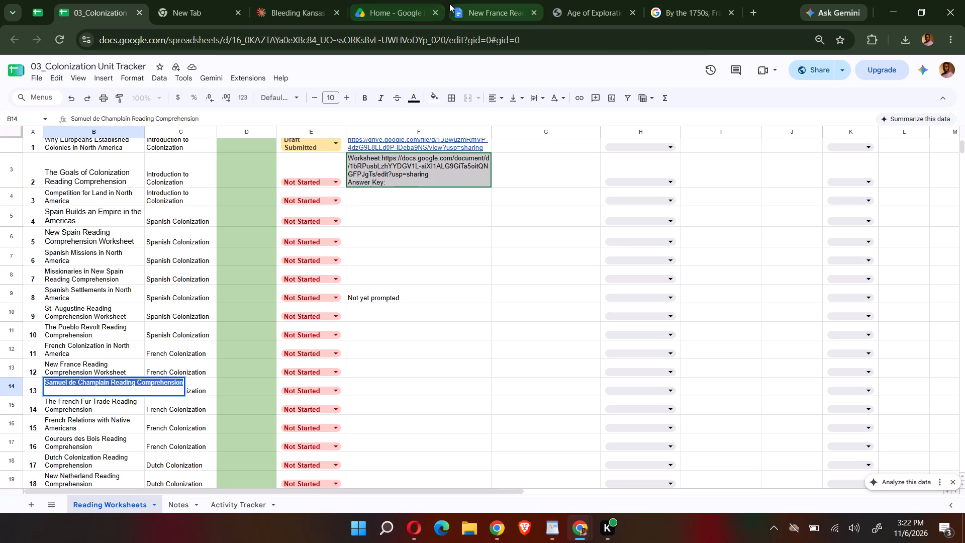
{"action": "left_click", "coordinate": [477, 4]}
{"action": "key", "text": "BackSpace"}
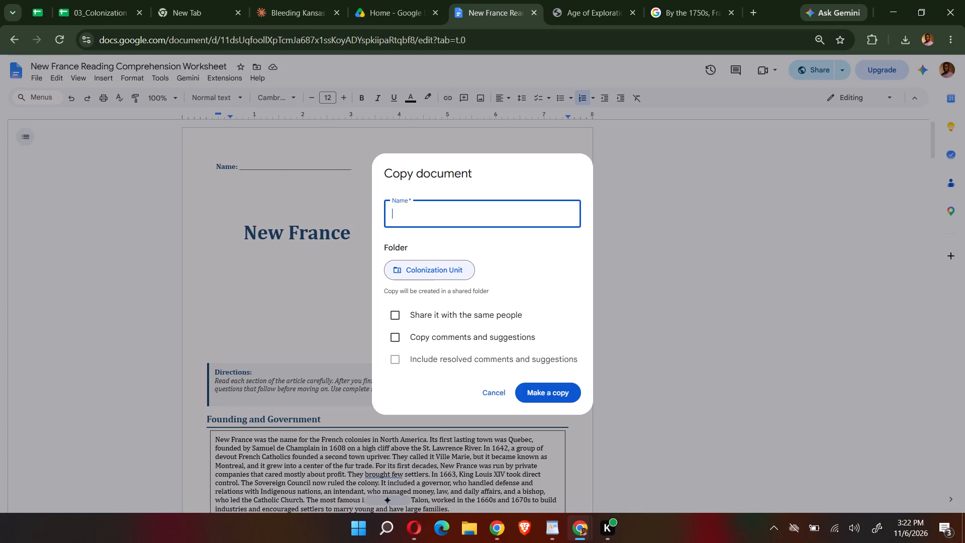
{"action": "key", "text": "ctrl+v"}
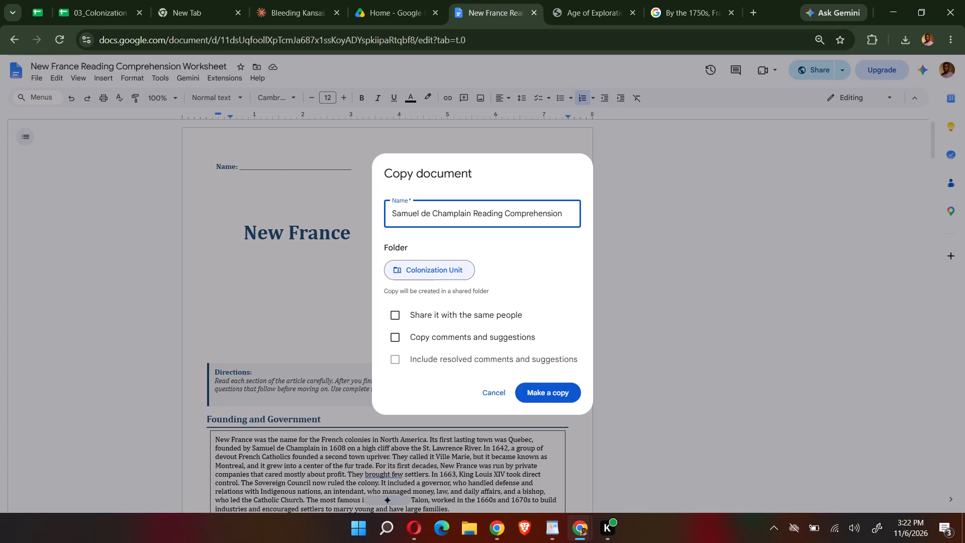
{"action": "key", "text": "Return"}
{"action": "left_click", "coordinate": [536, 391]}
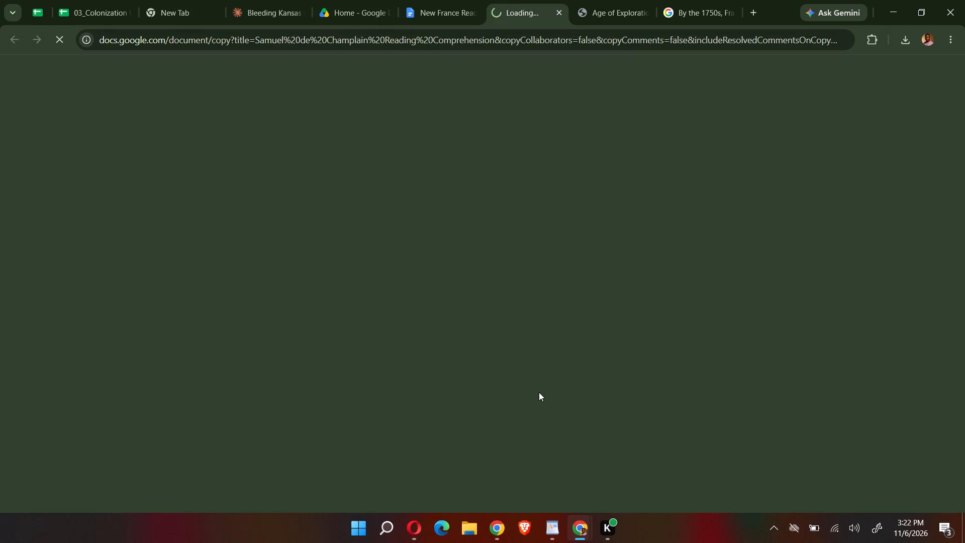
Switch to WhatsApp in Opera and send Tobby the message "rada".
{"action": "left_click", "coordinate": [408, 526]}
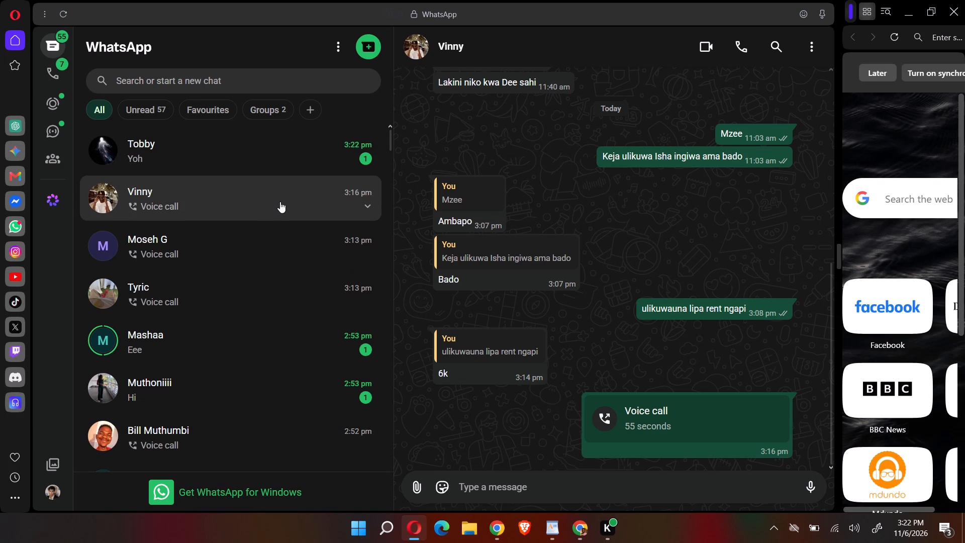
{"action": "left_click", "coordinate": [280, 202]}
{"action": "left_click", "coordinate": [291, 155]}
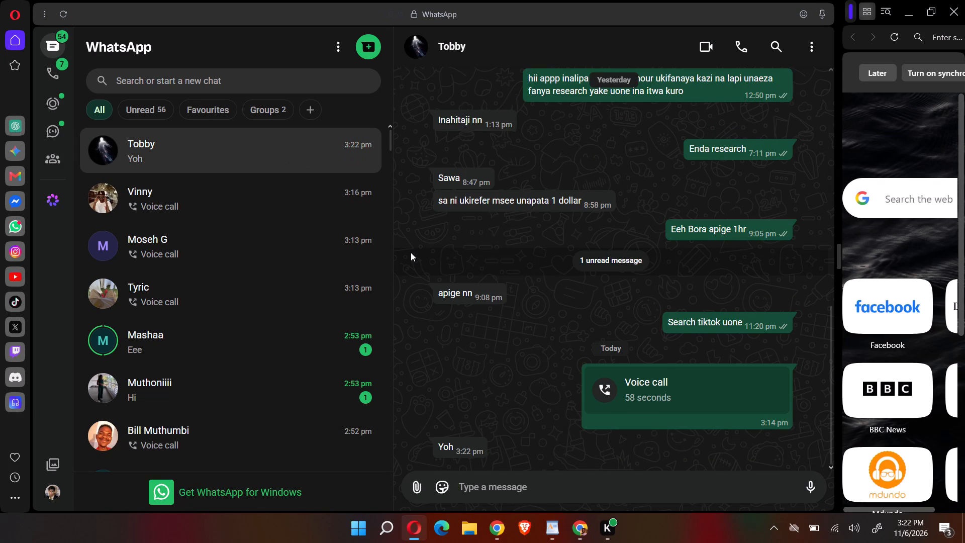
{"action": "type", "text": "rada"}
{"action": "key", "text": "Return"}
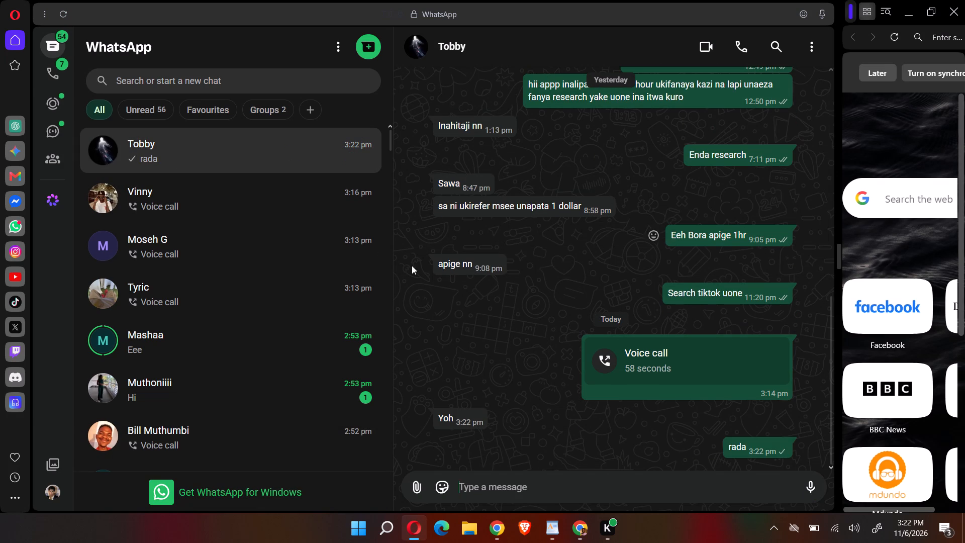
{"action": "left_click_drag", "start_coordinate": [241, 214], "coordinate": [250, 214]}
{"action": "left_click", "coordinate": [510, 486]}
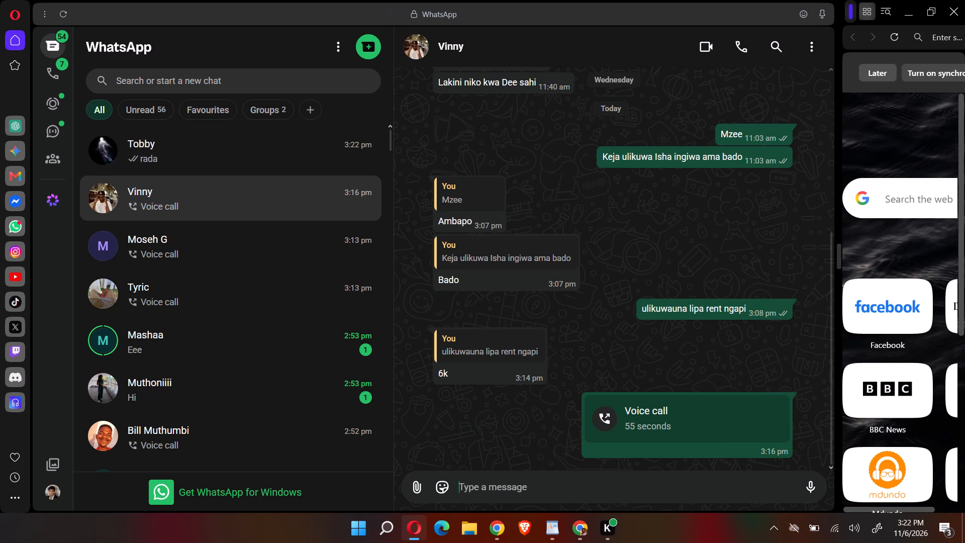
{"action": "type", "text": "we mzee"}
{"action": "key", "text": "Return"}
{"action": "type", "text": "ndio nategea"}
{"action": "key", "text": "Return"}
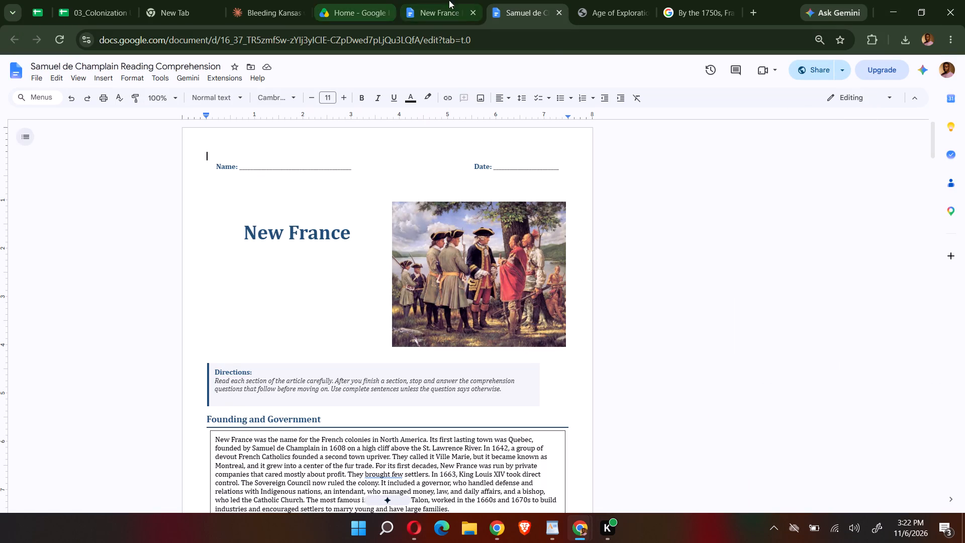
{"action": "left_click", "coordinate": [472, 11]}
{"action": "left_click", "coordinate": [416, 539]}
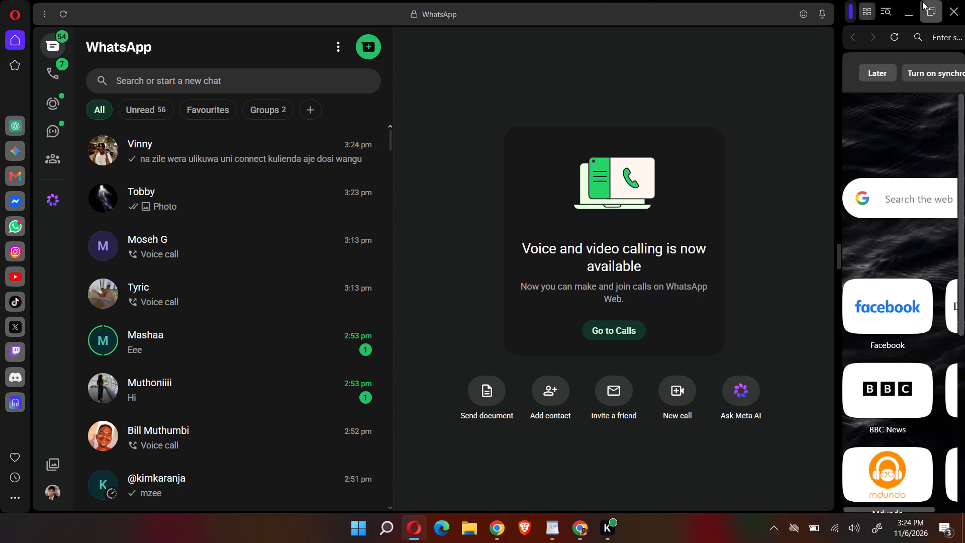
Switch to Chrome, copy the title "Samuel de Champlain" from the Age of Exploration PDF and return to the Samuel de Champlain Reading Comprehension document.
{"action": "left_click", "coordinate": [919, 4]}
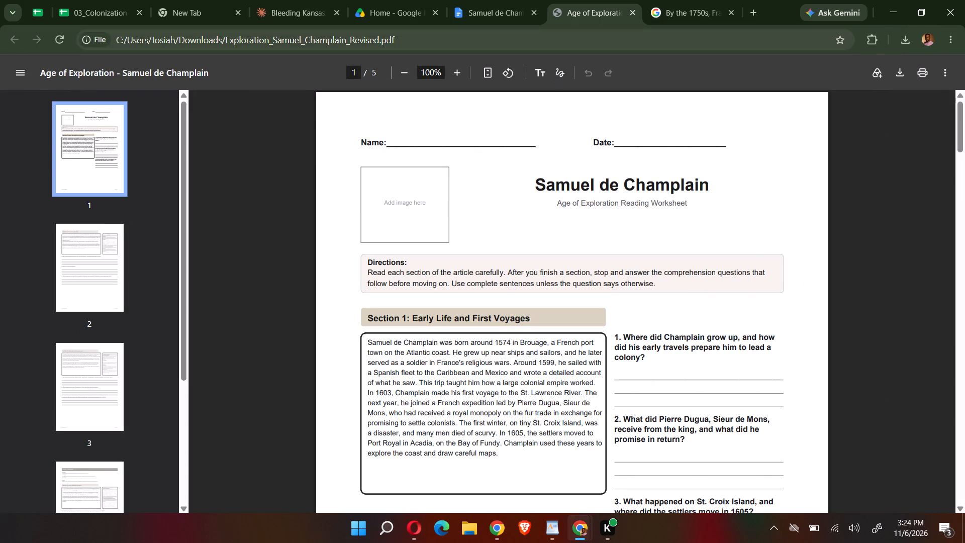
{"action": "left_click_drag", "start_coordinate": [713, 189], "coordinate": [641, 183]}
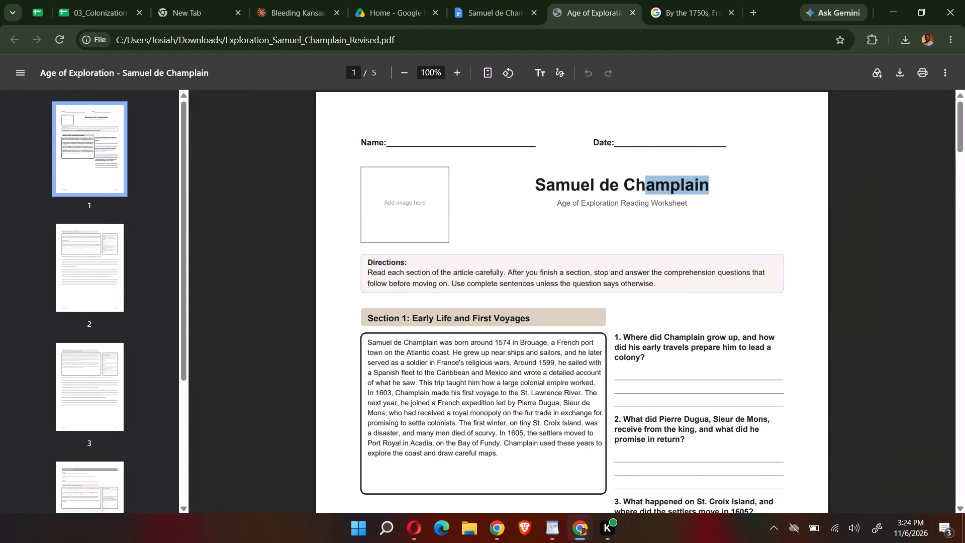
{"action": "left_click_drag", "start_coordinate": [641, 183], "coordinate": [532, 183]}
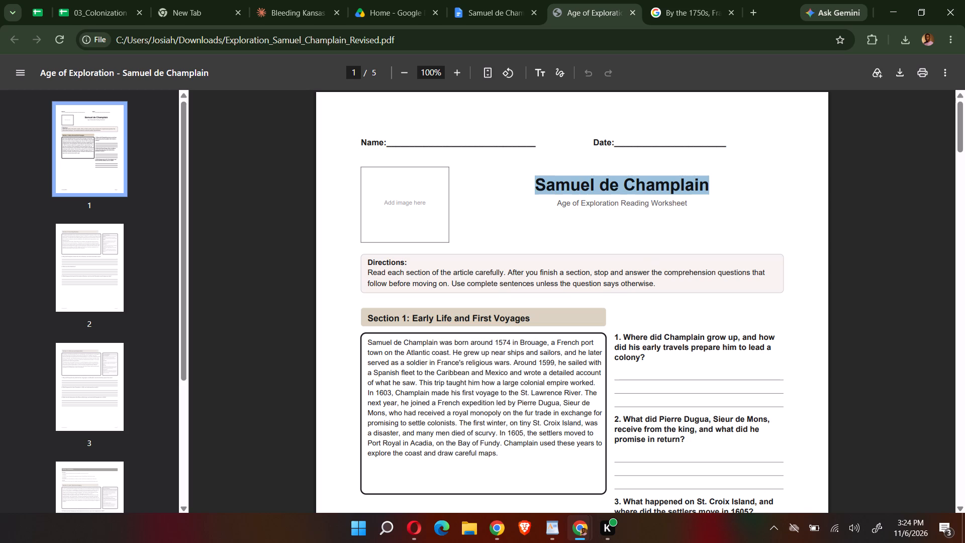
{"action": "key", "text": "ctrl+c"}
{"action": "left_click", "coordinate": [466, 0]}
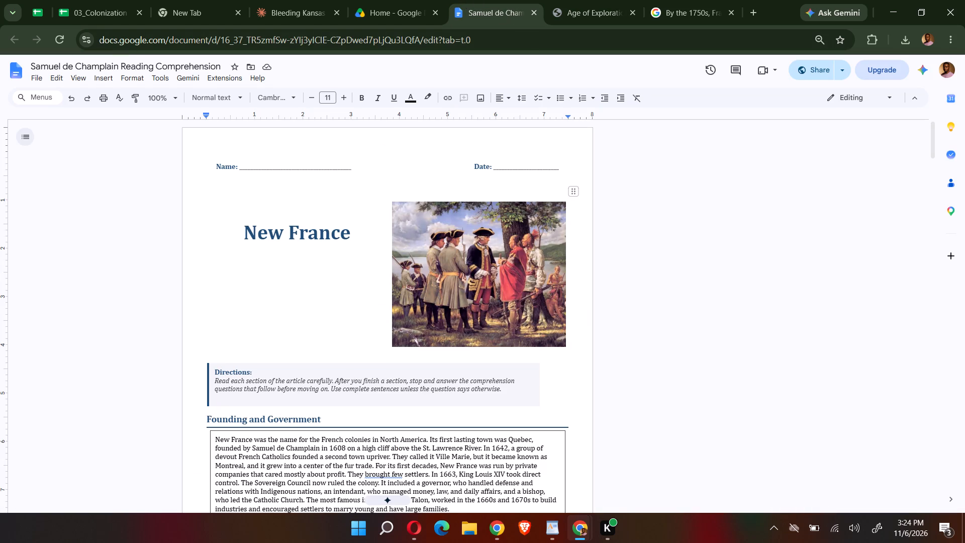
Replace the worksheet's main title "New France" with "Samuel de Champlain".
{"action": "left_click_drag", "start_coordinate": [356, 234], "coordinate": [225, 233]}
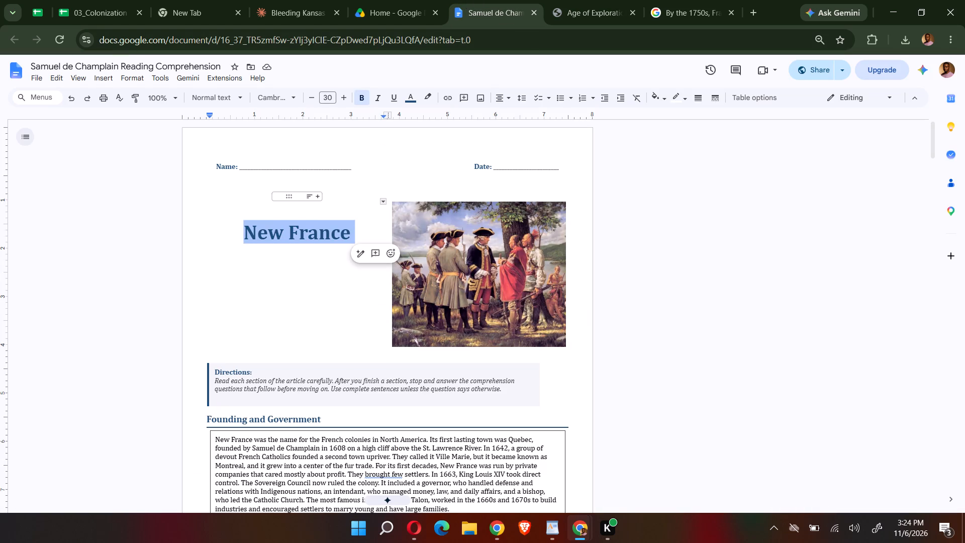
{"action": "key", "text": "BackSpace"}
{"action": "key", "text": "ctrl+v"}
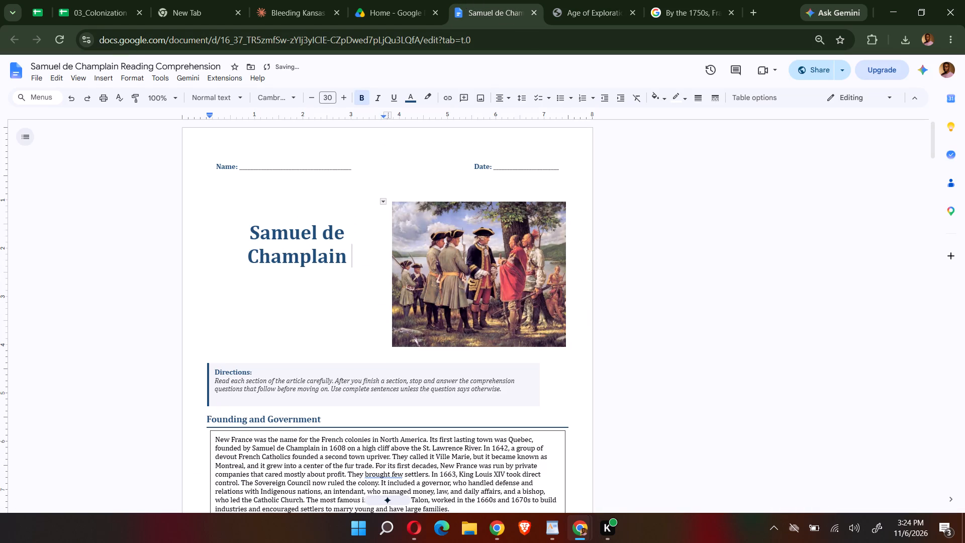
Search Google Images for "Samuel de Champlain" and copy the Wikipedia portrait with the red curtain background.
{"action": "left_click_drag", "start_coordinate": [682, 0], "coordinate": [671, 3]}
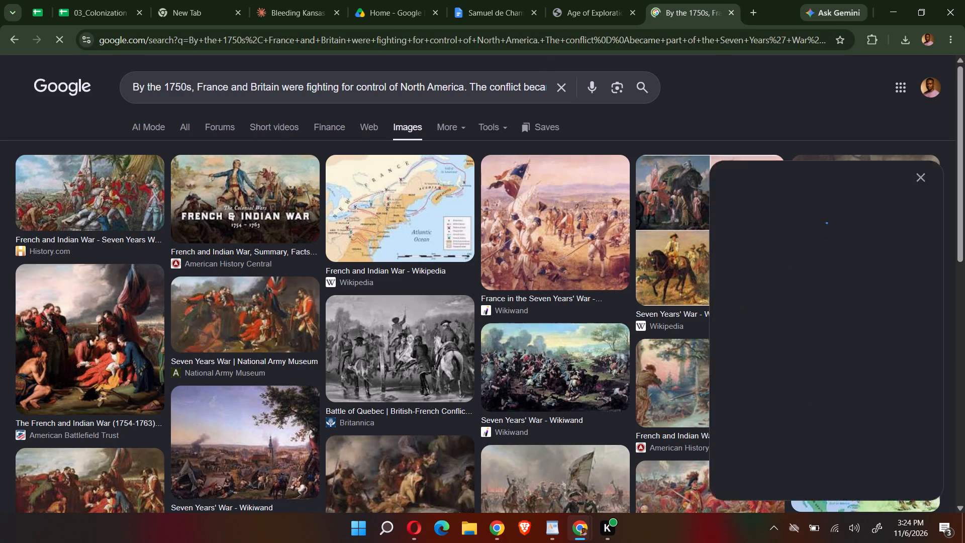
{"action": "left_click", "coordinate": [564, 92]}
{"action": "left_click", "coordinate": [470, 82]}
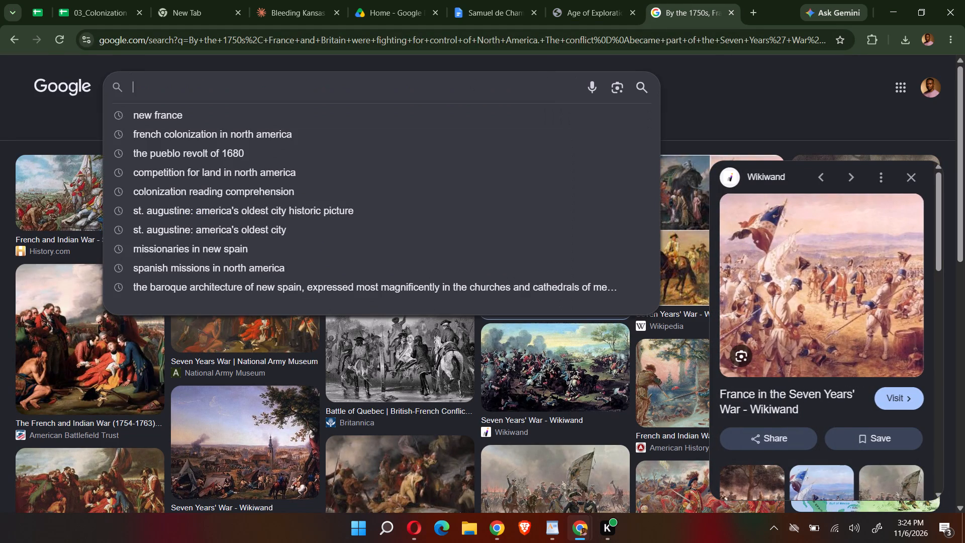
{"action": "key", "text": "ctrl+v"}
{"action": "key", "text": "Return"}
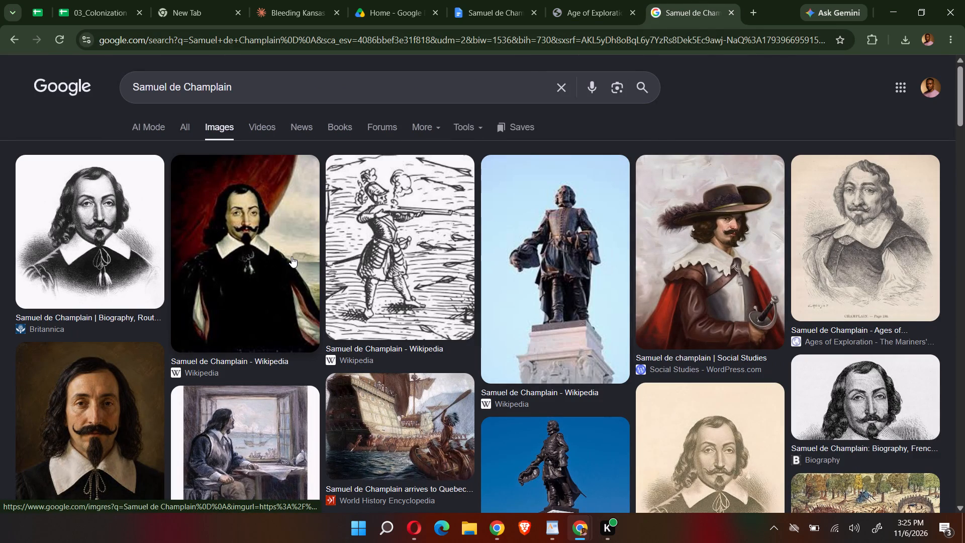
{"action": "scroll", "coordinate": [255, 268], "scroll_direction": "down", "scroll_amount": 1}
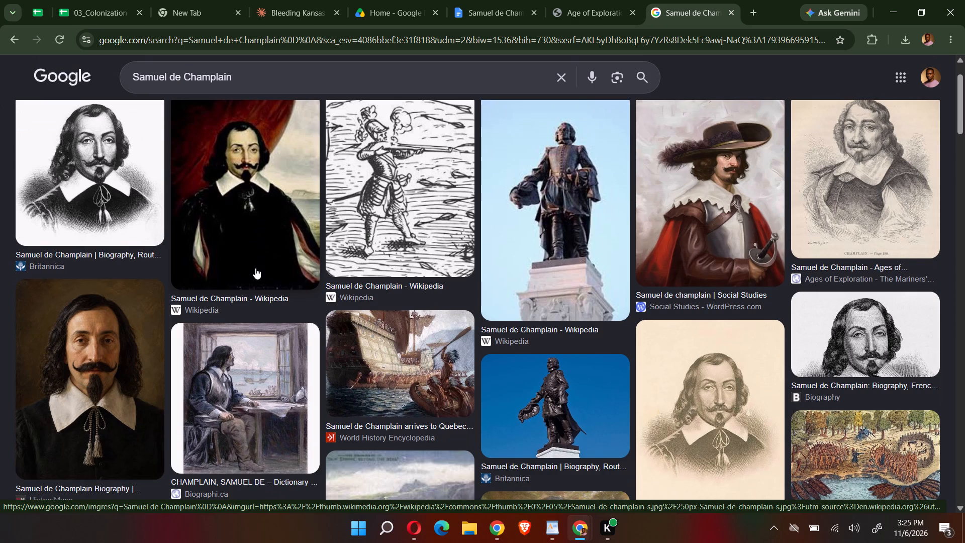
{"action": "scroll", "coordinate": [253, 267], "scroll_direction": "down", "scroll_amount": 3}
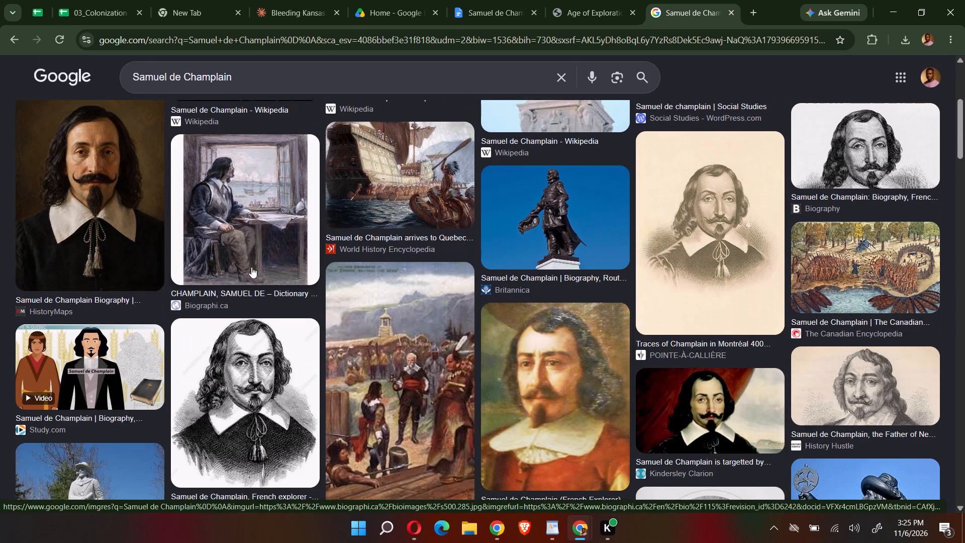
{"action": "scroll", "coordinate": [253, 266], "scroll_direction": "up", "scroll_amount": 5}
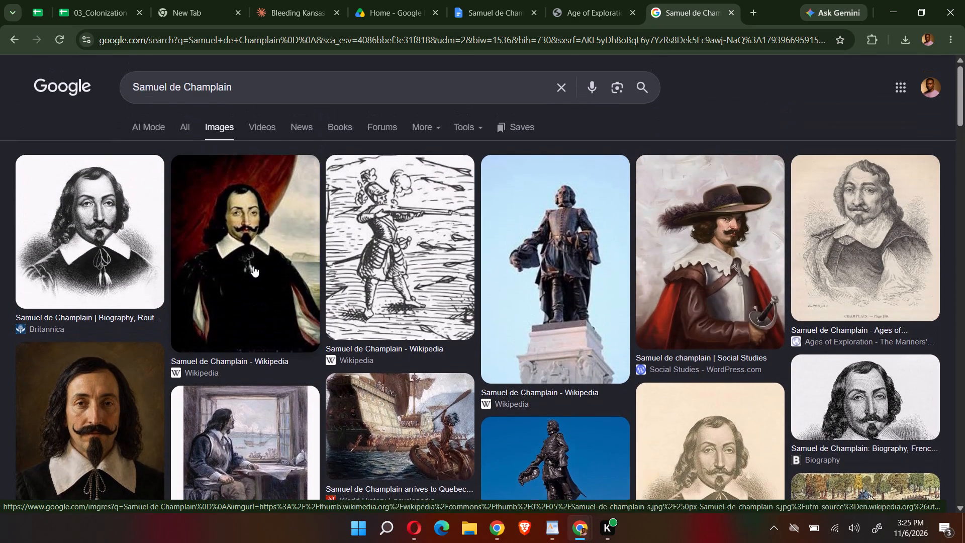
{"action": "left_click", "coordinate": [253, 266]}
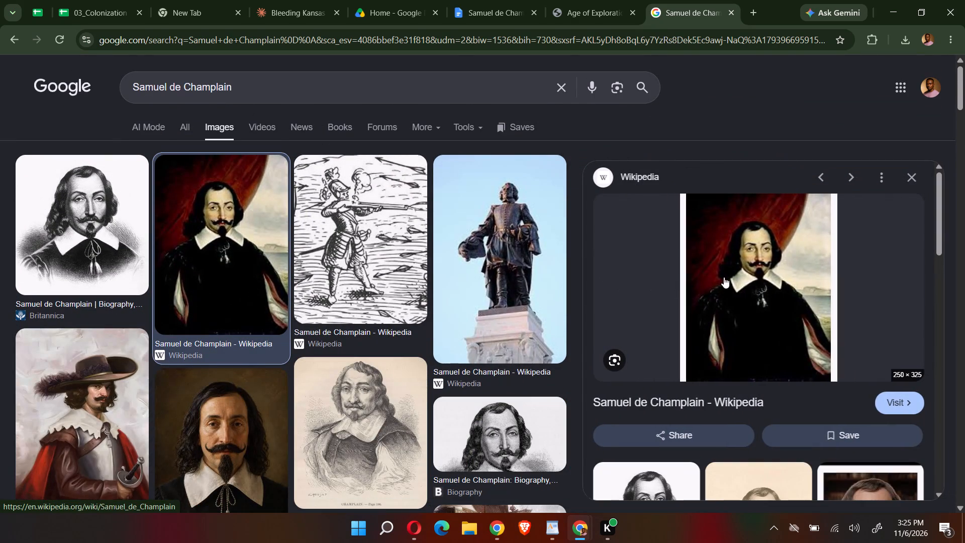
{"action": "right_click", "coordinate": [724, 278]}
{"action": "left_click", "coordinate": [785, 429]}
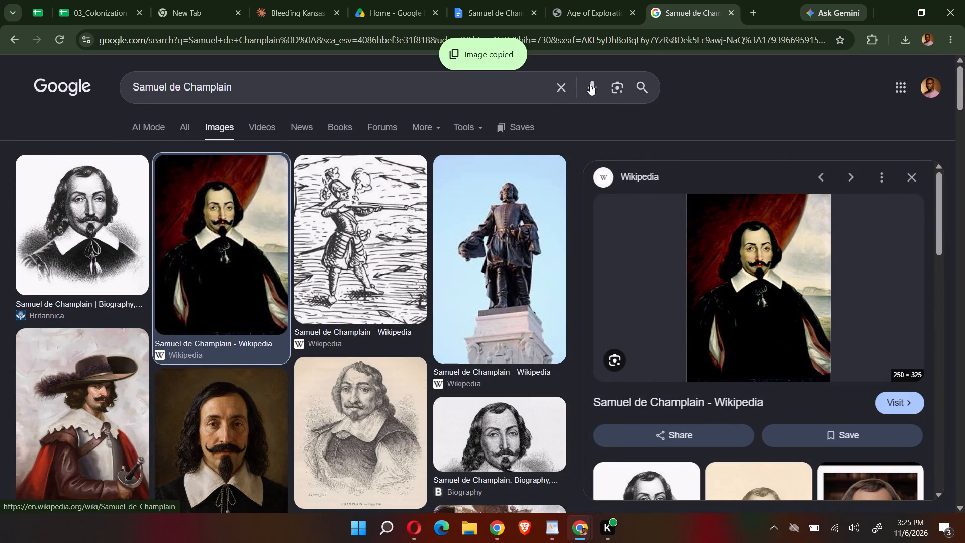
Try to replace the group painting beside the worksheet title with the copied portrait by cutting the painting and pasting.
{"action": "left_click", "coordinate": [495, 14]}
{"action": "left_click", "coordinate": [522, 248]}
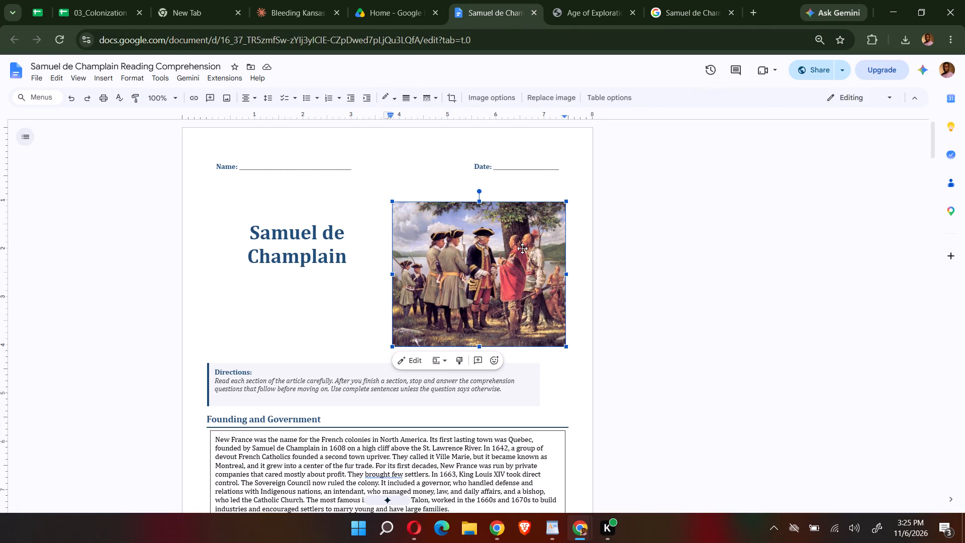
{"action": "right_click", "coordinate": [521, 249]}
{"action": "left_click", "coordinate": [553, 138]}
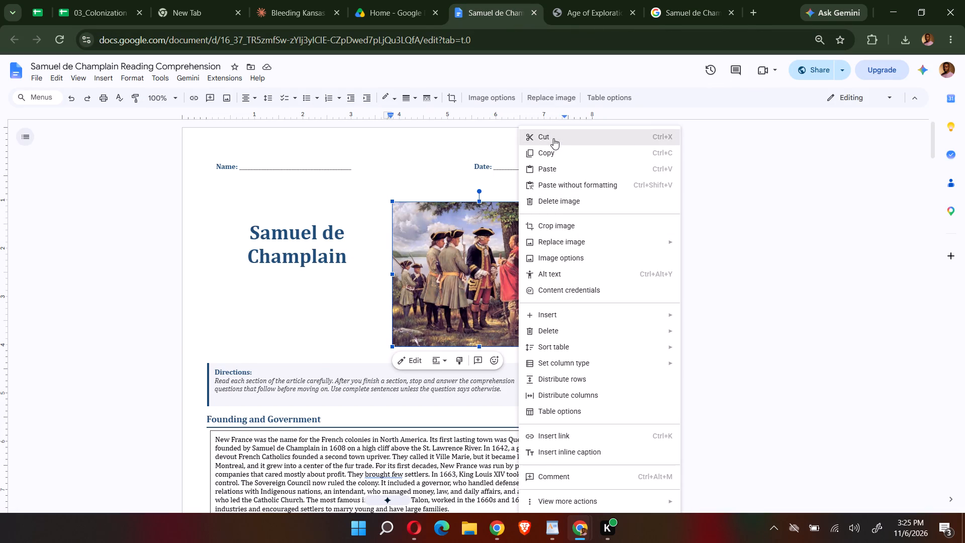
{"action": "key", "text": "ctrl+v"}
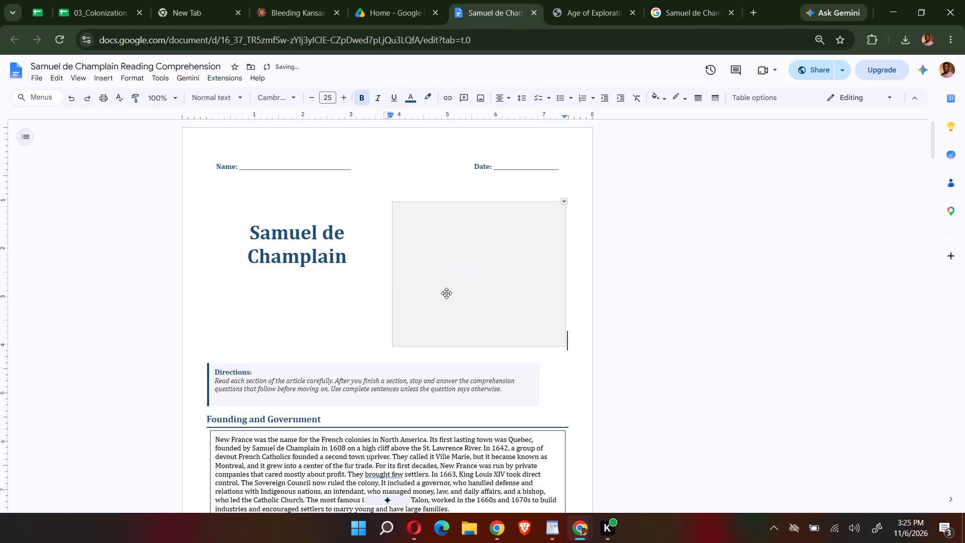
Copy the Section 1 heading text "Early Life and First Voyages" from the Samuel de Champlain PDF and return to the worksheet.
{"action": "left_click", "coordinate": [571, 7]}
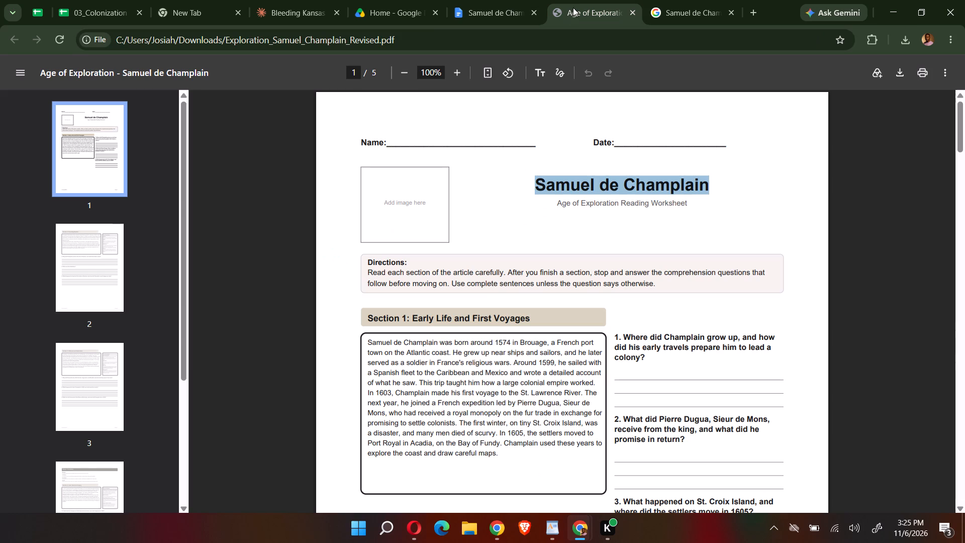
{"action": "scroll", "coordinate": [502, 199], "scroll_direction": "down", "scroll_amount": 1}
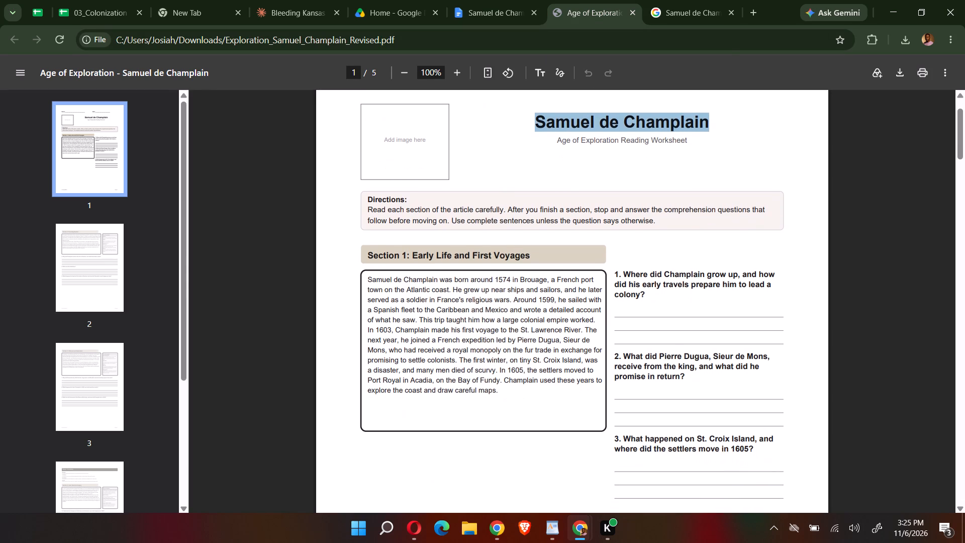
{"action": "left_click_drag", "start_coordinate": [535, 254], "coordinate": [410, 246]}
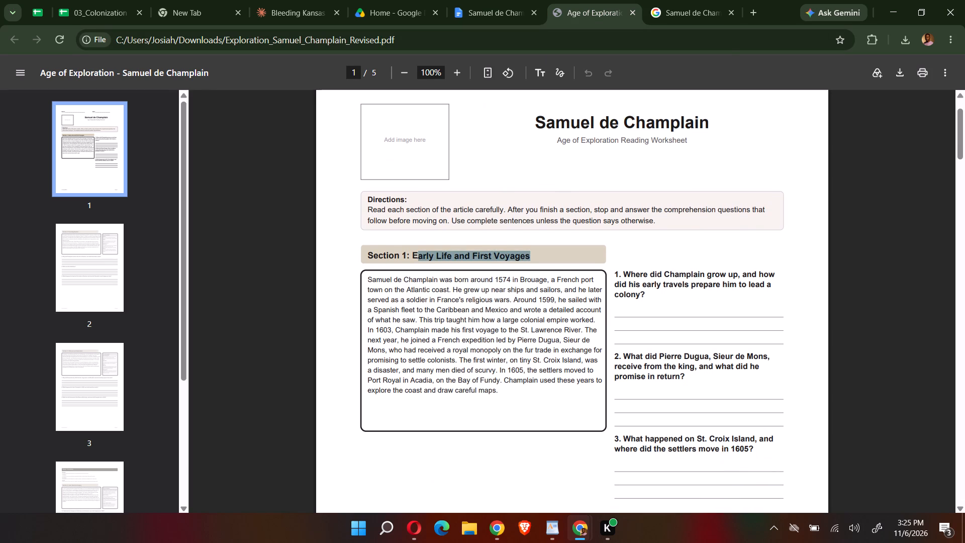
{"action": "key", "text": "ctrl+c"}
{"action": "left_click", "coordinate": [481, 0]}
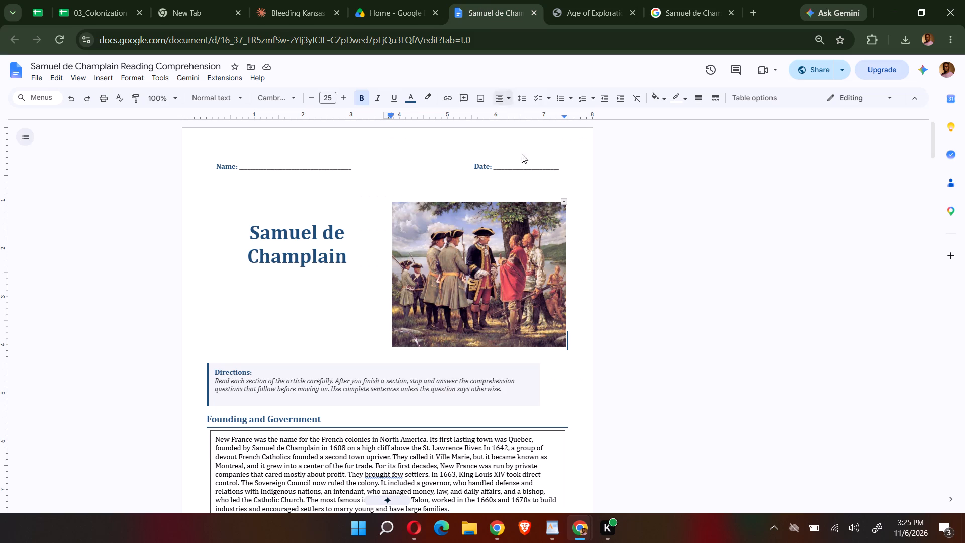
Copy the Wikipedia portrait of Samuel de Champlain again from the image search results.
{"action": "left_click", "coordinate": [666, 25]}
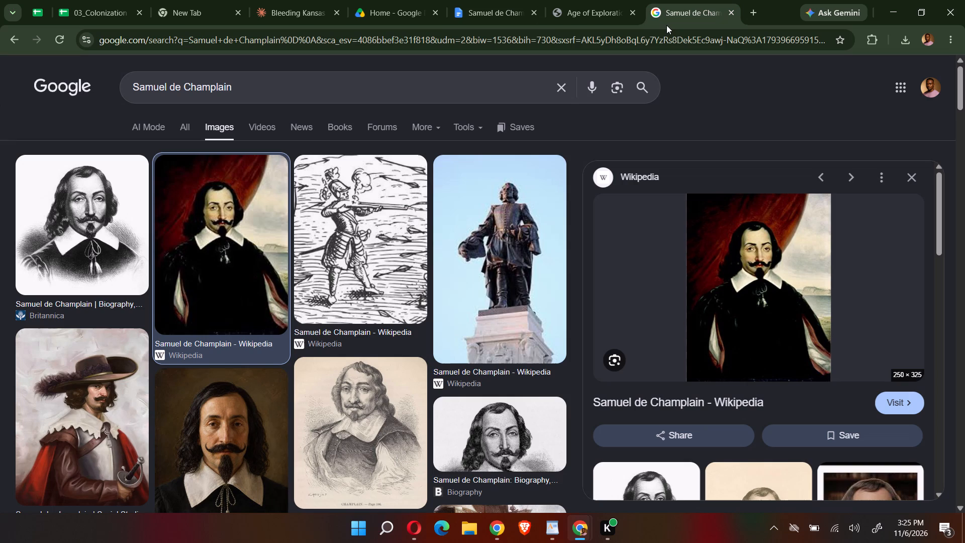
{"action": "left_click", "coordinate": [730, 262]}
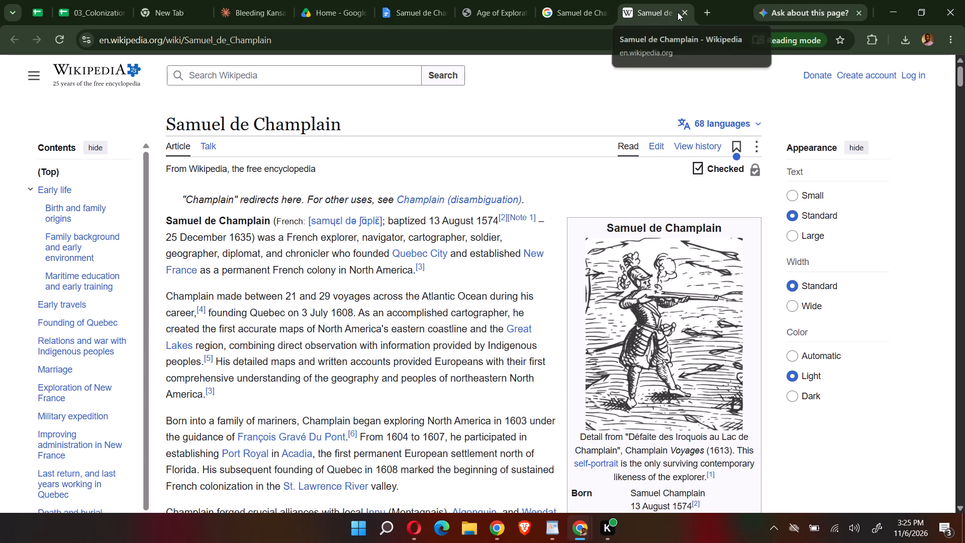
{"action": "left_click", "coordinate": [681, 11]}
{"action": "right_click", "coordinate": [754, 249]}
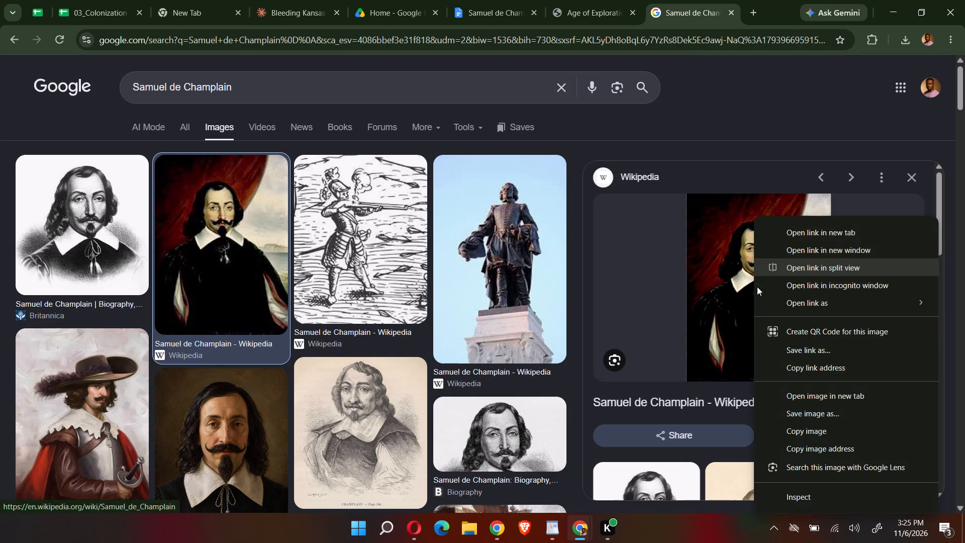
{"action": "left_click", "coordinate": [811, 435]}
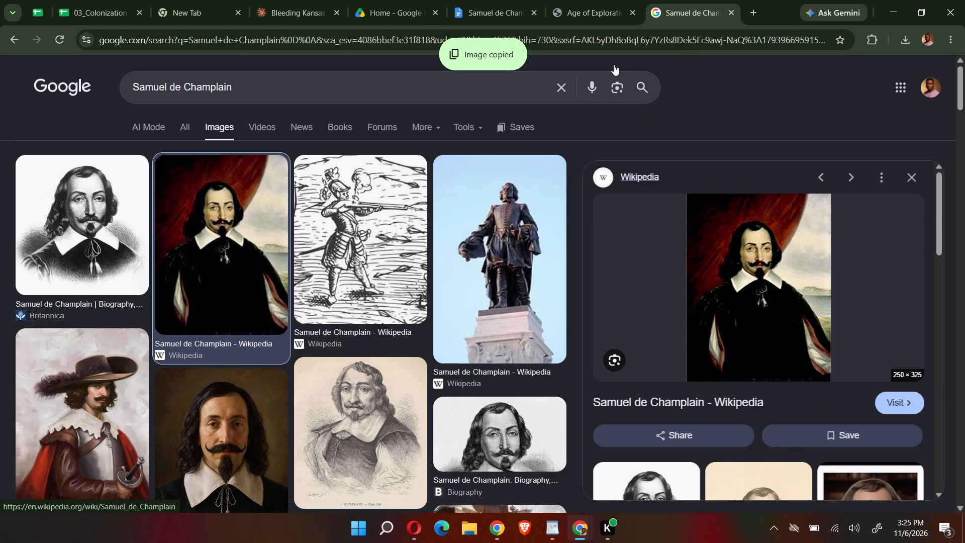
Cut the group painting from the cell beside the worksheet title, undoing the paste made in its place.
{"action": "left_click", "coordinate": [491, 0]}
{"action": "right_click_drag", "start_coordinate": [518, 283], "coordinate": [497, 295]}
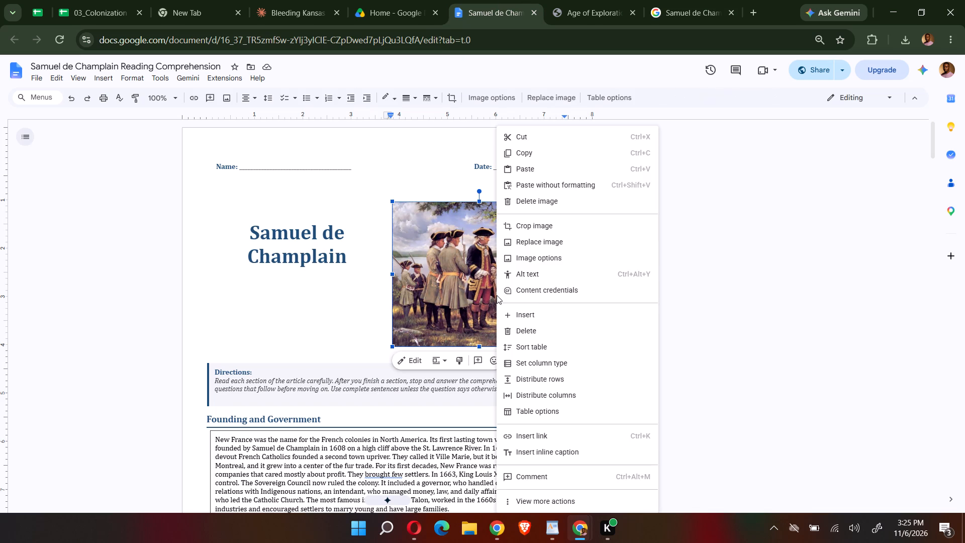
{"action": "left_click", "coordinate": [535, 143]}
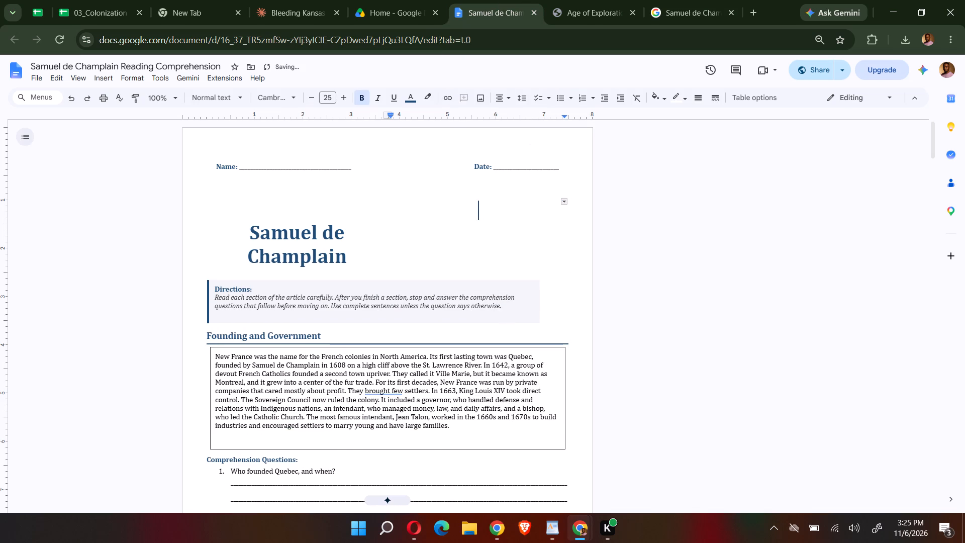
{"action": "key", "text": "ctrl+v"}
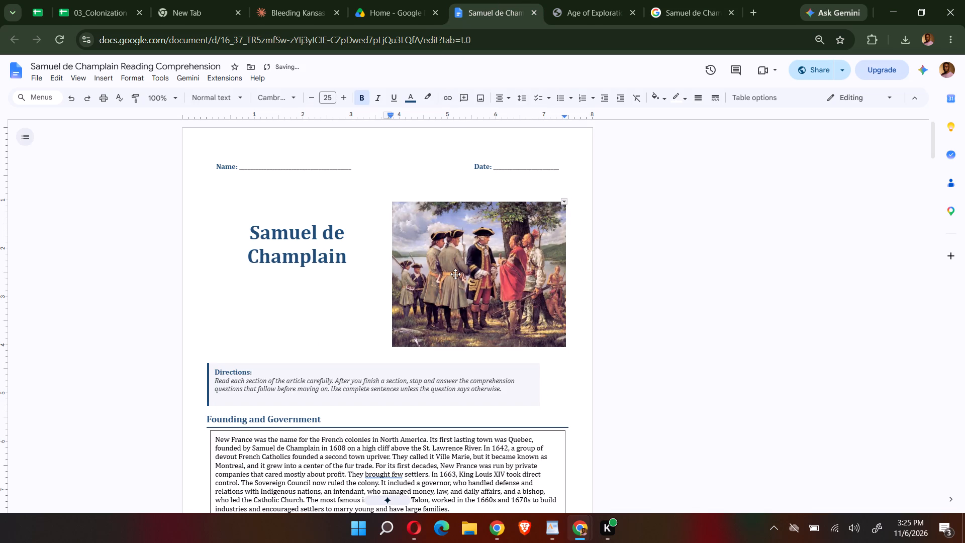
{"action": "key", "text": "ctrl+z"}
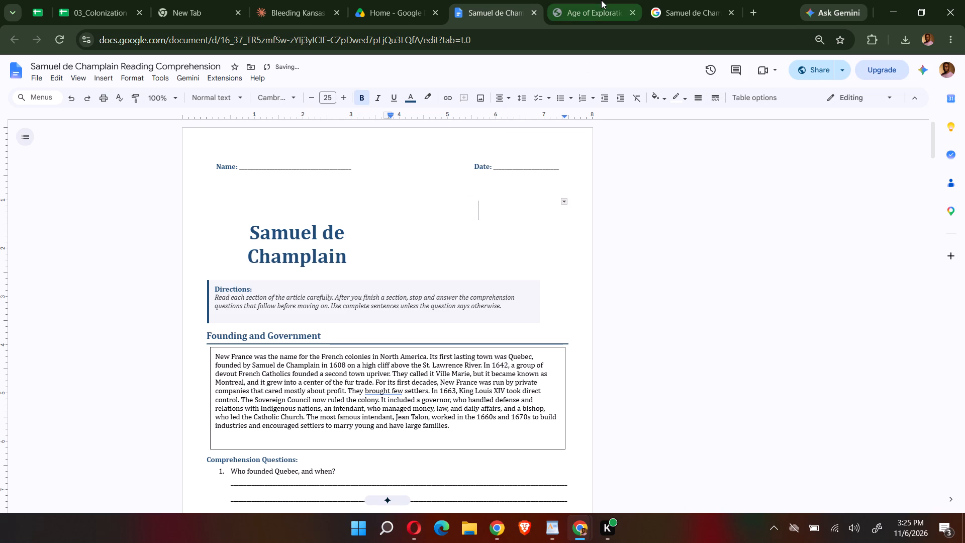
Copy the Wikipedia portrait of Samuel de Champlain from the image results and paste it into the empty cell beside the worksheet title.
{"action": "left_click", "coordinate": [601, 0]}
{"action": "left_click", "coordinate": [688, 13]}
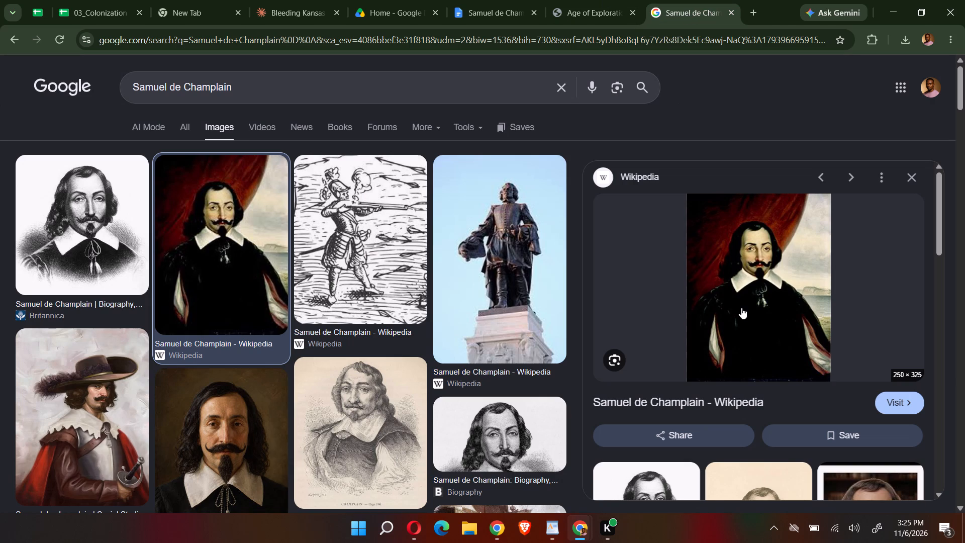
{"action": "right_click", "coordinate": [741, 308]}
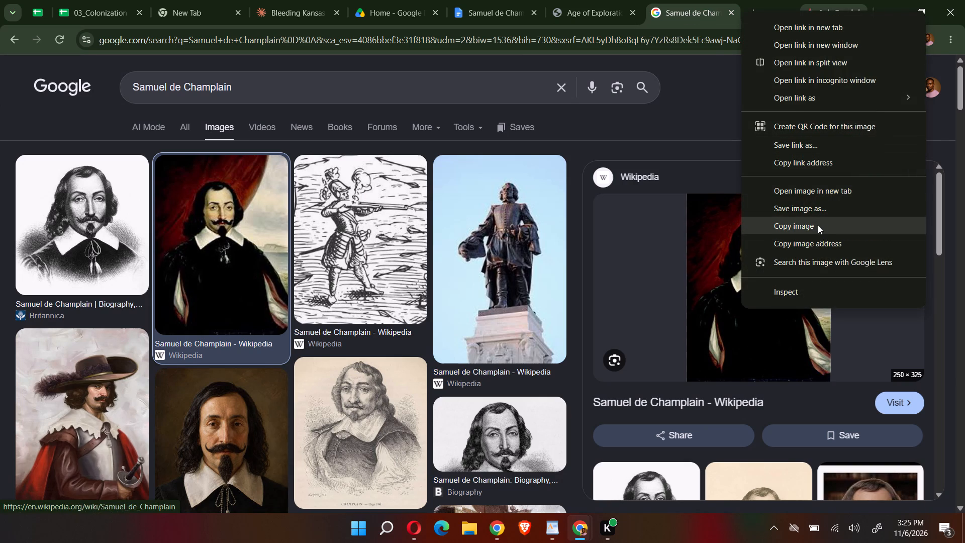
{"action": "left_click", "coordinate": [818, 219]}
{"action": "left_click", "coordinate": [515, 0]}
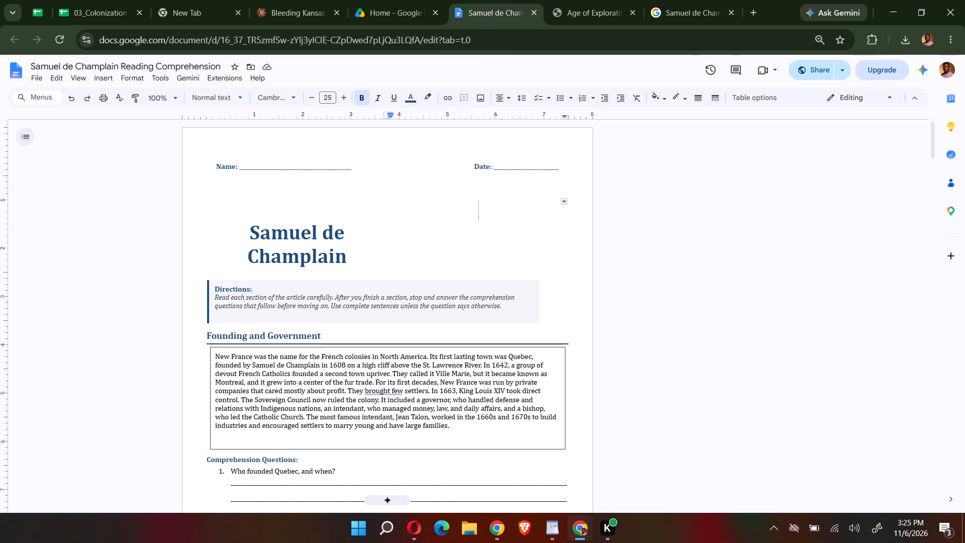
{"action": "key", "text": "ctrl+v"}
{"action": "scroll", "coordinate": [524, 193], "scroll_direction": "down", "scroll_amount": 1}
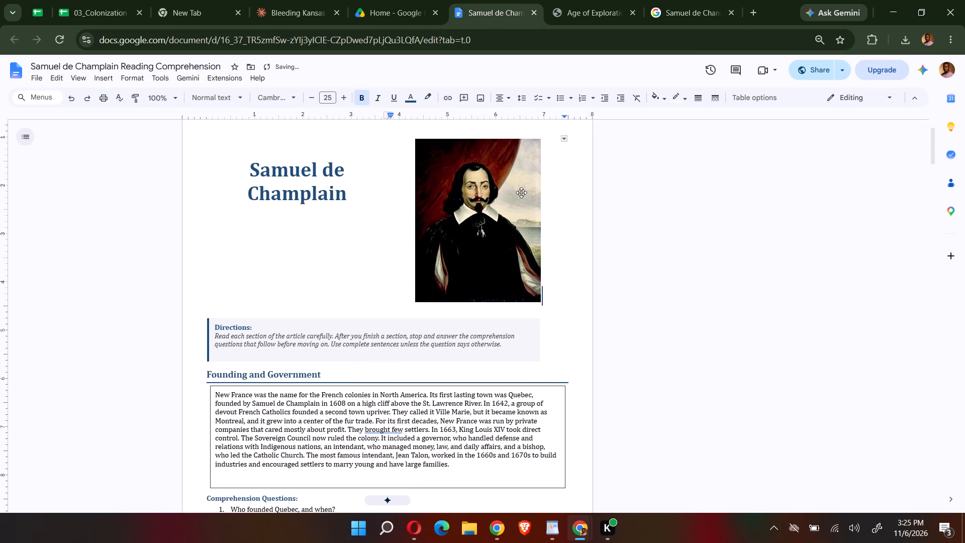
Replace the "Founding and Government" heading in the worksheet with "Early Life and First Voyages" copied from the Samuel de Champlain PDF.
{"action": "left_click", "coordinate": [587, 9]}
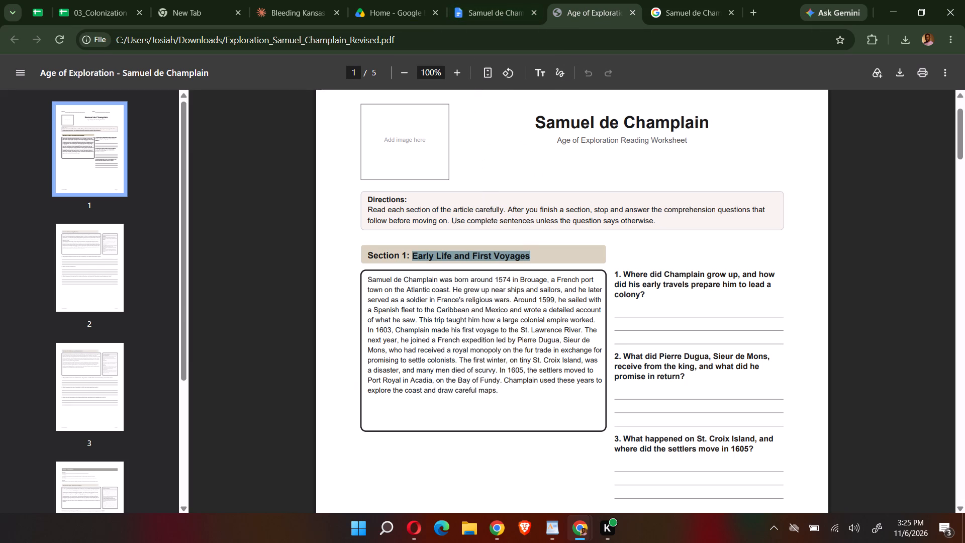
{"action": "key", "text": "ctrl+c"}
{"action": "left_click", "coordinate": [480, 13]}
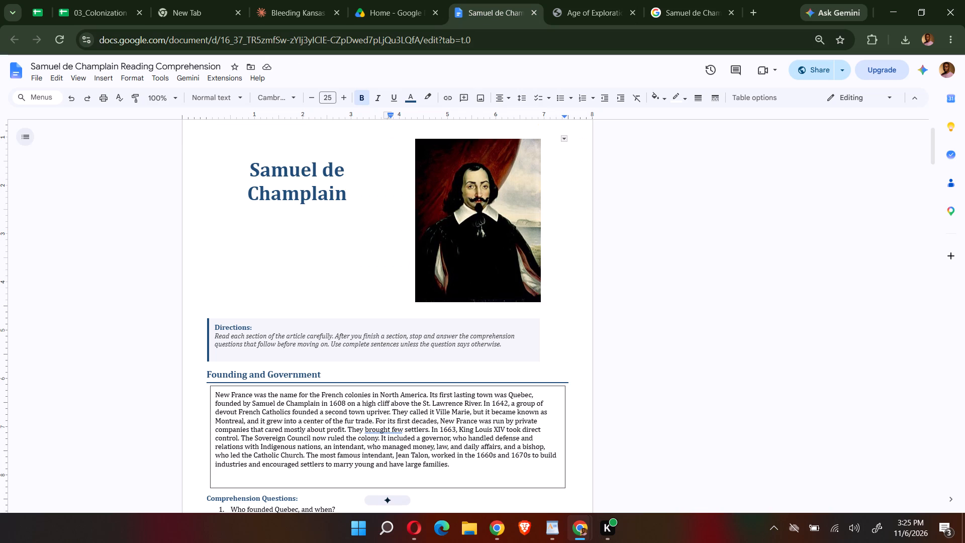
{"action": "left_click_drag", "start_coordinate": [327, 376], "coordinate": [219, 371]}
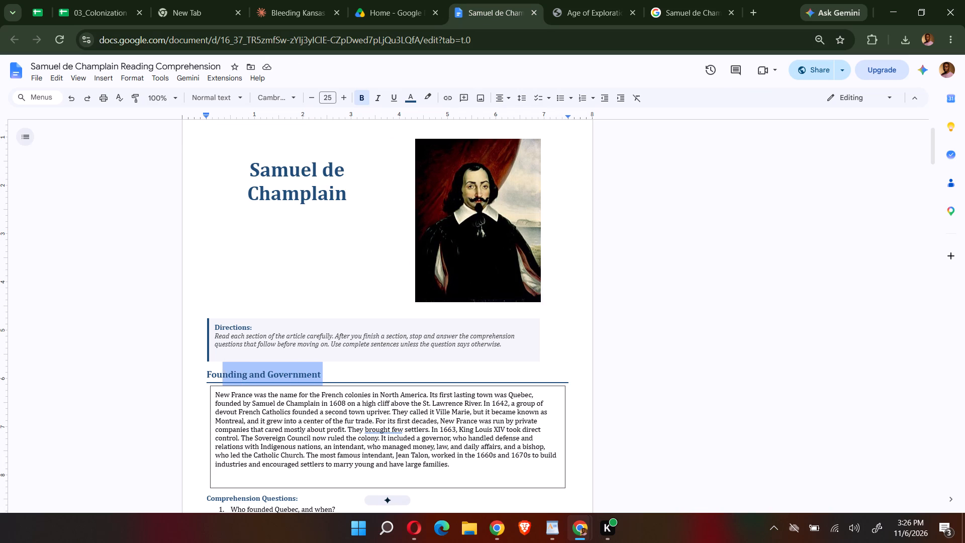
{"action": "left_click_drag", "start_coordinate": [219, 371], "coordinate": [202, 375]}
{"action": "key", "text": "BackSpace"}
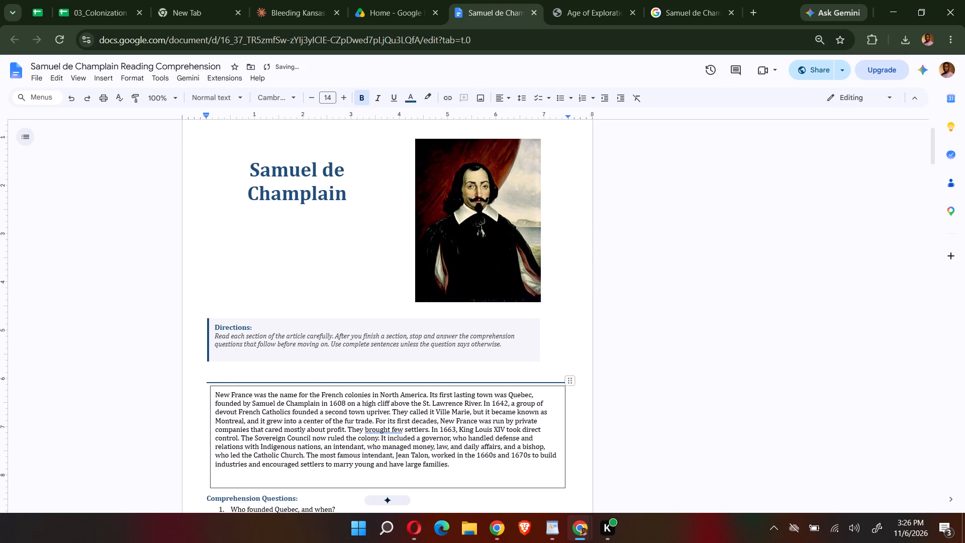
{"action": "key", "text": "ctrl+v"}
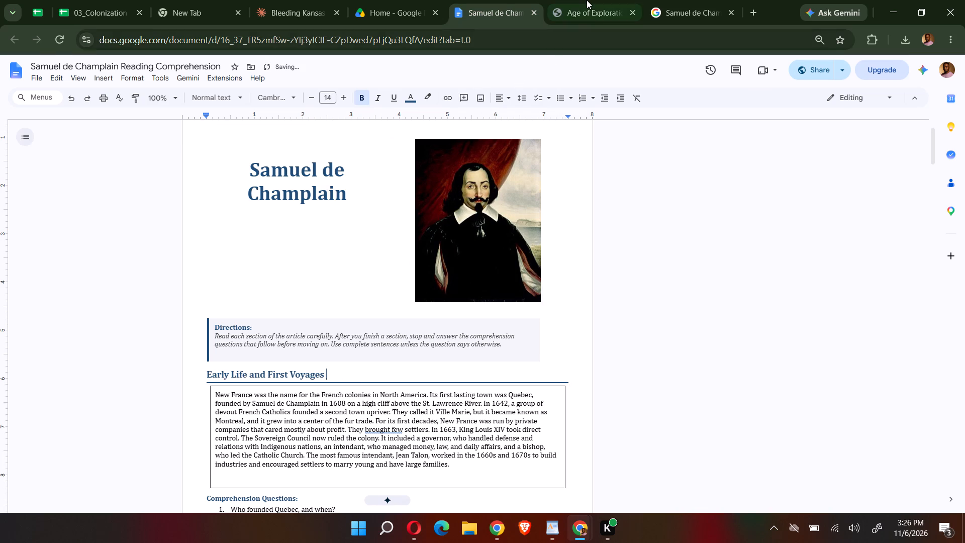
Replace the New France passage under "Early Life and First Voyages" with the full Section 1 passage copied from the PDF.
{"action": "left_click_drag", "start_coordinate": [587, 0], "coordinate": [586, 14]}
{"action": "left_click_drag", "start_coordinate": [509, 390], "coordinate": [493, 388]}
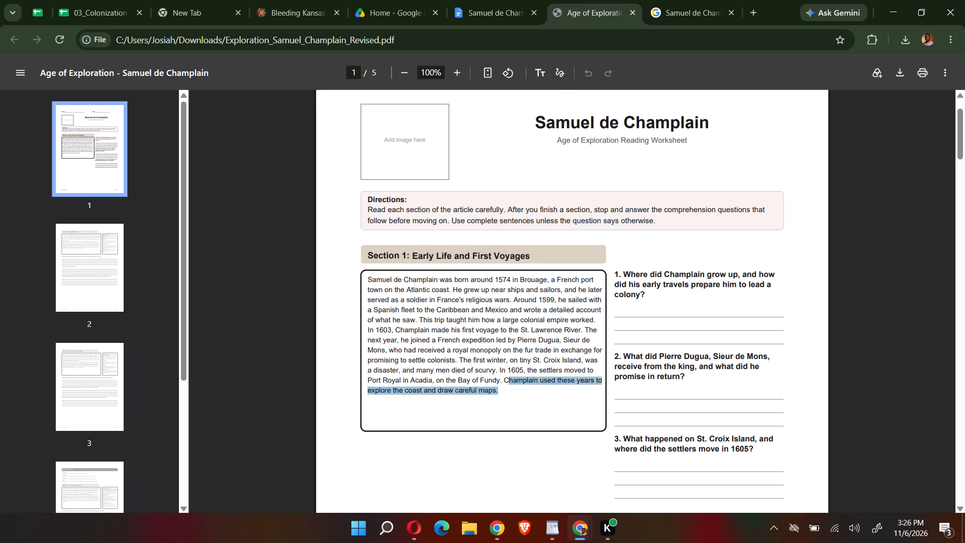
{"action": "left_click_drag", "start_coordinate": [493, 388], "coordinate": [429, 311]}
{"action": "left_click", "coordinate": [508, 390]}
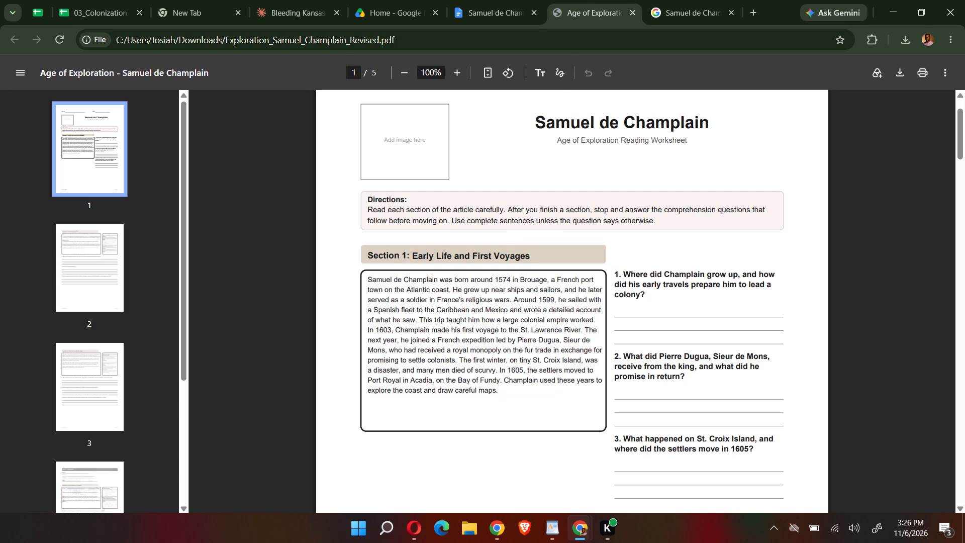
{"action": "left_click_drag", "start_coordinate": [502, 394], "coordinate": [361, 277]}
{"action": "key", "text": "ctrl+c"}
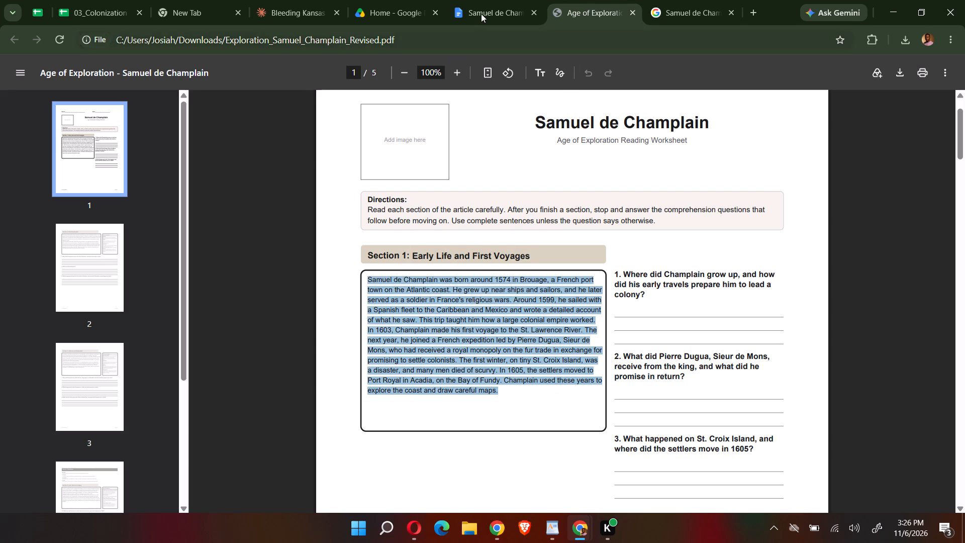
{"action": "left_click", "coordinate": [485, 0]}
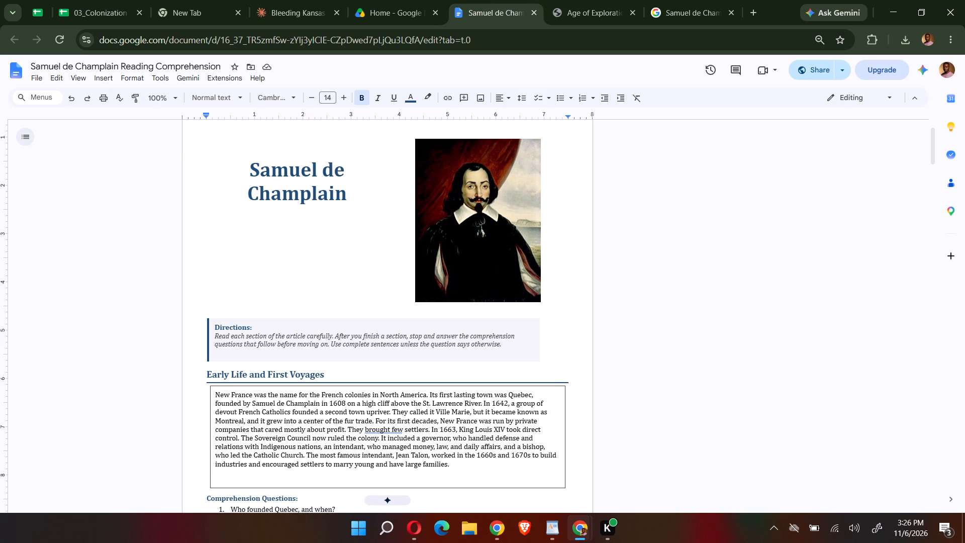
{"action": "left_click_drag", "start_coordinate": [455, 467], "coordinate": [216, 392]}
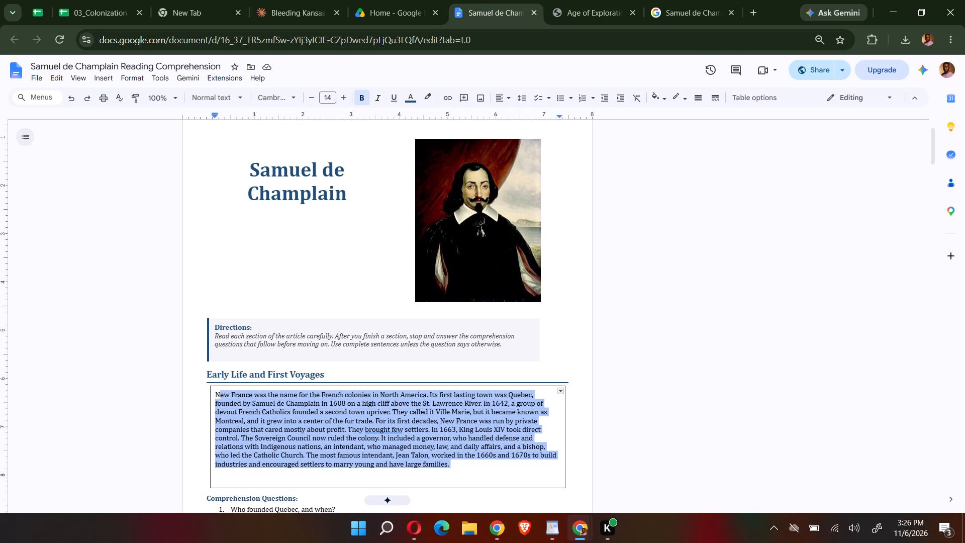
{"action": "left_click_drag", "start_coordinate": [216, 392], "coordinate": [212, 391]}
{"action": "key", "text": "BackSpace"}
{"action": "key", "text": "ctrl+v"}
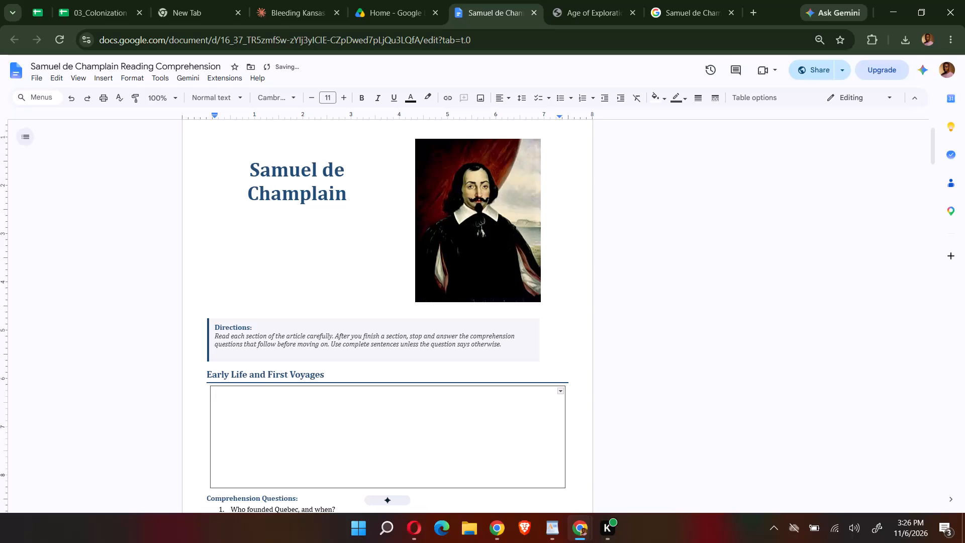
Replace comprehension question 1 with the PDF's "Where did Champlain grow up, and how did his early travels prepare him to lead a colony?".
{"action": "left_click", "coordinate": [602, 0]}
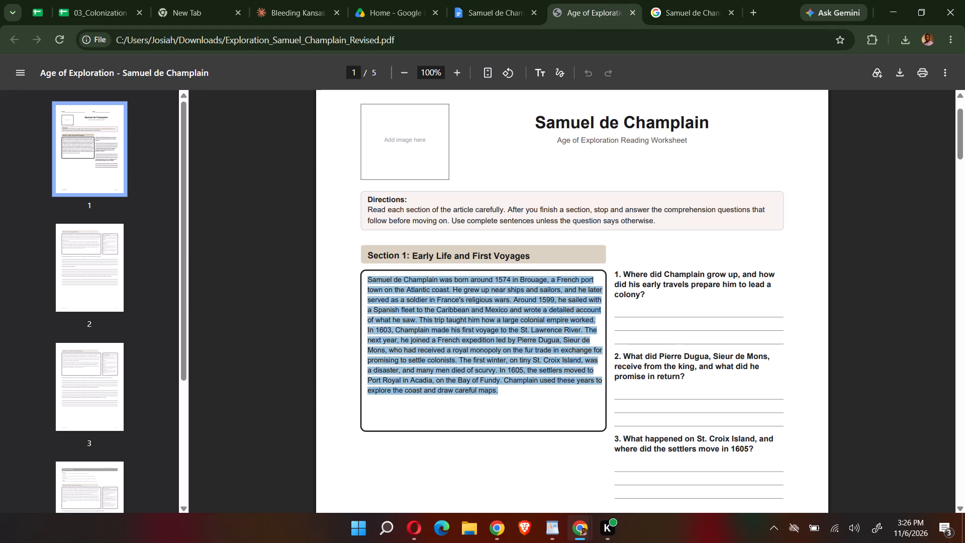
{"action": "left_click_drag", "start_coordinate": [650, 293], "coordinate": [636, 290]}
{"action": "left_click", "coordinate": [653, 295]}
{"action": "left_click_drag", "start_coordinate": [653, 295], "coordinate": [637, 295]}
{"action": "left_click", "coordinate": [651, 296]}
{"action": "left_click_drag", "start_coordinate": [651, 296], "coordinate": [636, 294]}
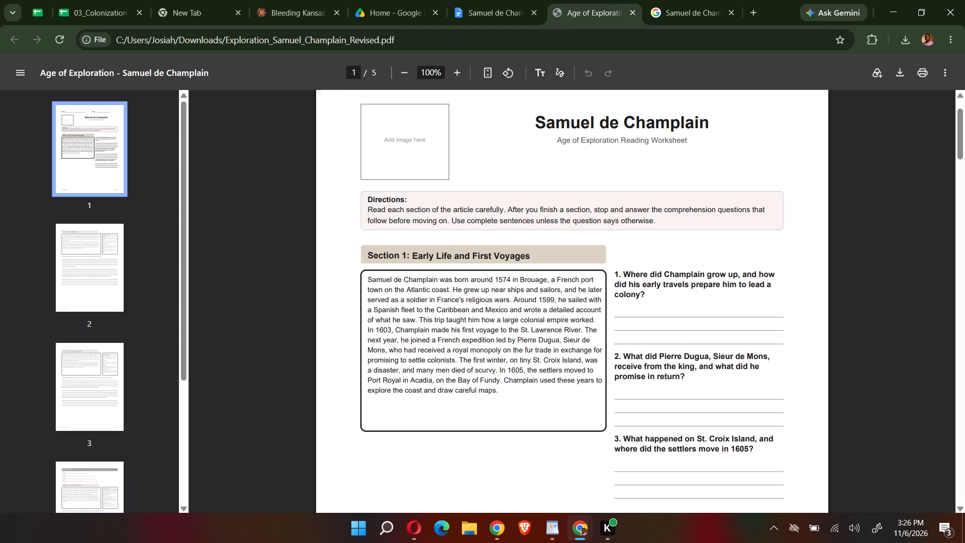
{"action": "left_click", "coordinate": [647, 294]}
{"action": "left_click", "coordinate": [647, 294]}
{"action": "left_click_drag", "start_coordinate": [647, 294], "coordinate": [621, 276]}
Replace comprehension question 1 with the PDF's "Where did Champlain grow up, and how did his early travels prepare him to lead a colony?".
{"action": "left_click_drag", "start_coordinate": [621, 276], "coordinate": [621, 274]}
{"action": "left_click", "coordinate": [657, 299]}
{"action": "left_click_drag", "start_coordinate": [651, 294], "coordinate": [633, 291]}
{"action": "left_click_drag", "start_coordinate": [633, 291], "coordinate": [627, 284]}
{"action": "left_click", "coordinate": [654, 300]}
{"action": "left_click_drag", "start_coordinate": [652, 295], "coordinate": [632, 295]}
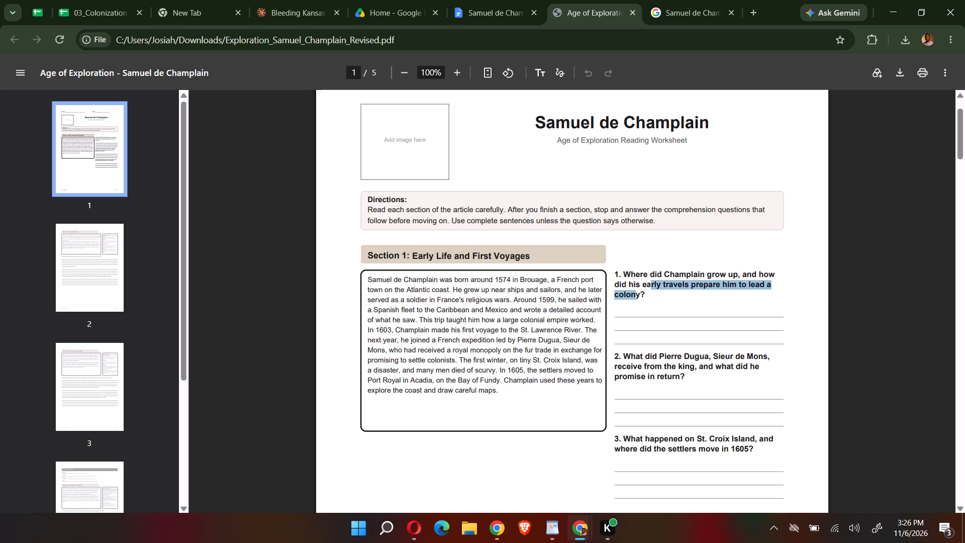
{"action": "left_click_drag", "start_coordinate": [632, 295], "coordinate": [635, 291]}
{"action": "left_click", "coordinate": [653, 297]}
{"action": "left_click_drag", "start_coordinate": [649, 297], "coordinate": [636, 292]}
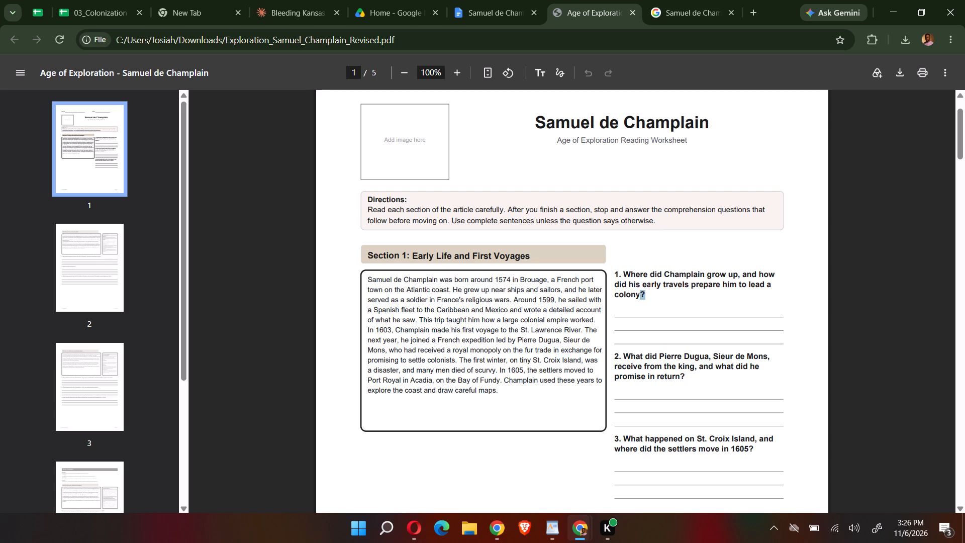
{"action": "left_click_drag", "start_coordinate": [636, 292], "coordinate": [622, 271]}
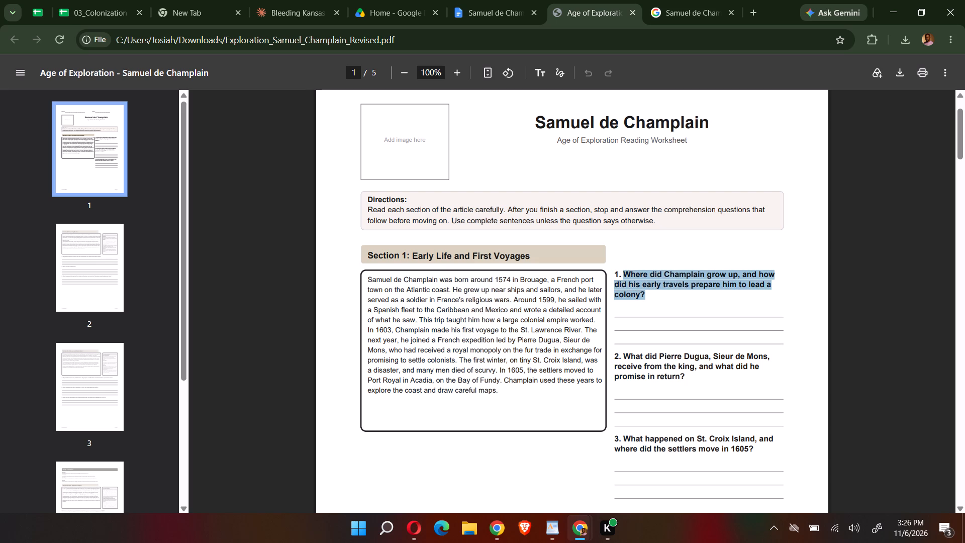
{"action": "key", "text": "ctrl+c"}
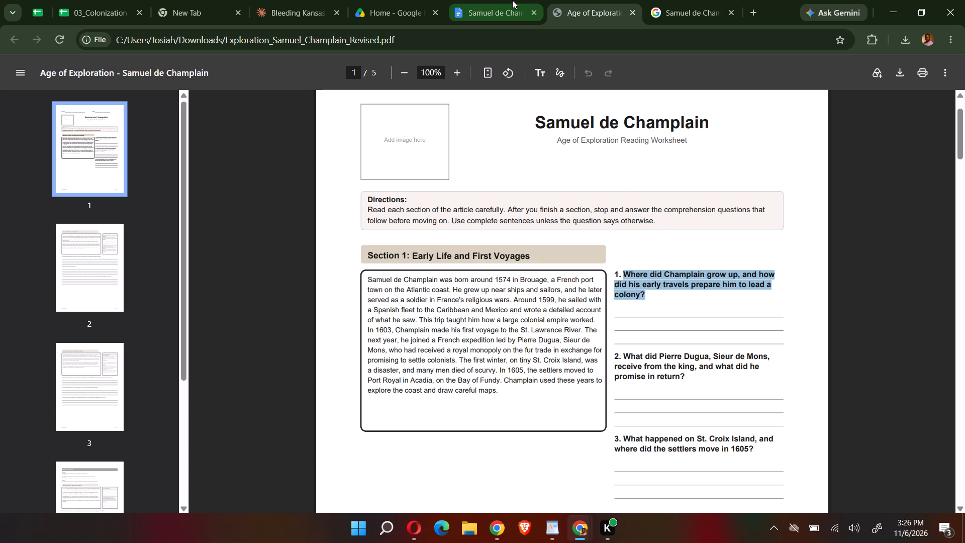
{"action": "left_click", "coordinate": [506, 0]}
{"action": "scroll", "coordinate": [488, 316], "scroll_direction": "down", "scroll_amount": 3}
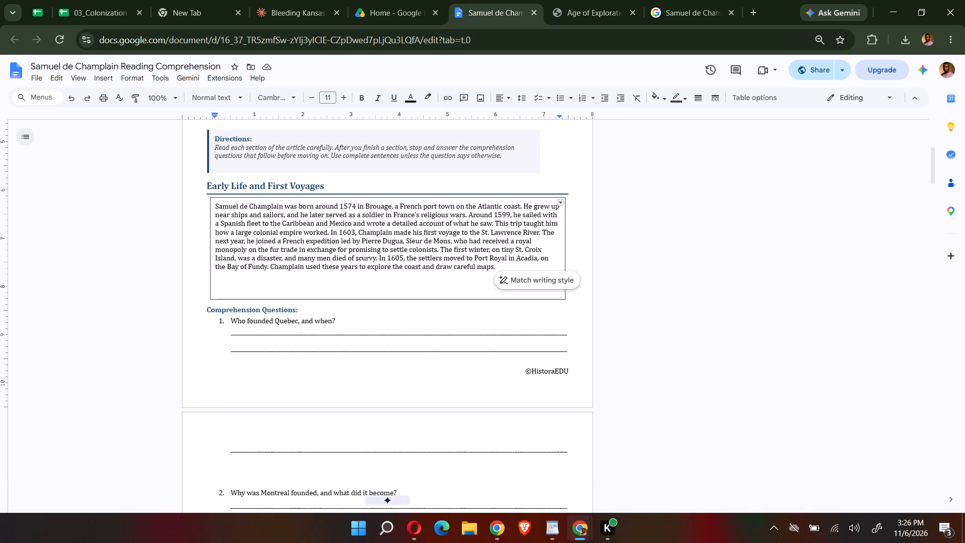
{"action": "left_click_drag", "start_coordinate": [341, 319], "coordinate": [230, 317]}
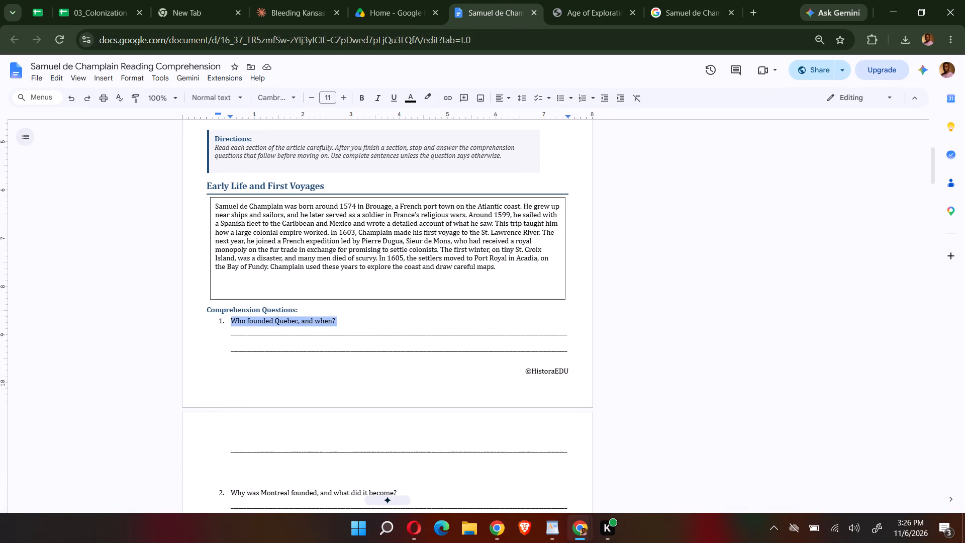
{"action": "left_click_drag", "start_coordinate": [230, 317], "coordinate": [230, 318]}
{"action": "key", "text": "BackSpace"}
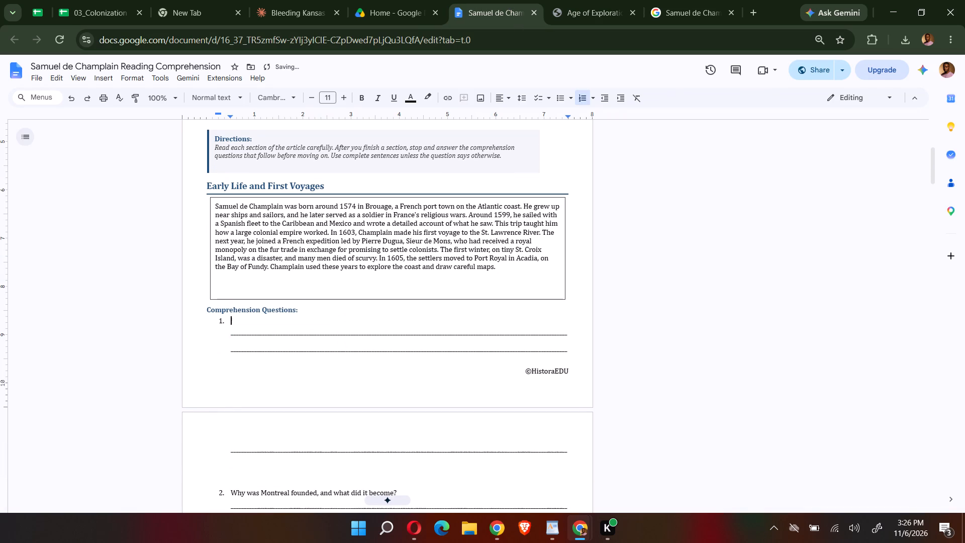
{"action": "key", "text": "ctrl+v"}
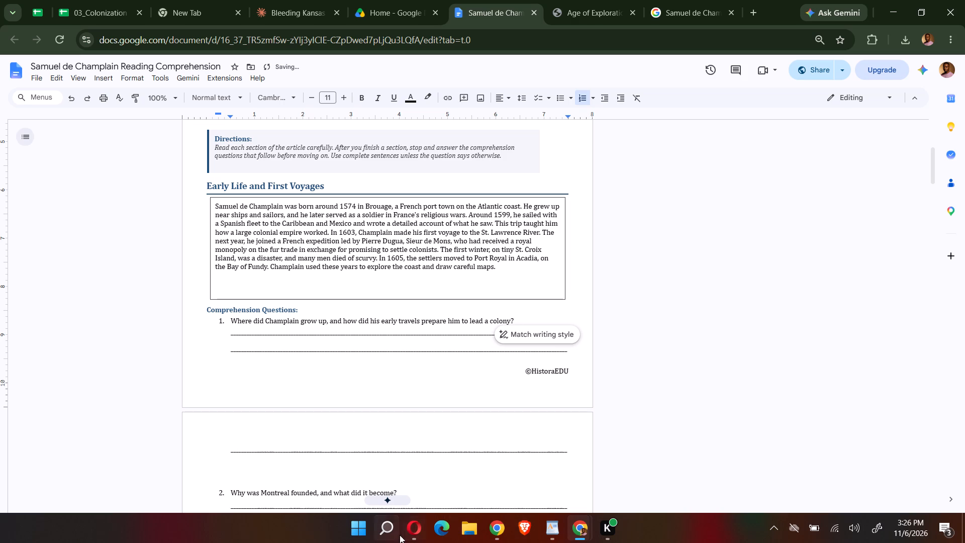
{"action": "left_click", "coordinate": [410, 535]}
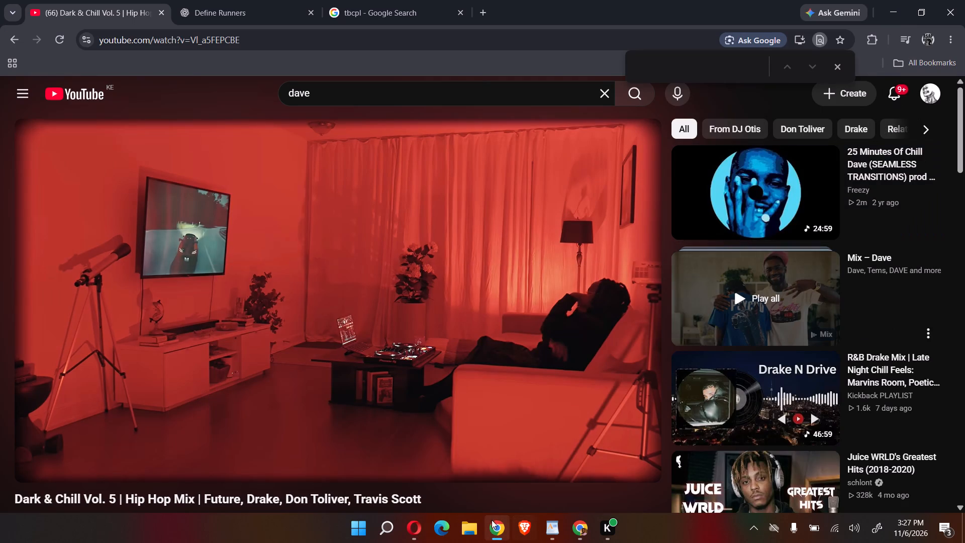
{"action": "left_click", "coordinate": [575, 538]}
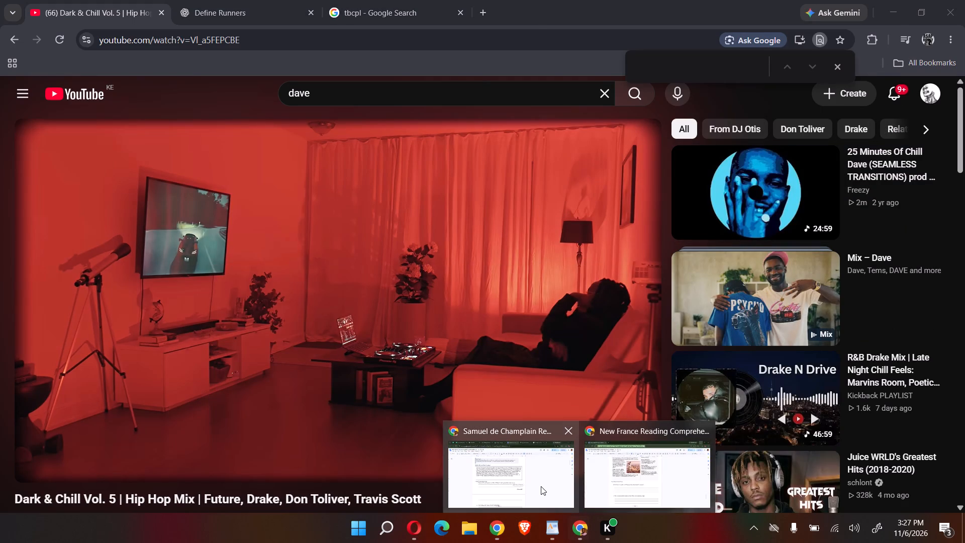
{"action": "left_click", "coordinate": [541, 485]}
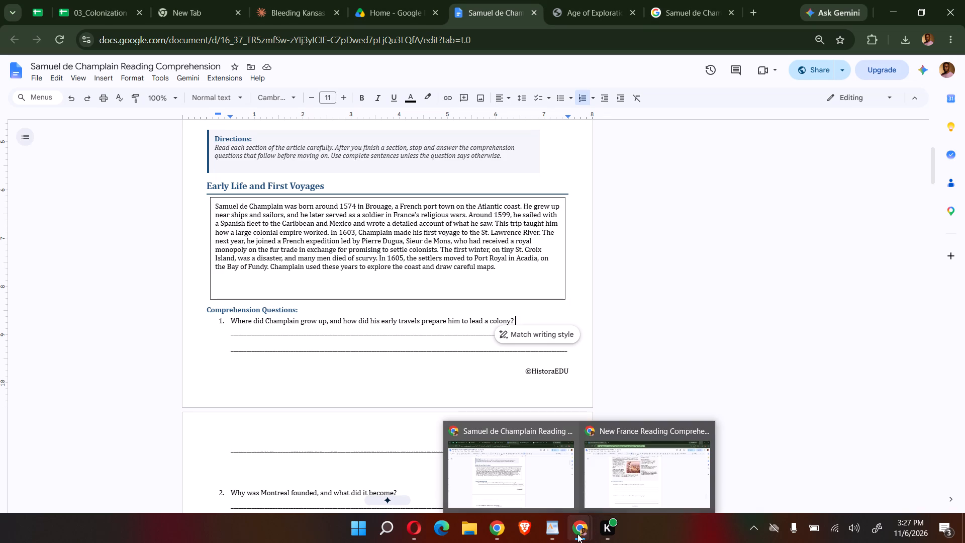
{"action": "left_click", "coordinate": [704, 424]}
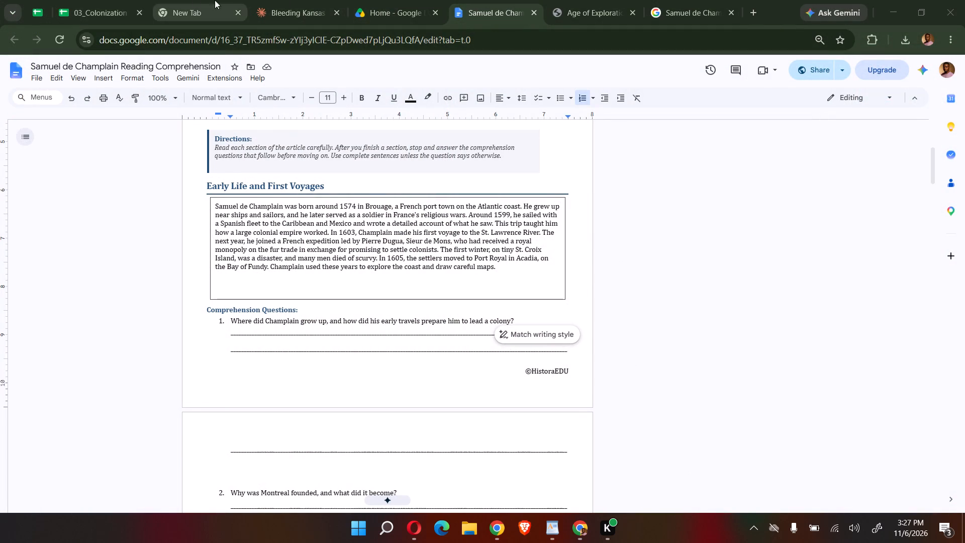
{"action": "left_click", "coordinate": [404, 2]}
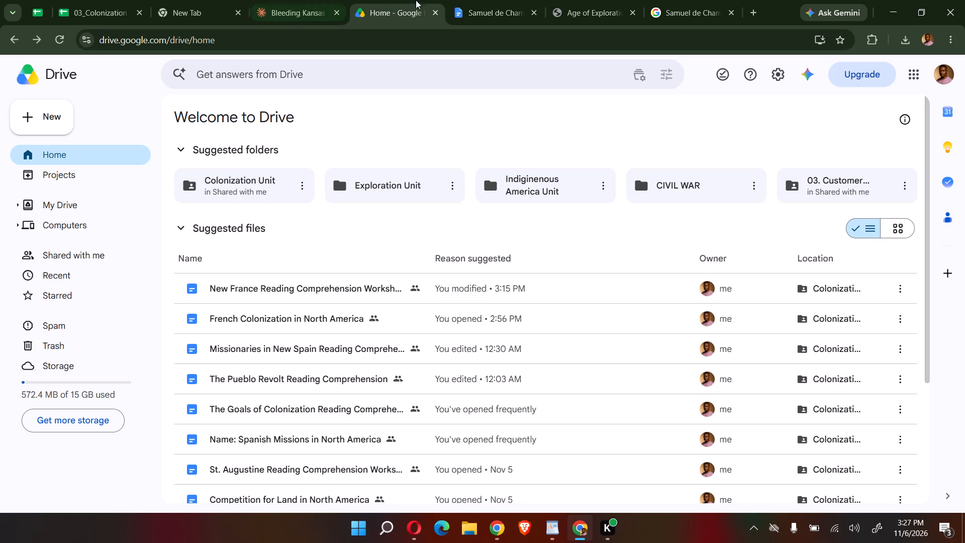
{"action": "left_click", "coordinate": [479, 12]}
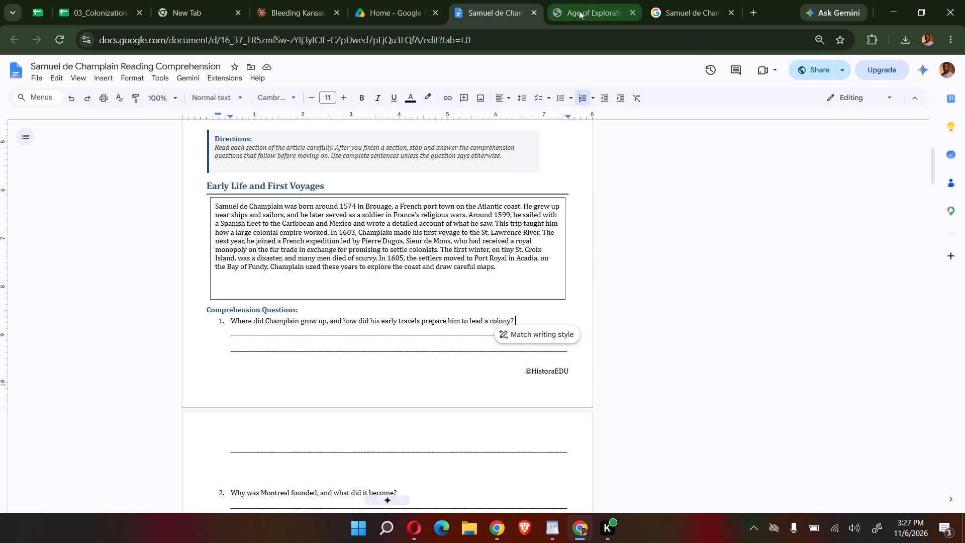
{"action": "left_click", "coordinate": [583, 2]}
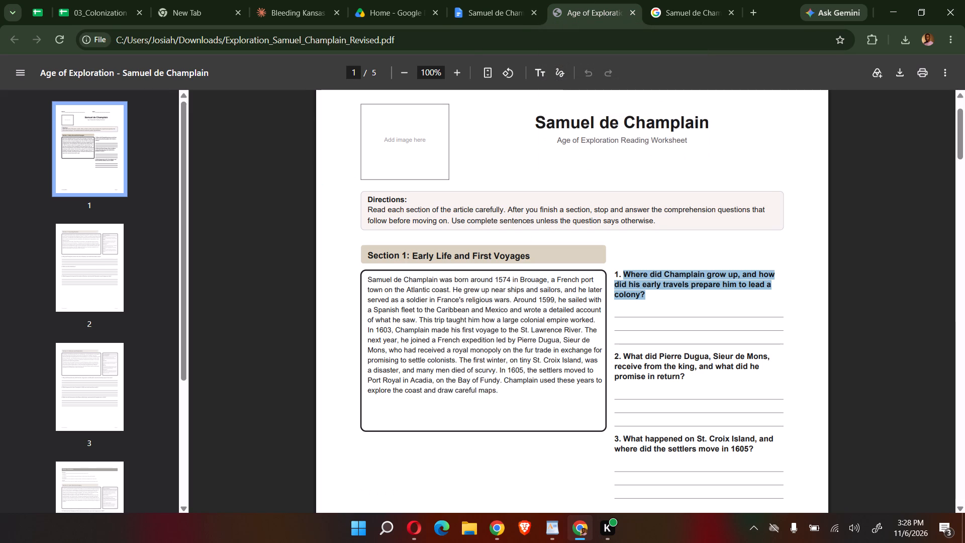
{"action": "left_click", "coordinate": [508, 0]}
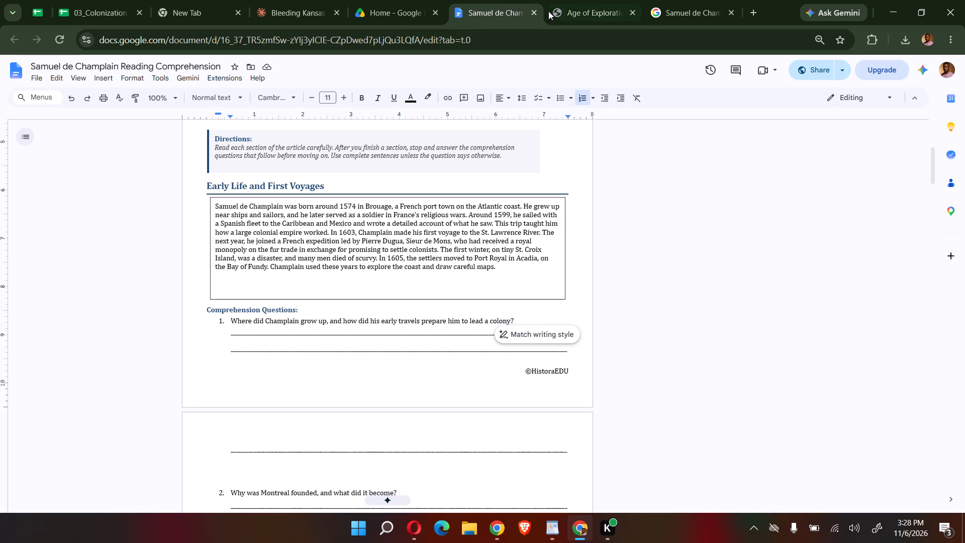
Replace comprehension question 2 with the PDF's "What did Pierre Dugua, Sieur de Mons, receive from the king, and what did he promise in return?".
{"action": "left_click", "coordinate": [573, 11]}
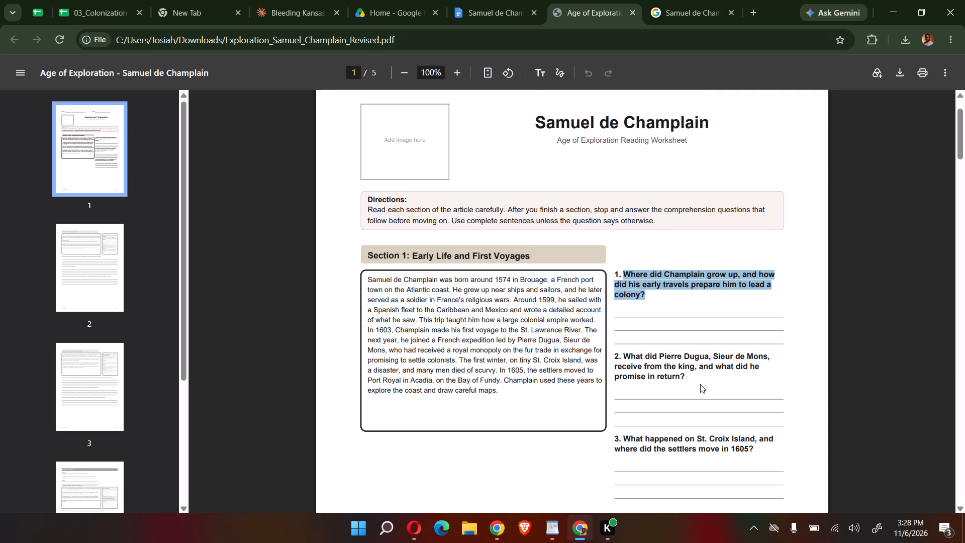
{"action": "left_click_drag", "start_coordinate": [686, 377], "coordinate": [622, 355]}
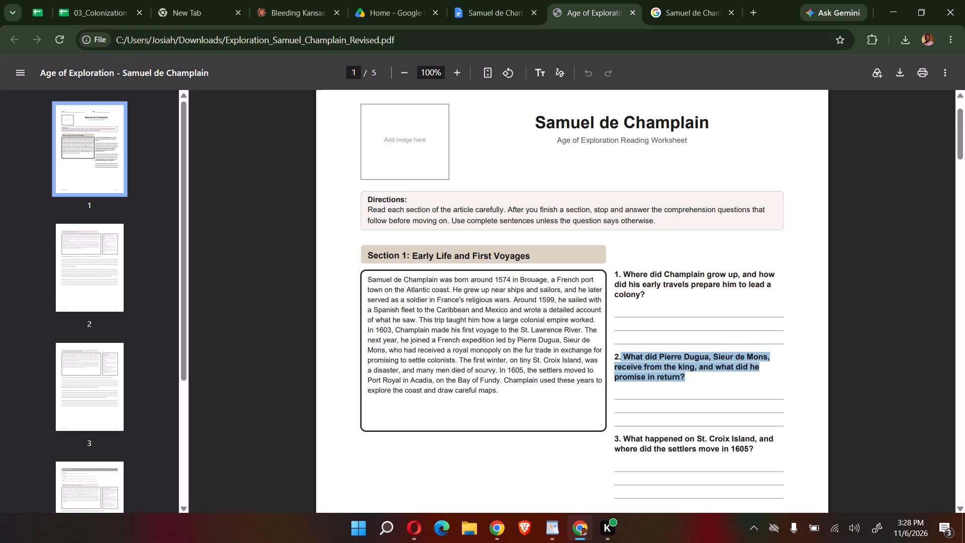
{"action": "key", "text": "ctrl+c"}
{"action": "left_click", "coordinate": [461, 0]}
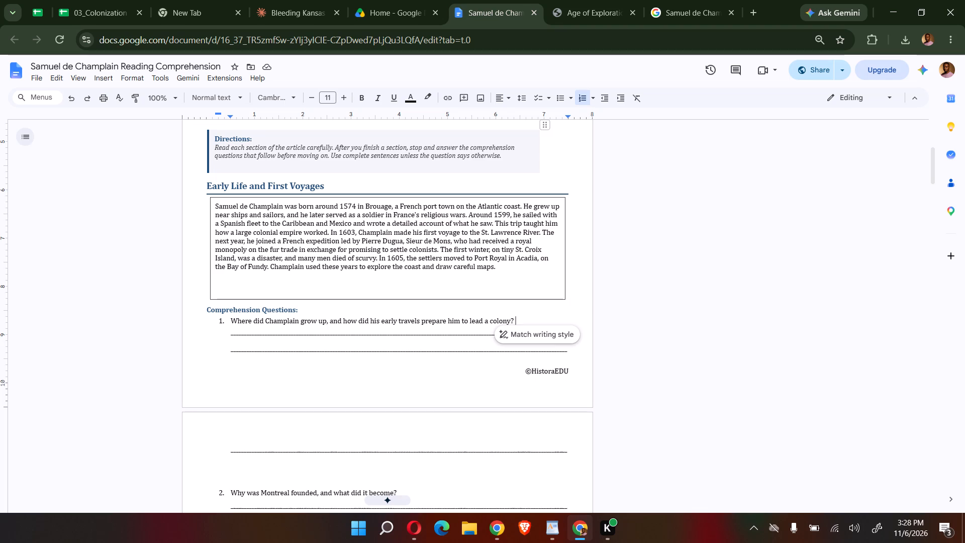
{"action": "scroll", "coordinate": [432, 344], "scroll_direction": "down", "scroll_amount": 3}
{"action": "left_click_drag", "start_coordinate": [405, 300], "coordinate": [384, 306]}
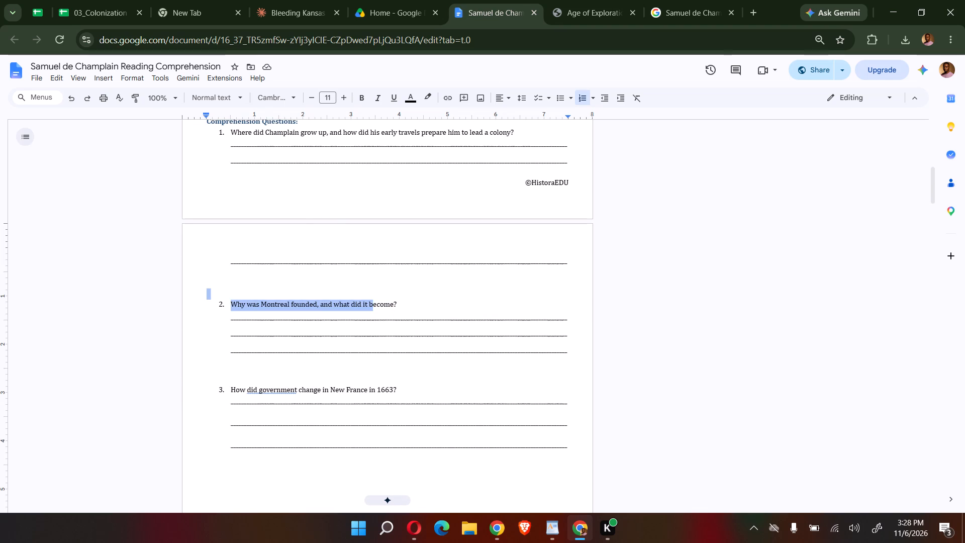
{"action": "left_click", "coordinate": [385, 306]}
{"action": "left_click_drag", "start_coordinate": [384, 306], "coordinate": [385, 306]}
{"action": "left_click", "coordinate": [398, 307]}
{"action": "left_click_drag", "start_coordinate": [399, 307], "coordinate": [374, 304]}
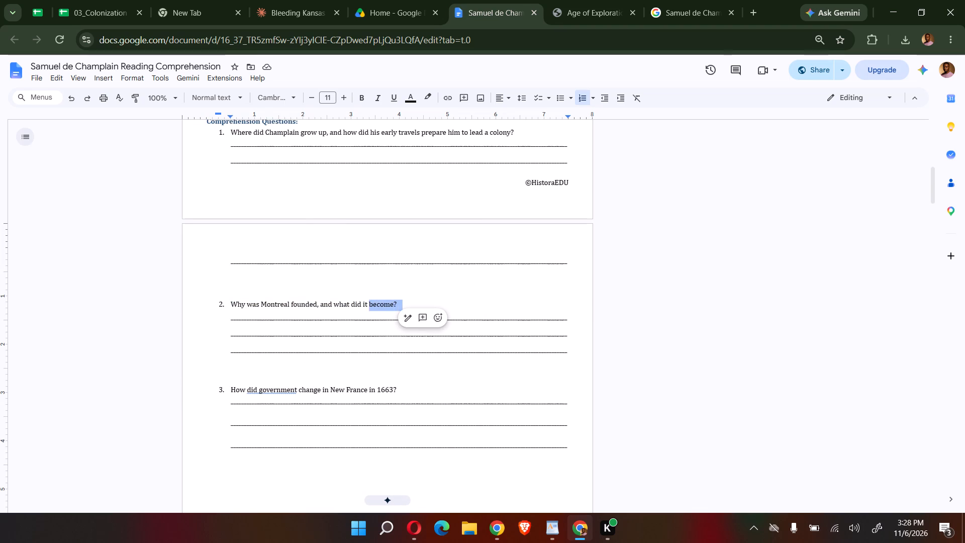
{"action": "left_click_drag", "start_coordinate": [374, 304], "coordinate": [241, 301]}
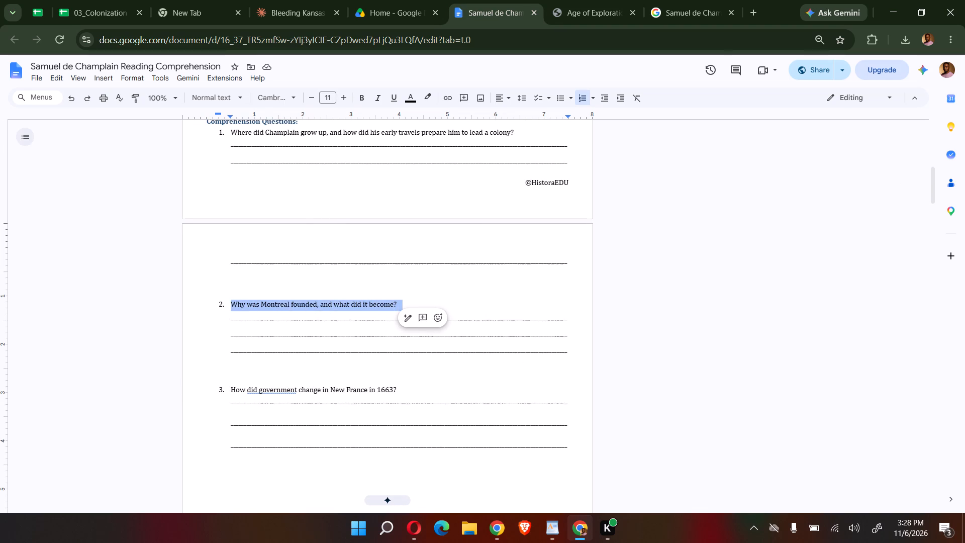
{"action": "key", "text": "BackSpace"}
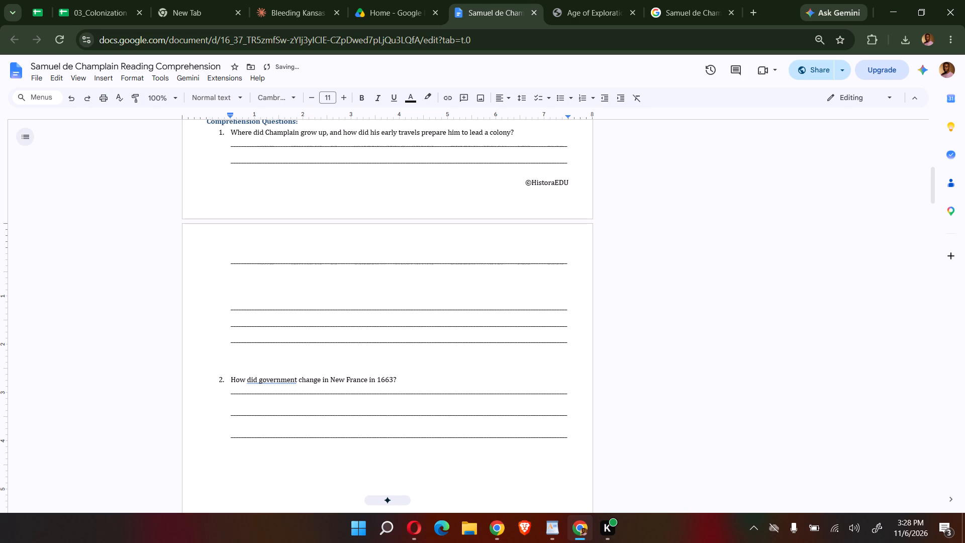
Undo question 2's deletion and replace its text with "What did Pierre Dugua, Sieur de Mons, receive from the king, and what did he promise in return?".
{"action": "key", "text": "ctrl+z"}
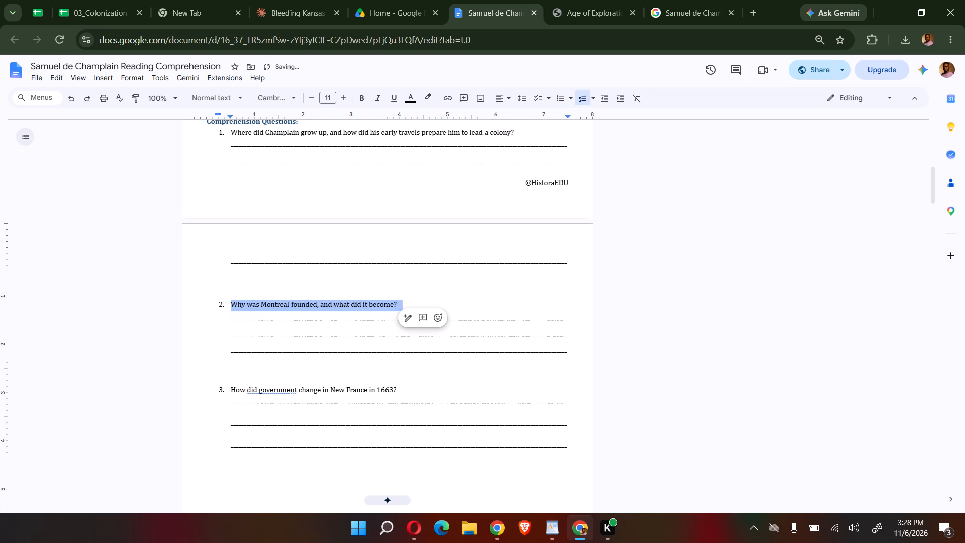
{"action": "left_click", "coordinate": [405, 300]}
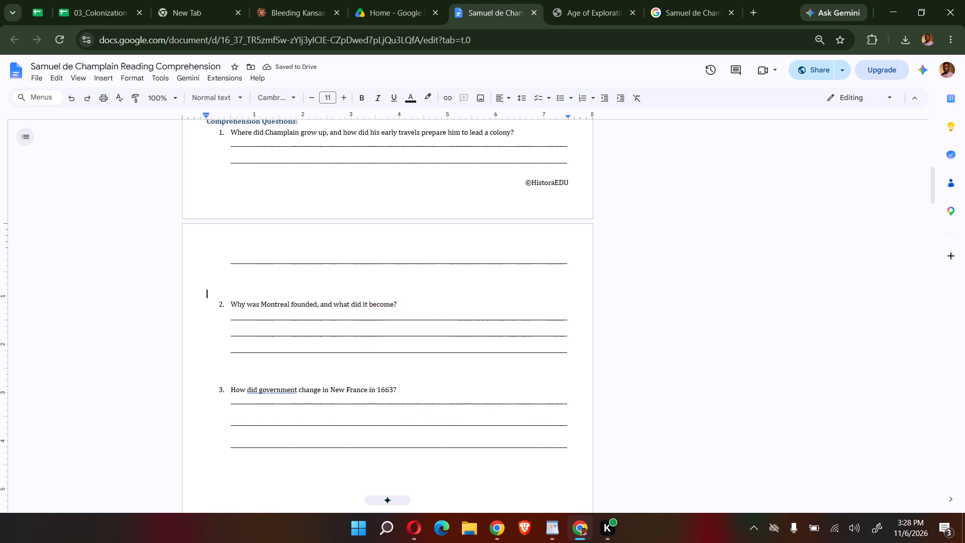
{"action": "left_click_drag", "start_coordinate": [398, 306], "coordinate": [230, 309]}
{"action": "key", "text": "BackSpace"}
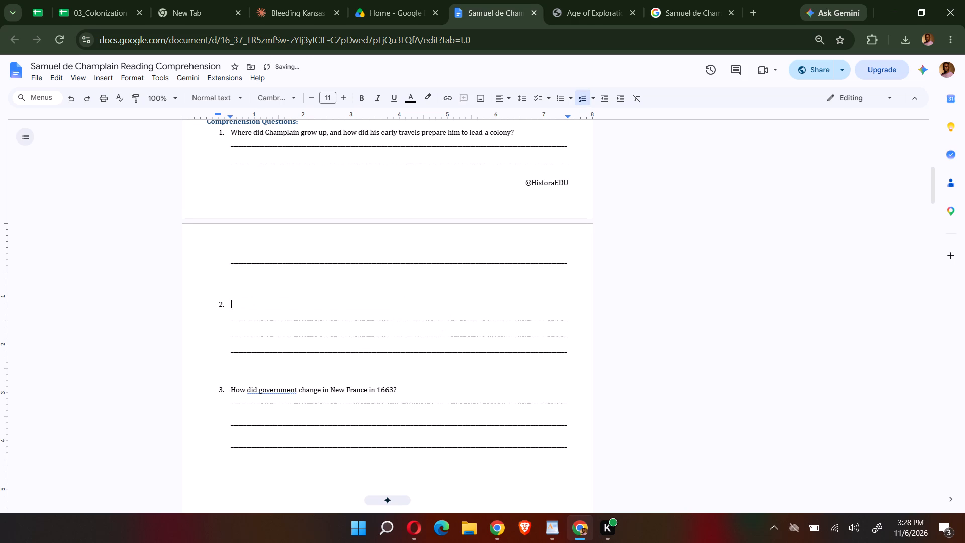
{"action": "key", "text": "ctrl+v"}
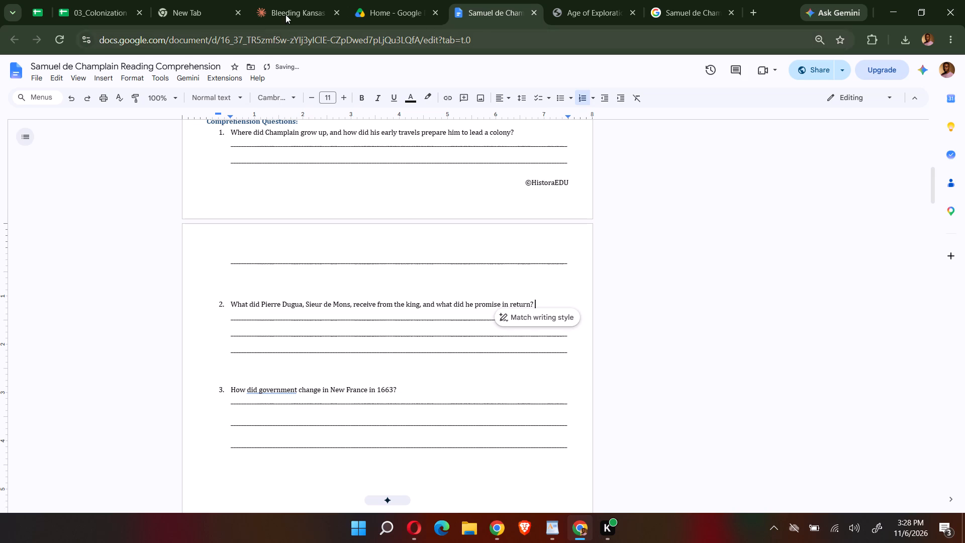
{"action": "left_click", "coordinate": [418, 540]}
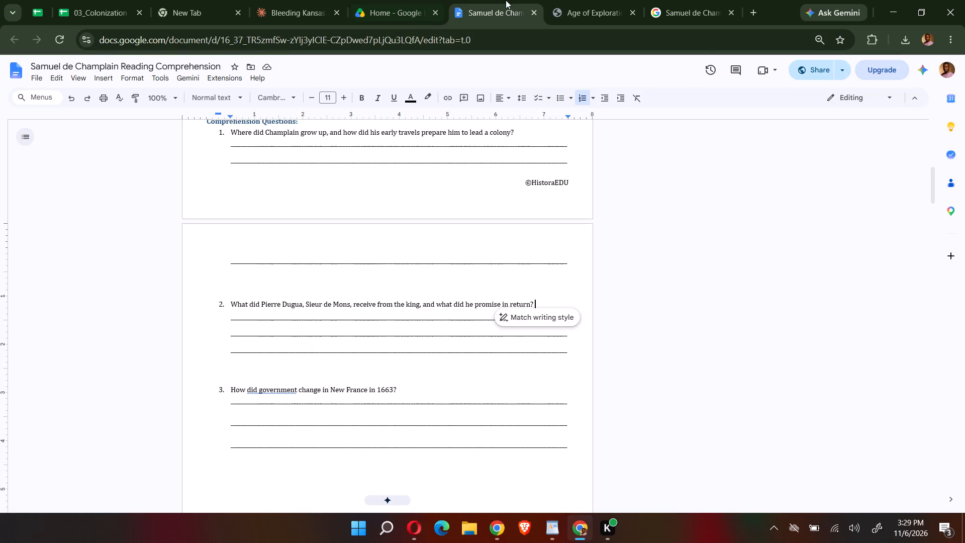
Replace comprehension question 3 with the PDF's "What happened on St. Croix Island, and where did the settlers move in 1605?".
{"action": "left_click", "coordinate": [562, 10]}
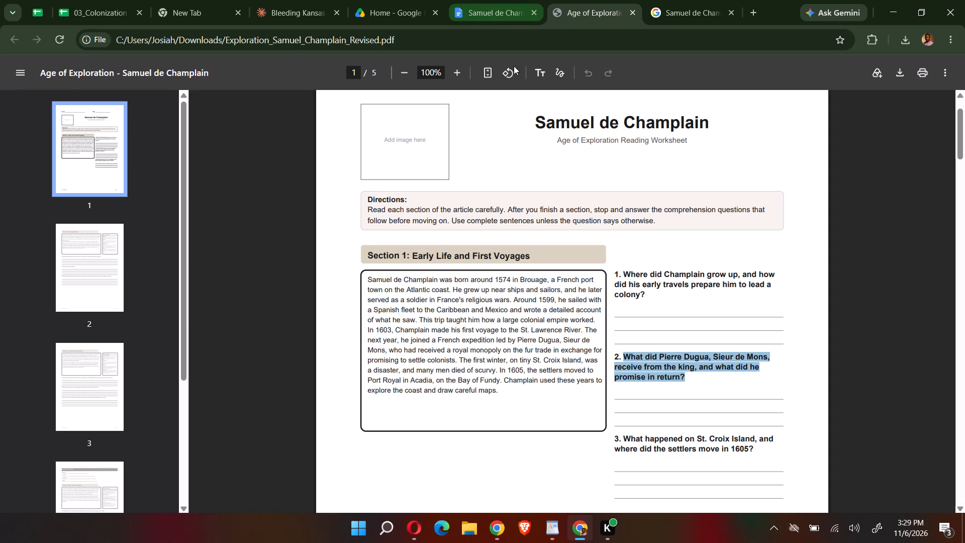
{"action": "left_click_drag", "start_coordinate": [753, 450], "coordinate": [728, 446]}
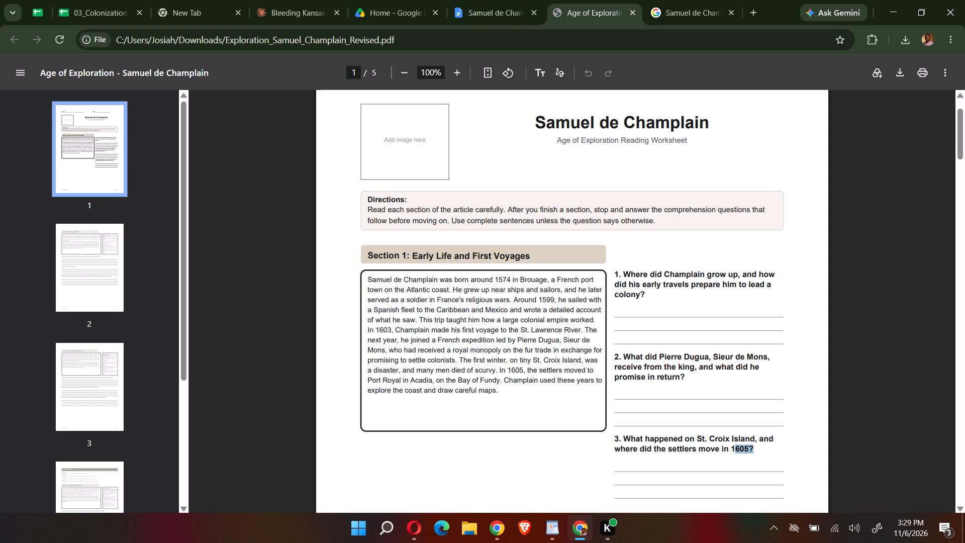
{"action": "left_click_drag", "start_coordinate": [728, 446], "coordinate": [624, 436]}
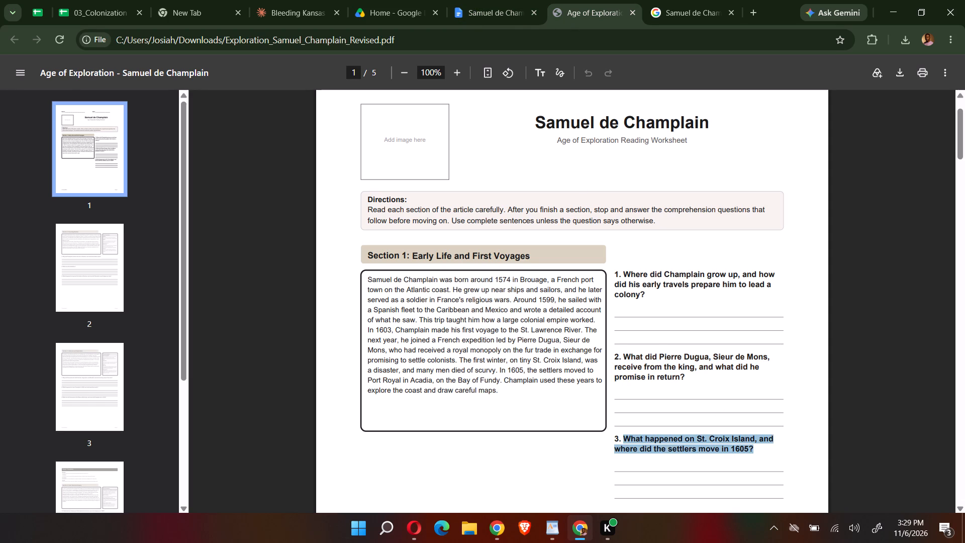
{"action": "key", "text": "ctrl+c"}
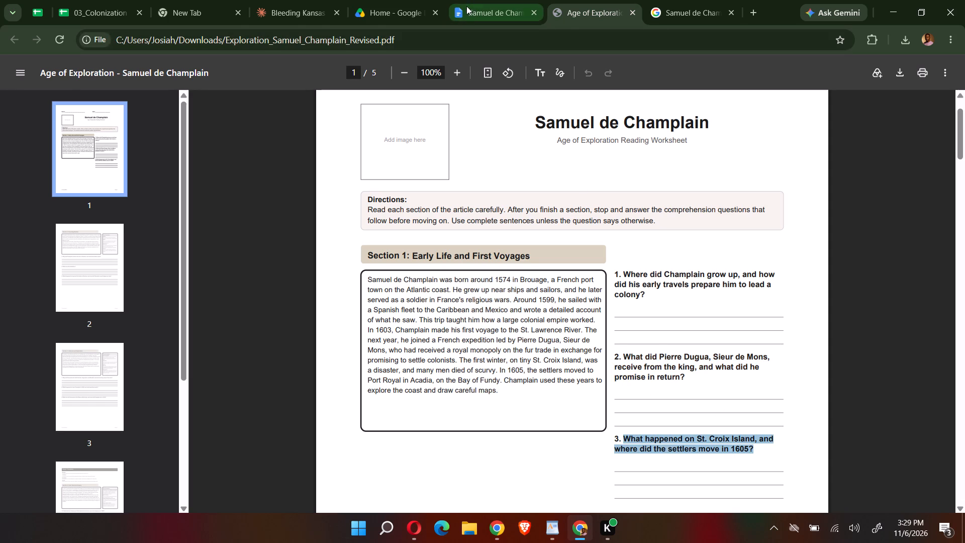
Replace comprehension question 3 with the PDF's "What happened on St. Croix Island, and where did the settlers move in 1605?".
{"action": "left_click", "coordinate": [470, 2]}
{"action": "scroll", "coordinate": [666, 511], "scroll_direction": "down", "scroll_amount": 1}
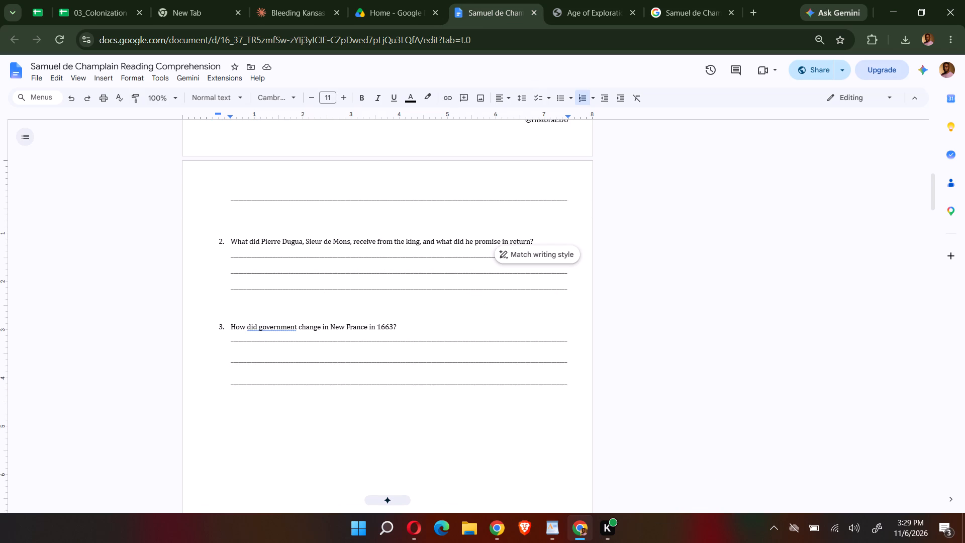
{"action": "left_click_drag", "start_coordinate": [400, 327], "coordinate": [271, 338]}
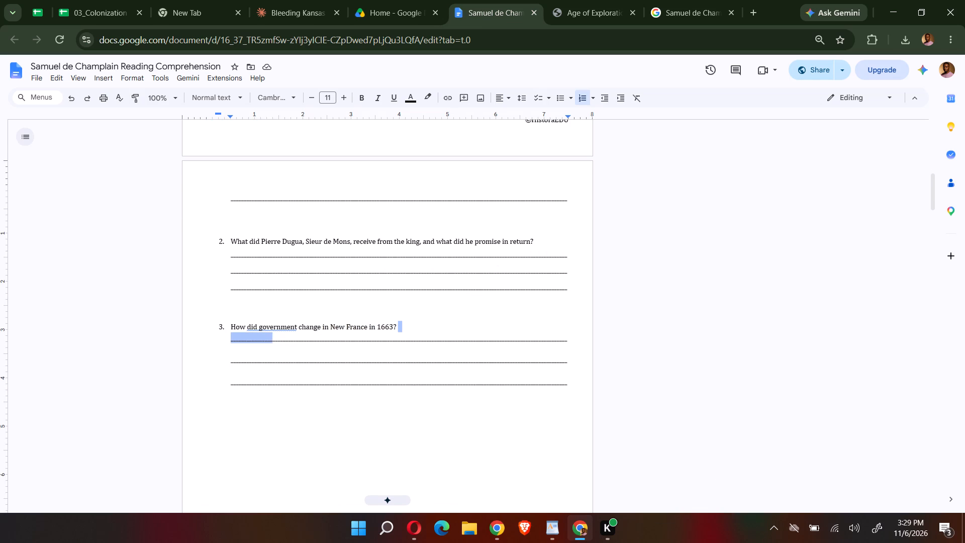
{"action": "left_click_drag", "start_coordinate": [271, 338], "coordinate": [229, 328]}
{"action": "left_click", "coordinate": [229, 328]}
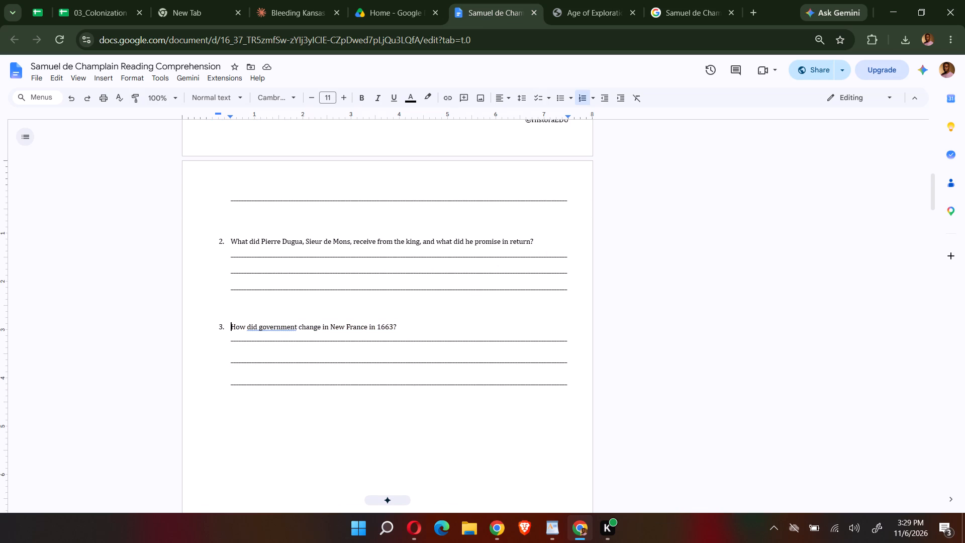
{"action": "left_click_drag", "start_coordinate": [398, 327], "coordinate": [228, 327]}
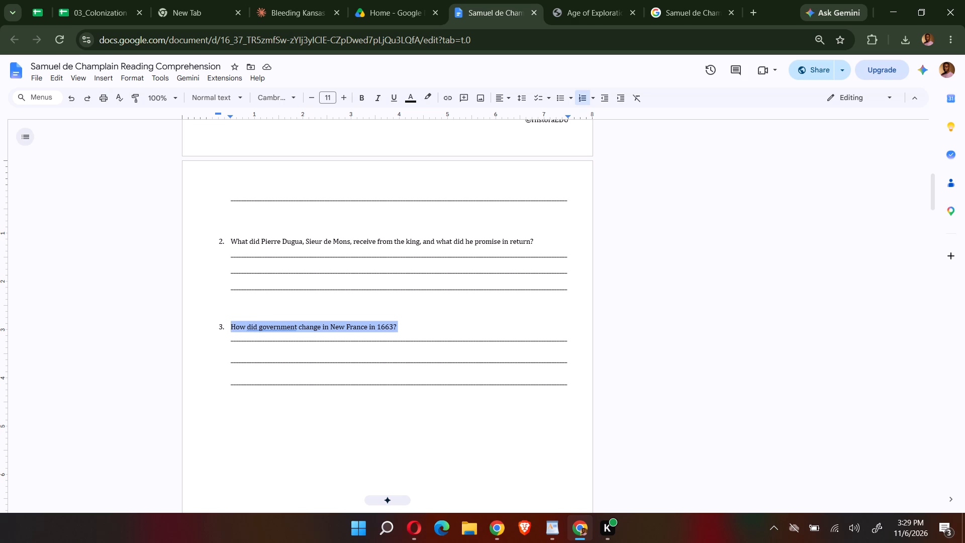
{"action": "left_click_drag", "start_coordinate": [228, 327], "coordinate": [226, 326]}
{"action": "key", "text": "BackSpace"}
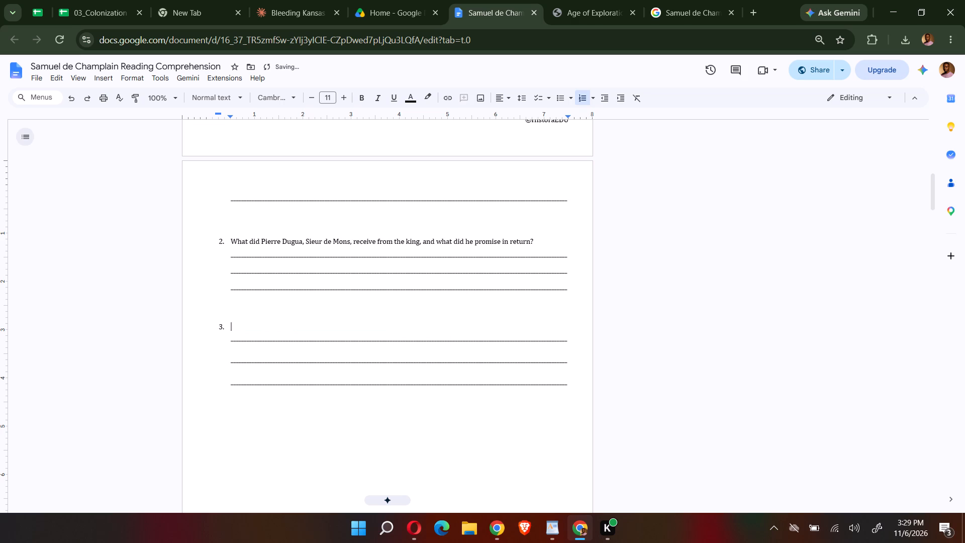
{"action": "key", "text": "ctrl+v"}
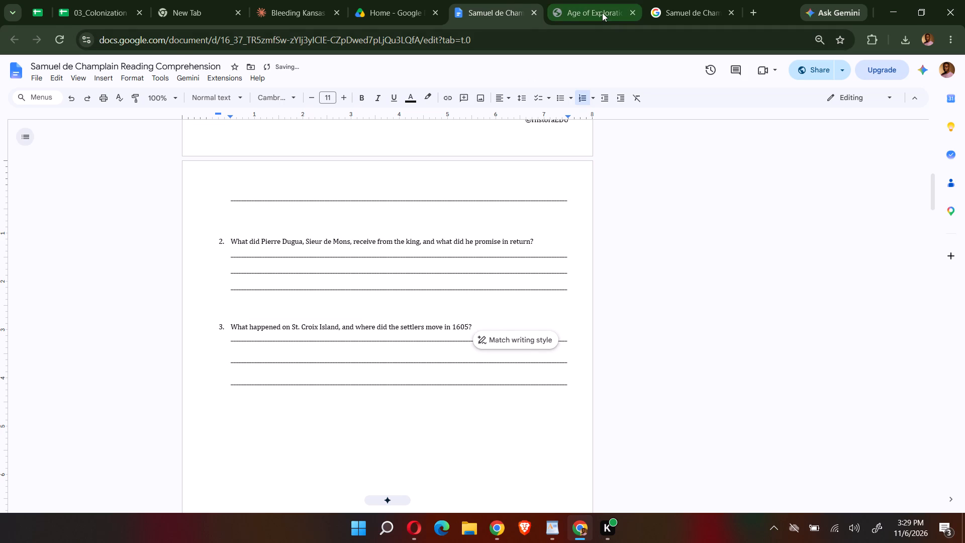
Replace the worksheet's second section heading with "Founding Quebec", copied from the Section 2 heading in the PDF.
{"action": "left_click", "coordinate": [572, 7]}
{"action": "scroll", "coordinate": [485, 260], "scroll_direction": "down", "scroll_amount": 7}
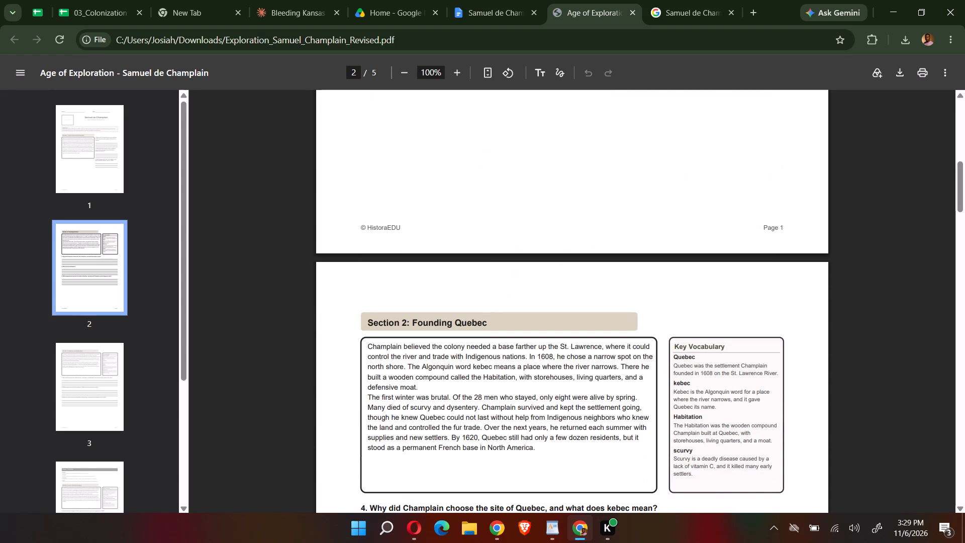
{"action": "left_click_drag", "start_coordinate": [491, 321], "coordinate": [403, 319]}
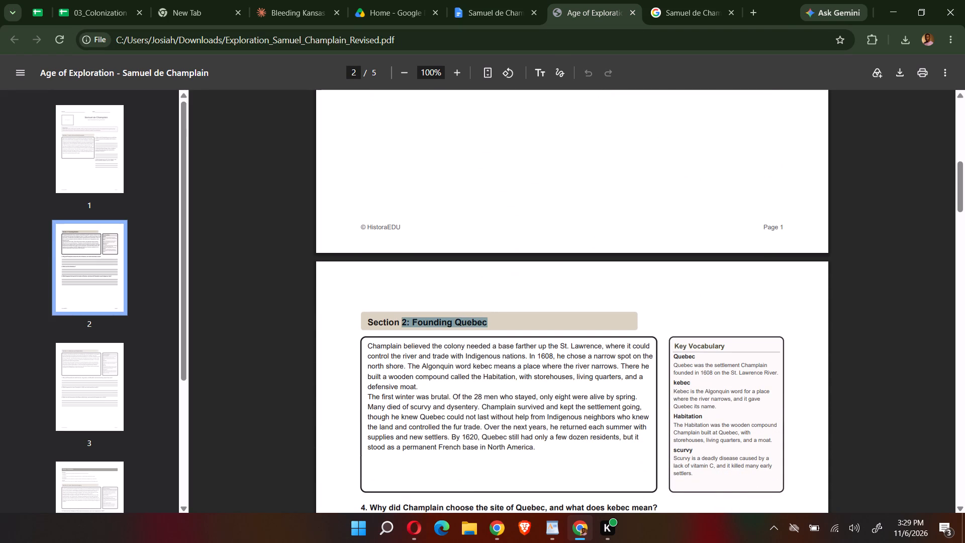
{"action": "left_click_drag", "start_coordinate": [403, 319], "coordinate": [414, 319]}
{"action": "key", "text": "ctrl+c"}
Replace the worksheet's "Economy and Society" heading with the copied text "Founding Quebec".
{"action": "left_click_drag", "start_coordinate": [501, 6], "coordinate": [501, 23]}
{"action": "scroll", "coordinate": [414, 336], "scroll_direction": "down", "scroll_amount": 3}
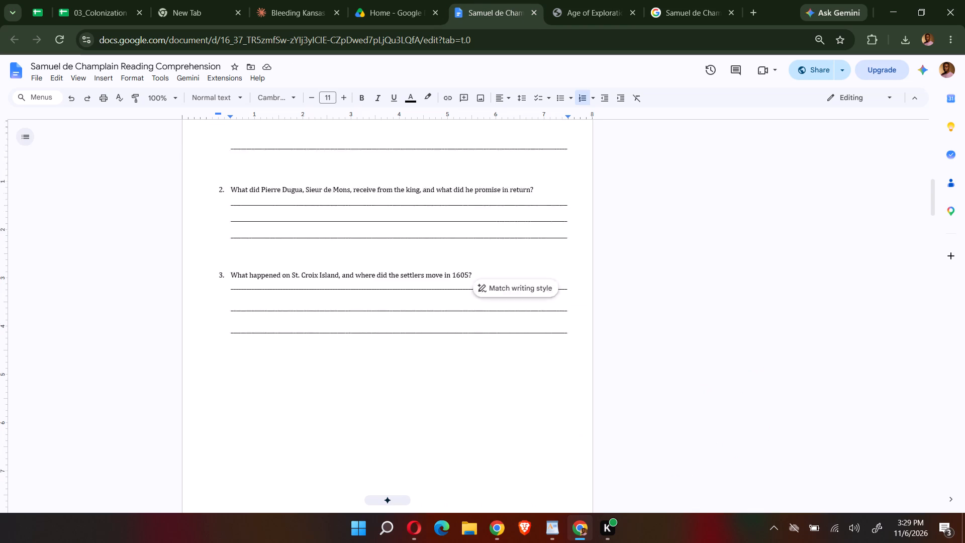
{"action": "scroll", "coordinate": [380, 365], "scroll_direction": "down", "scroll_amount": 3}
{"action": "left_click_drag", "start_coordinate": [299, 390], "coordinate": [295, 390]}
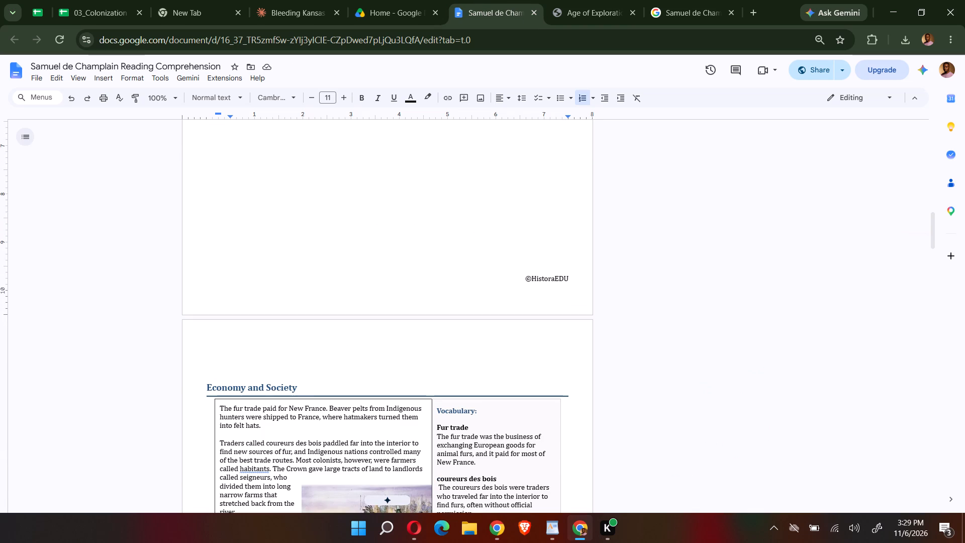
{"action": "left_click_drag", "start_coordinate": [295, 390], "coordinate": [207, 387]}
{"action": "key", "text": "BackSpace"}
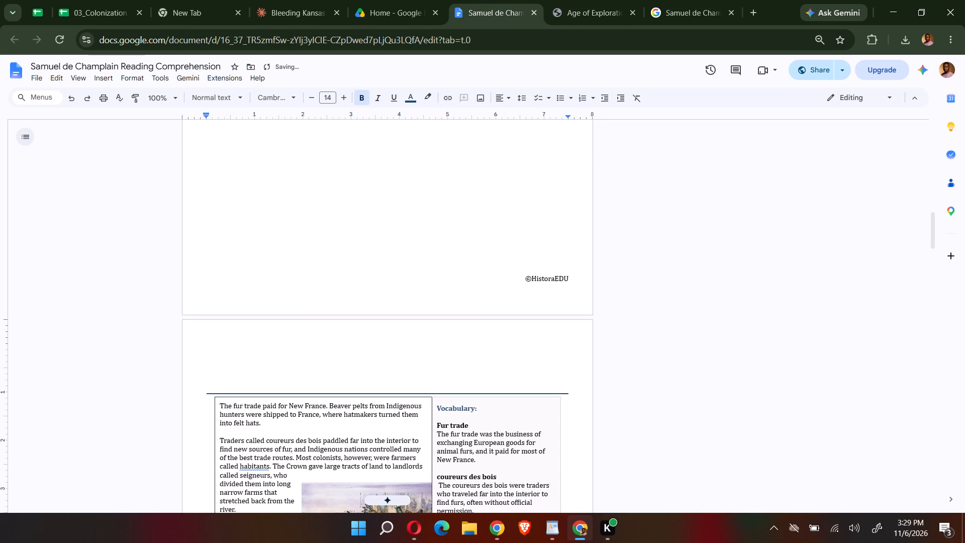
{"action": "key", "text": "ctrl+v"}
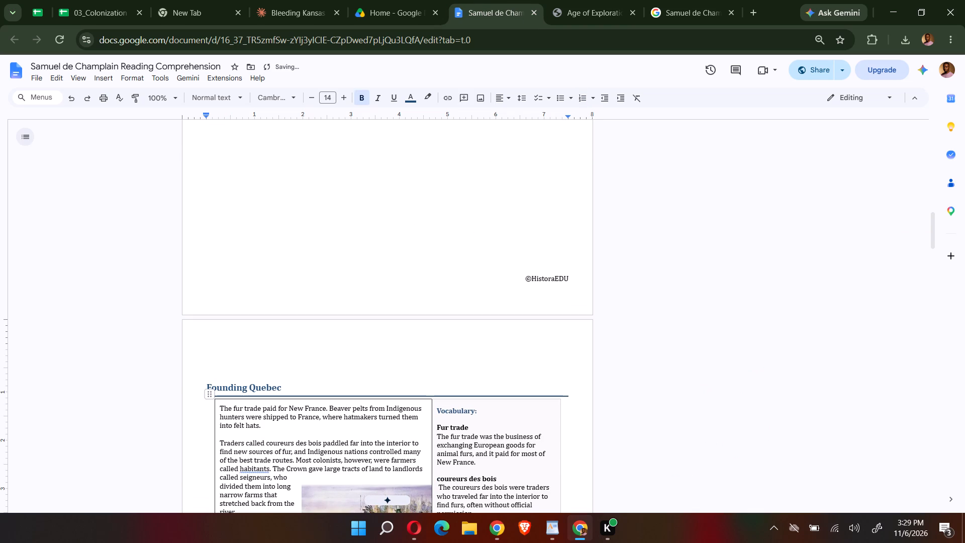
{"action": "scroll", "coordinate": [339, 335], "scroll_direction": "down", "scroll_amount": 2}
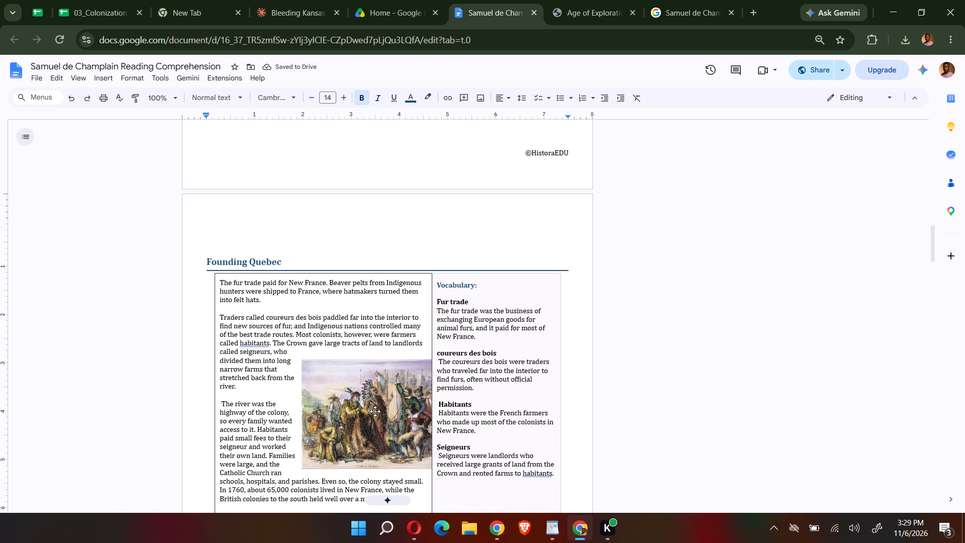
{"action": "left_click", "coordinate": [415, 535]}
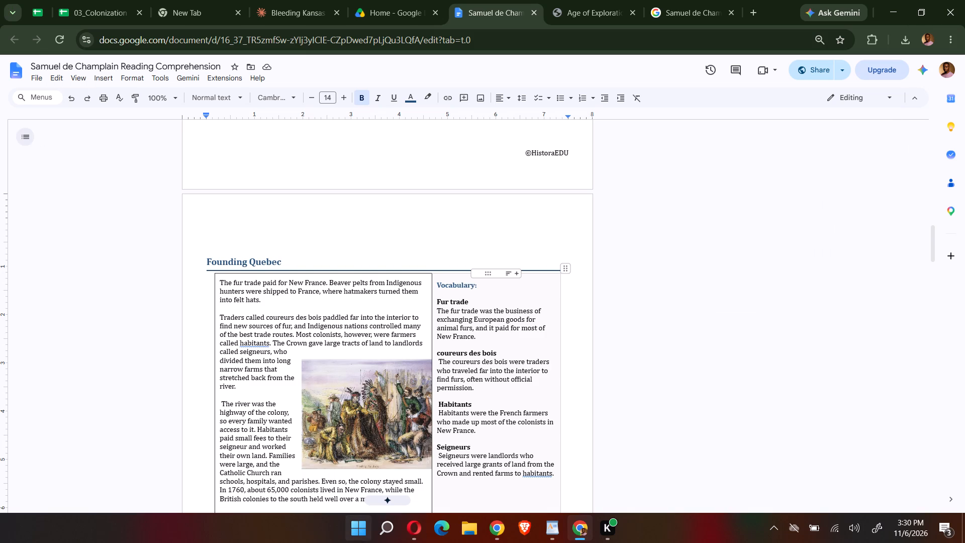
Toggle playback of the "Dark & Chill Vol. 5" mix in the YouTube window and return to the worksheet.
{"action": "left_click", "coordinate": [498, 527]}
{"action": "left_click", "coordinate": [322, 309]}
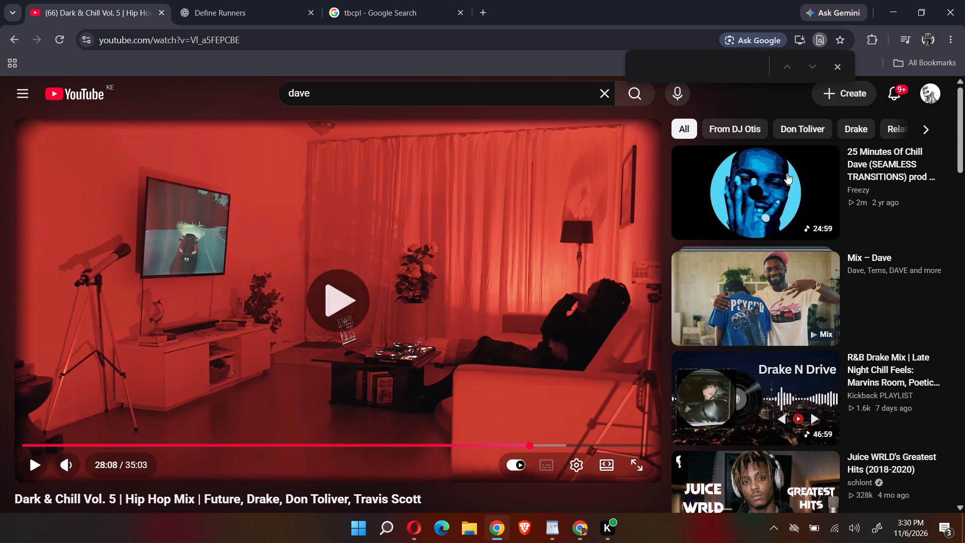
{"action": "left_click_drag", "start_coordinate": [895, 0], "coordinate": [899, 7]}
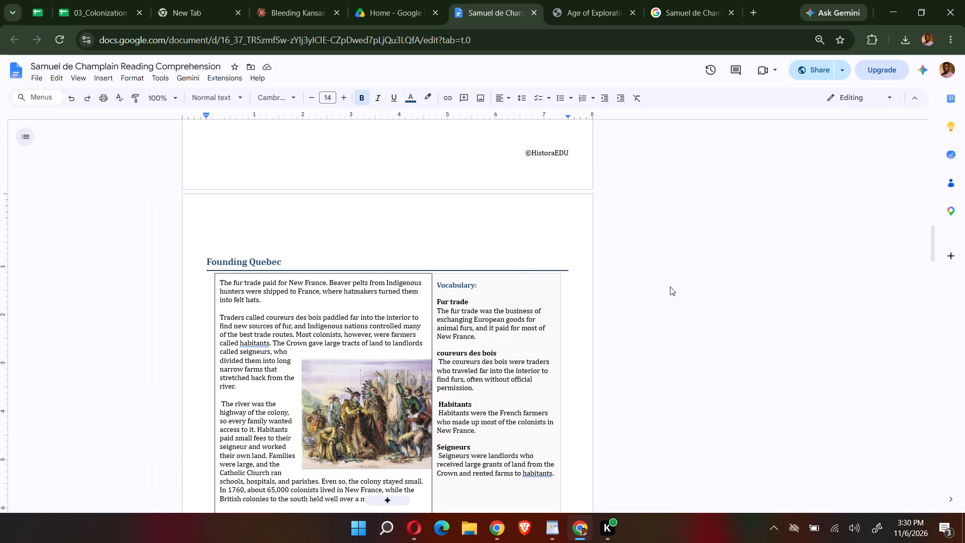
Clear the old fur trade passage and its picture from the reading box under Founding Quebec.
{"action": "scroll", "coordinate": [422, 328], "scroll_direction": "down", "scroll_amount": 3}
{"action": "scroll", "coordinate": [389, 330], "scroll_direction": "up", "scroll_amount": 1}
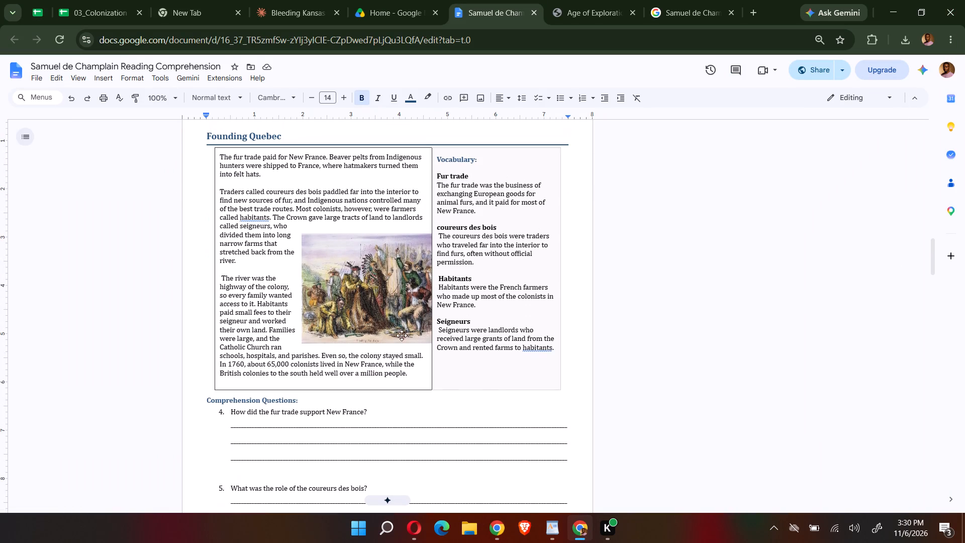
{"action": "left_click_drag", "start_coordinate": [411, 375], "coordinate": [252, 250]}
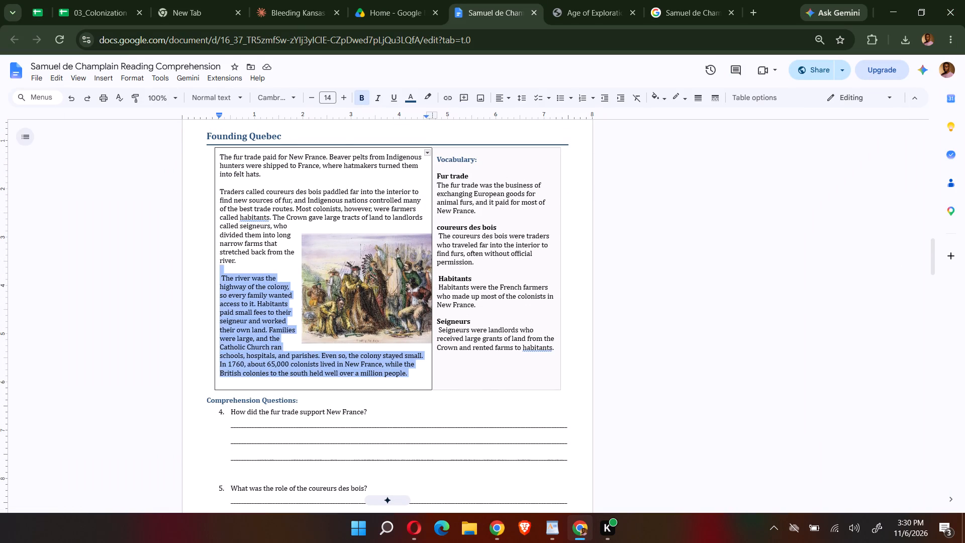
{"action": "left_click_drag", "start_coordinate": [252, 250], "coordinate": [212, 160]}
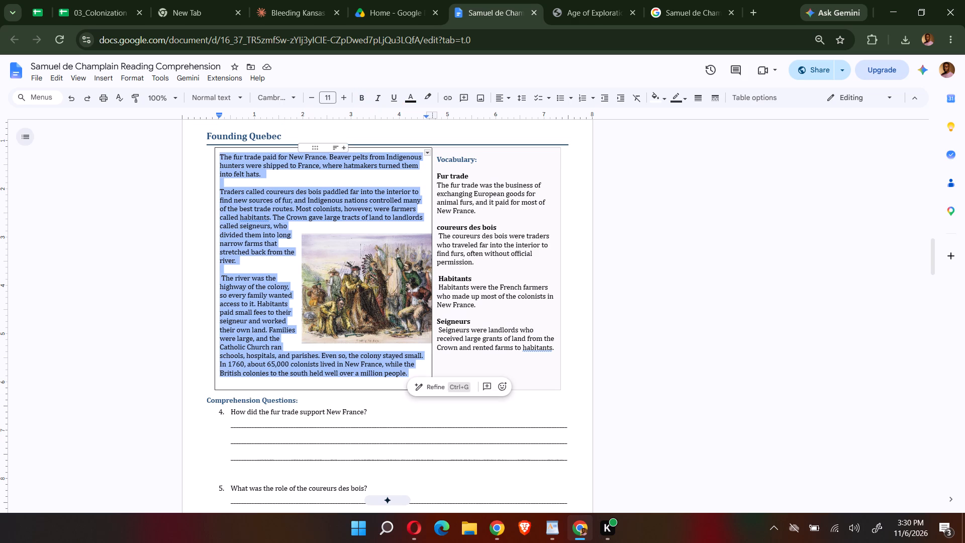
{"action": "key", "text": "BackSpace"}
{"action": "key", "text": "BackSpace"}
Fill the Founding Quebec reading box with the PDF's Section 2 passage, ending it with "North America.".
{"action": "left_click", "coordinate": [596, 7]}
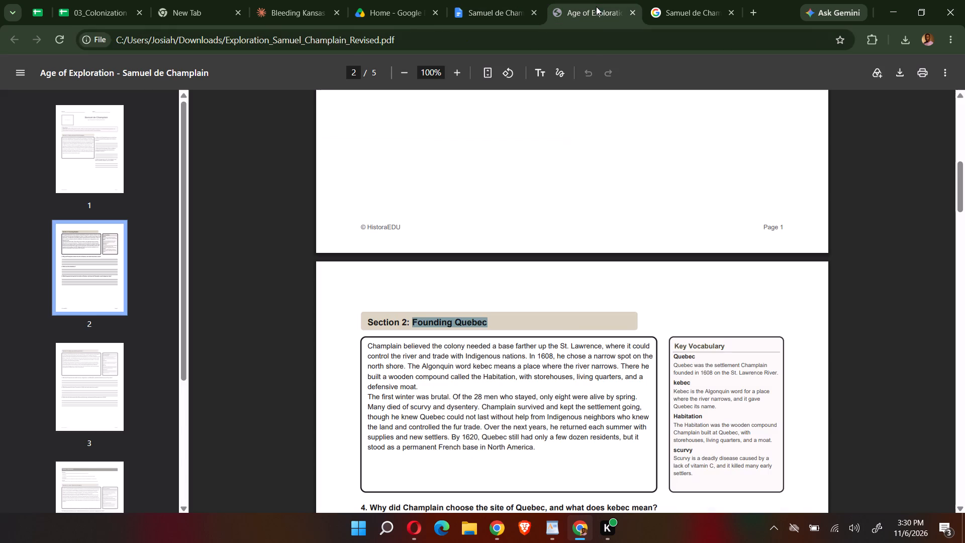
{"action": "left_click", "coordinate": [536, 454]}
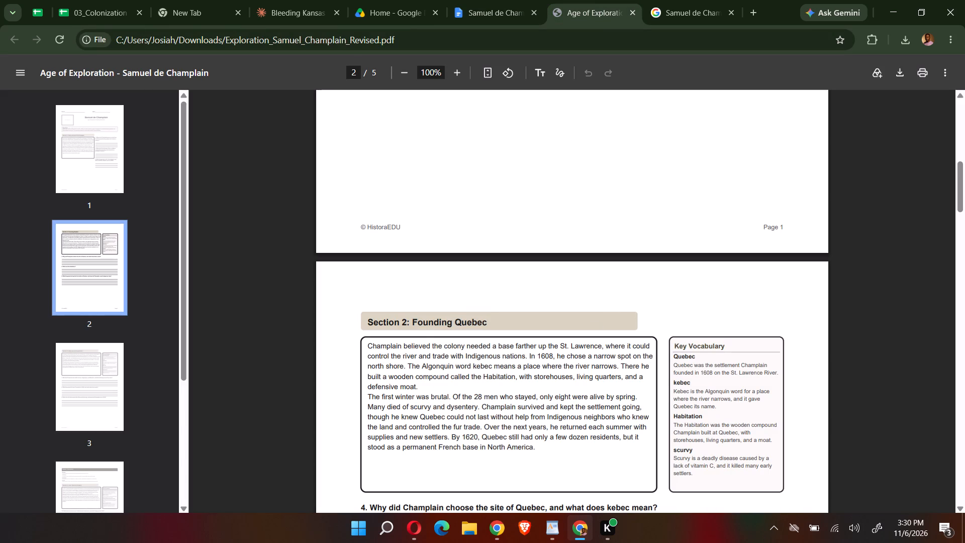
{"action": "left_click_drag", "start_coordinate": [534, 451], "coordinate": [435, 407]}
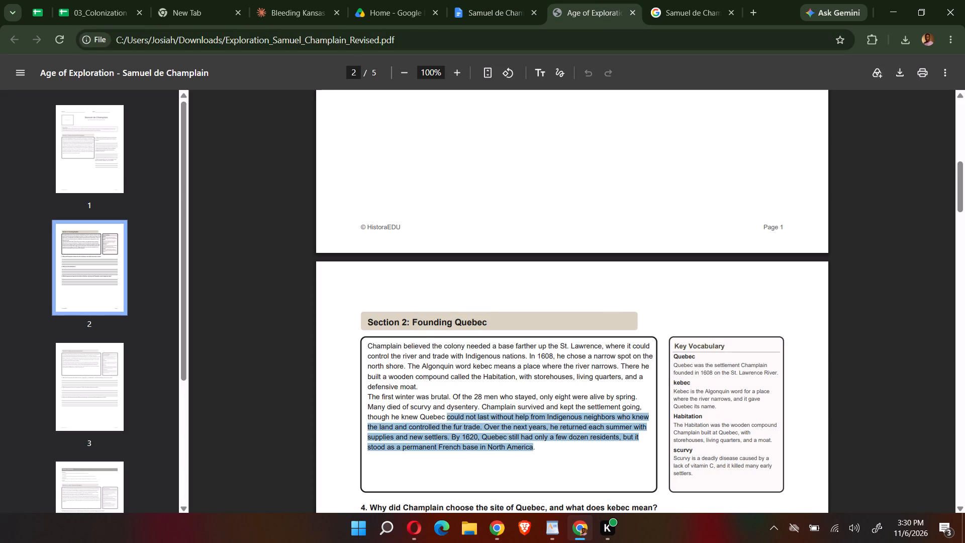
{"action": "left_click_drag", "start_coordinate": [435, 407], "coordinate": [370, 342]}
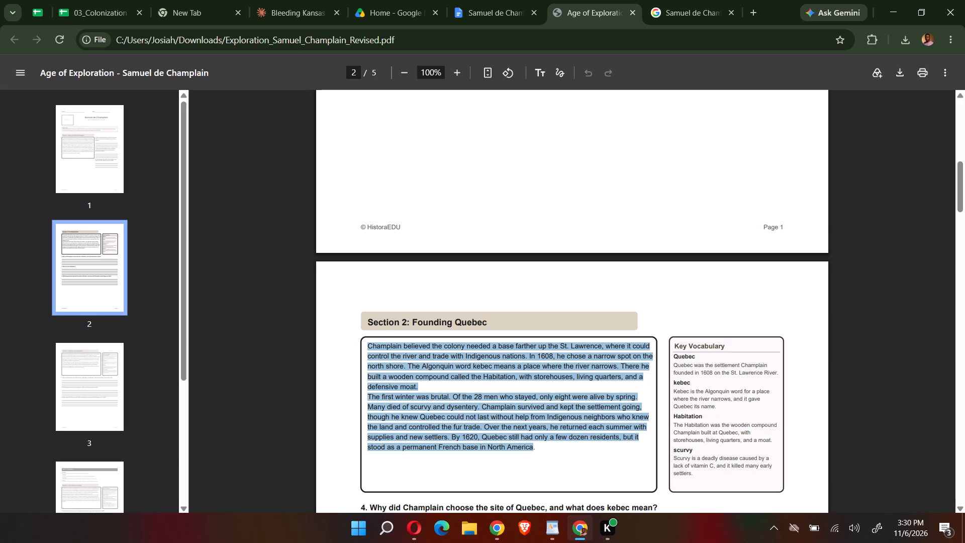
{"action": "key", "text": "ctrl+c"}
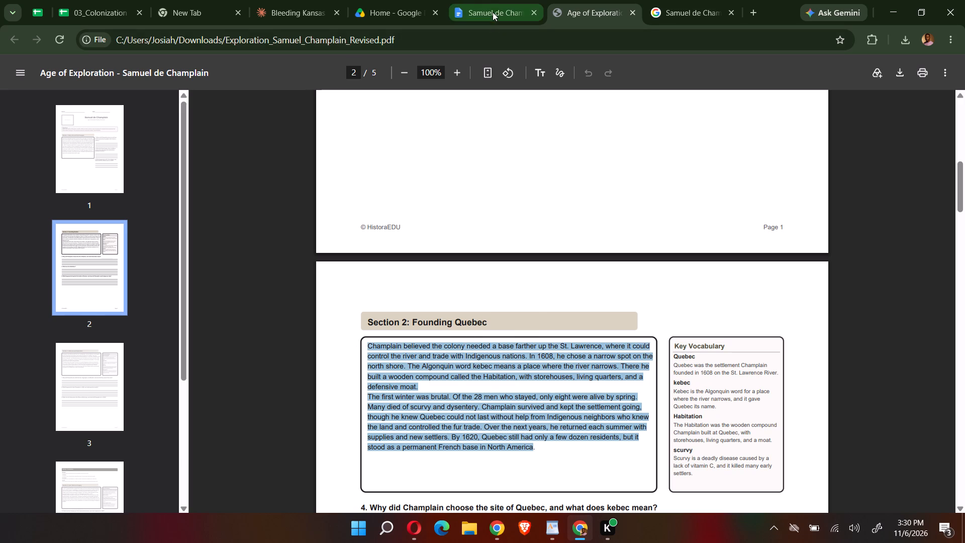
{"action": "left_click", "coordinate": [493, 12]}
{"action": "key", "text": "ctrl+v"}
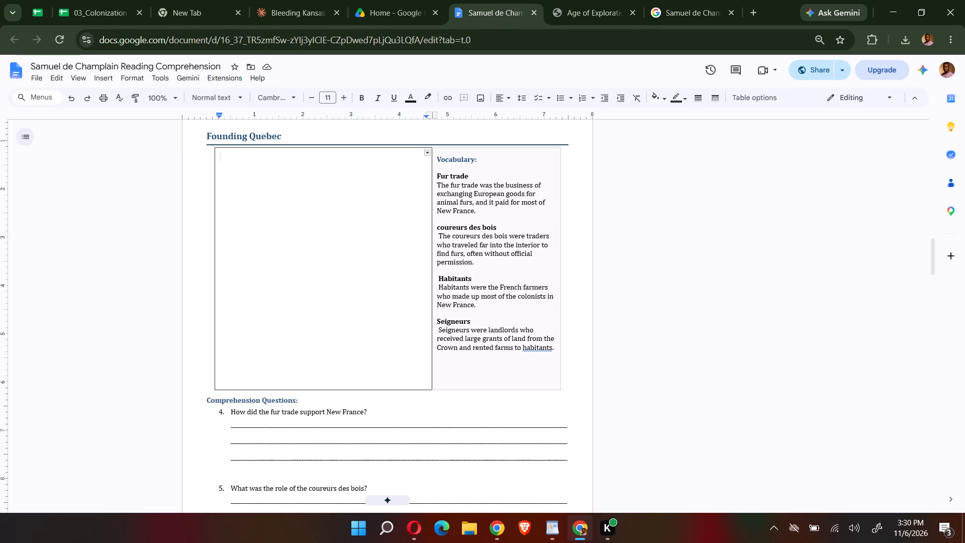
{"action": "key", "text": "BackSpace"}
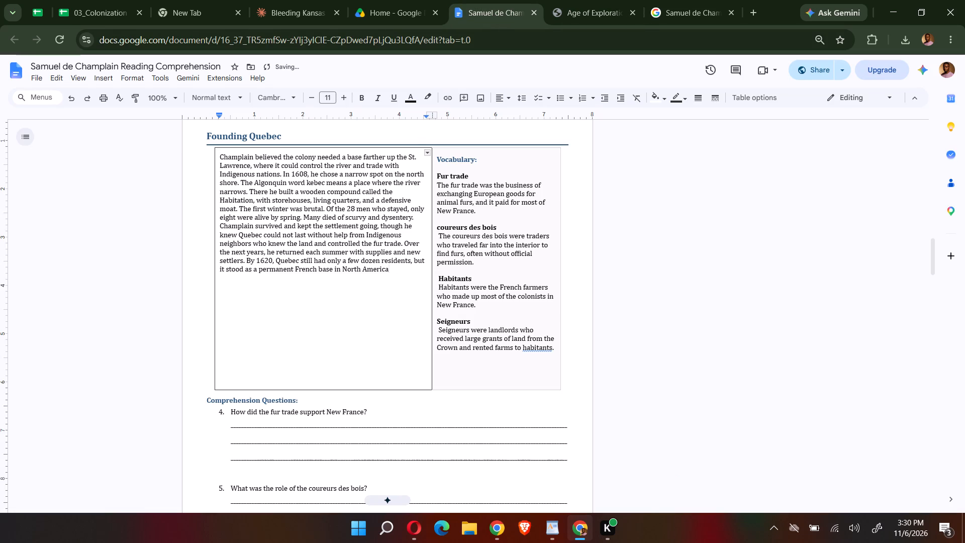
{"action": "key", "text": "period"}
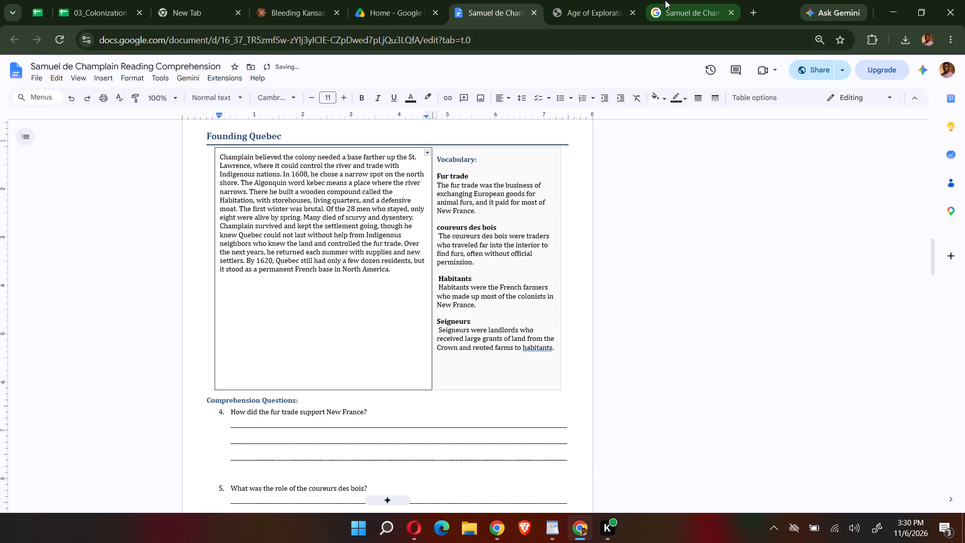
Search Google Images with the Section 2 passage text and copy the "Champlain and the First Missions" picture from Martyrs' Shrine.
{"action": "left_click", "coordinate": [665, 0]}
{"action": "left_click", "coordinate": [567, 87]}
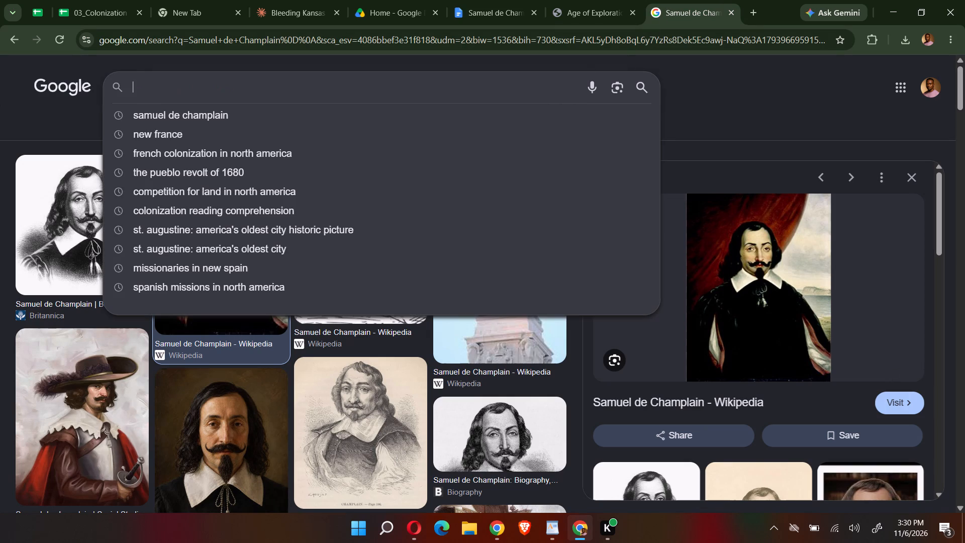
{"action": "left_click", "coordinate": [494, 92]}
{"action": "key", "text": "ctrl+v"}
{"action": "key", "text": "Return"}
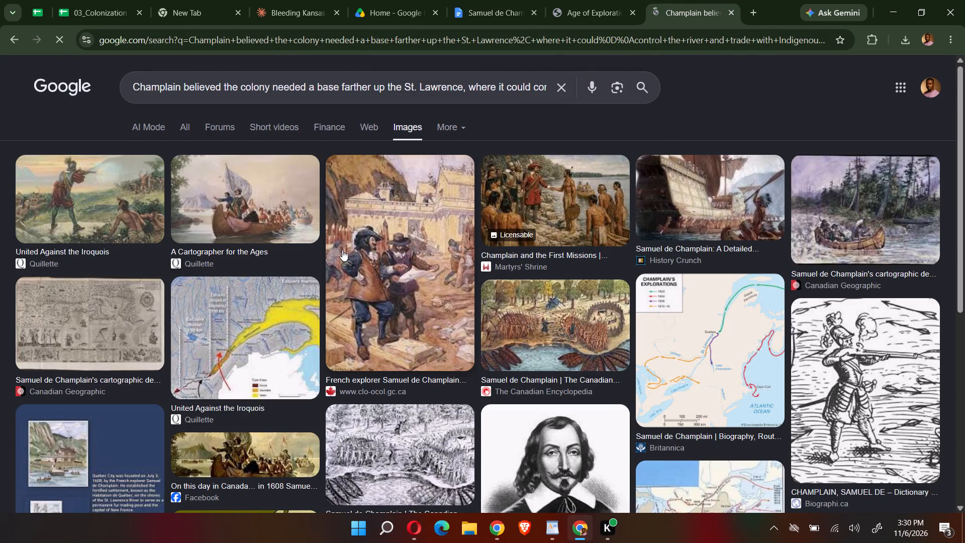
{"action": "left_click", "coordinate": [540, 194]}
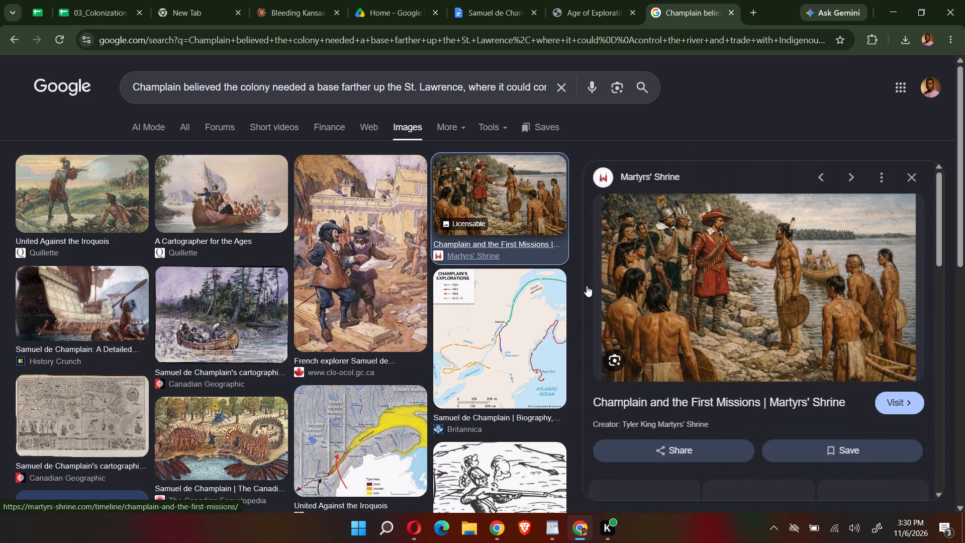
{"action": "right_click", "coordinate": [701, 296]}
{"action": "left_click", "coordinate": [762, 438]}
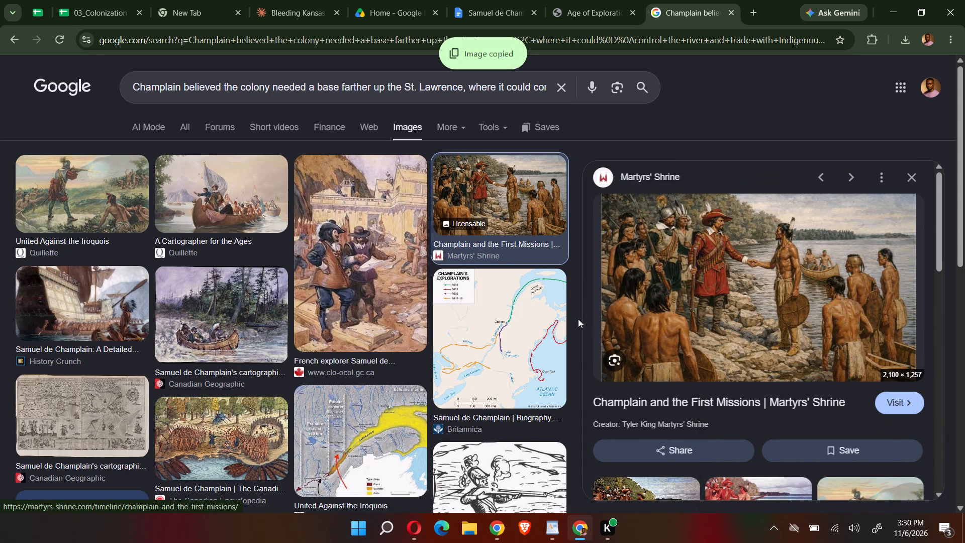
Split the Founding Quebec passage into three spaced paragraphs, breaking before "There he built" and before "Over the next years".
{"action": "left_click_drag", "start_coordinate": [469, 5], "coordinate": [476, 5]}
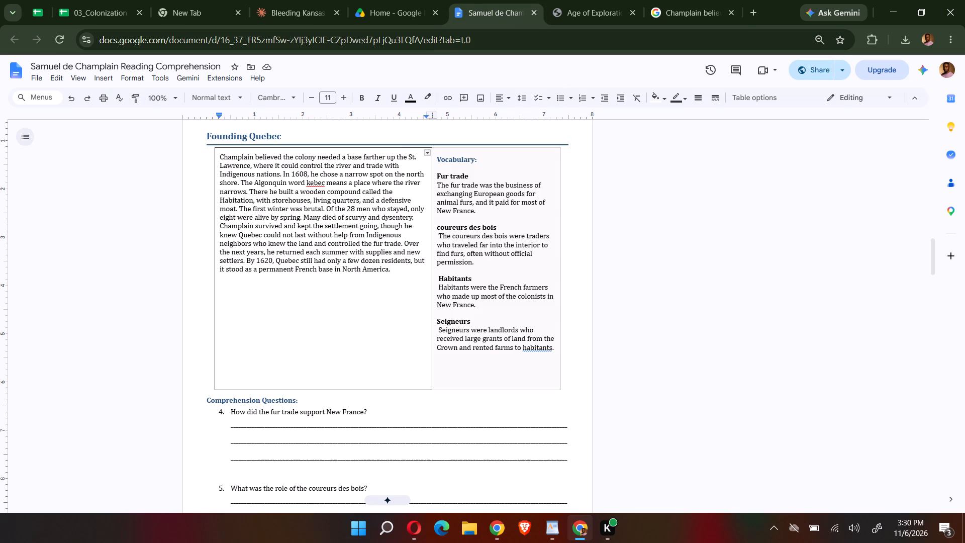
{"action": "left_click", "coordinate": [249, 191]}
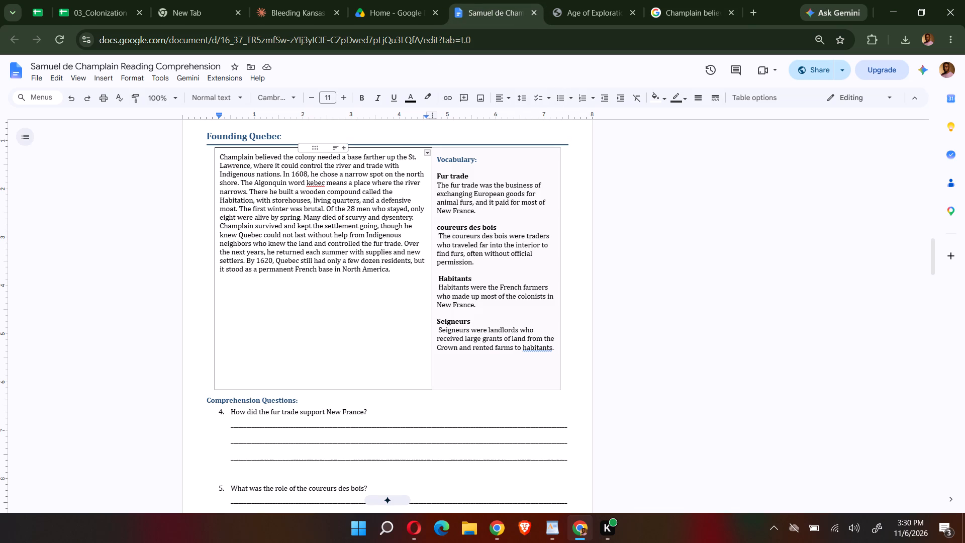
{"action": "key", "text": "Return"}
{"action": "key", "text": "Return"}
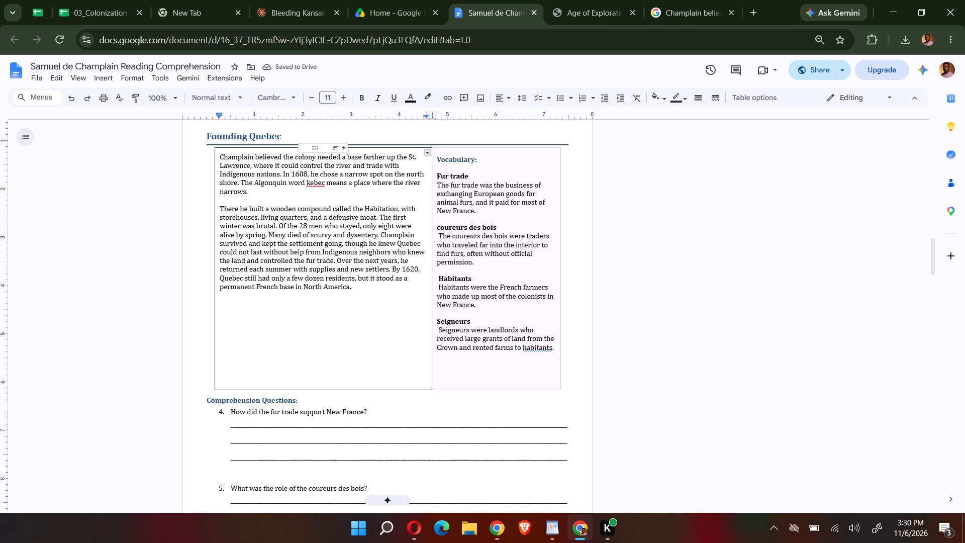
{"action": "left_click", "coordinate": [336, 262]}
{"action": "key", "text": "Return"}
{"action": "key", "text": "Return"}
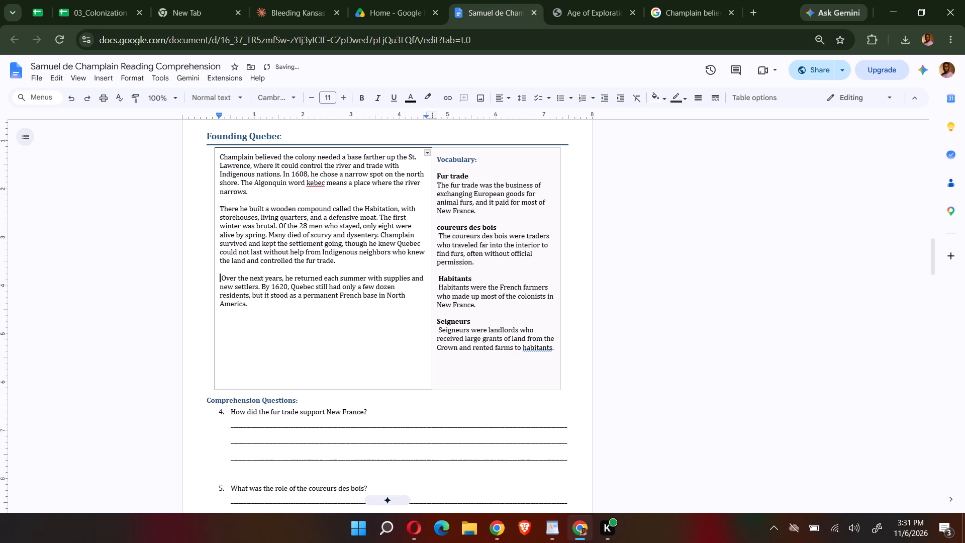
Insert the copied Champlain picture after "though he knew Quebec" in the passage and set it to wrap text.
{"action": "left_click", "coordinate": [424, 243]}
{"action": "key", "text": "ctrl+v"}
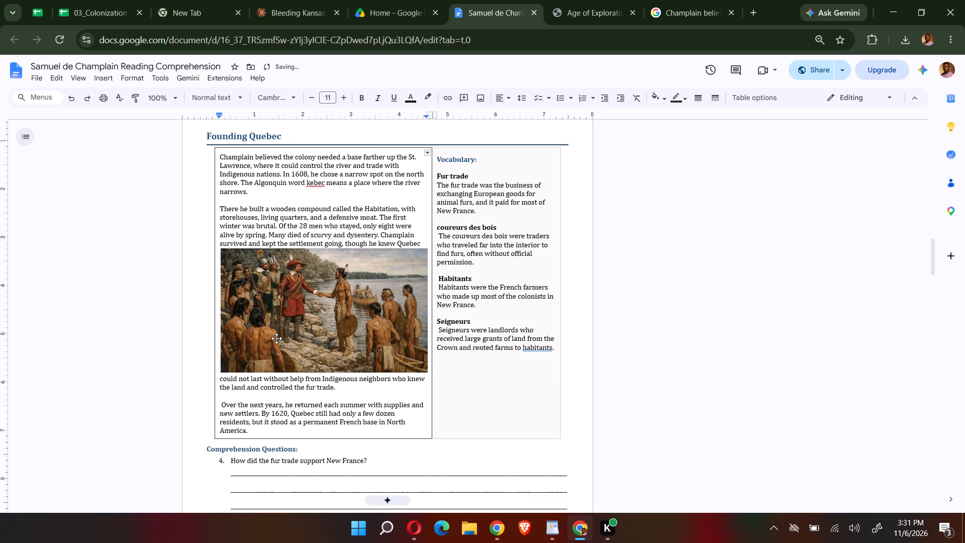
{"action": "left_click", "coordinate": [276, 338]}
{"action": "left_click", "coordinate": [229, 384]}
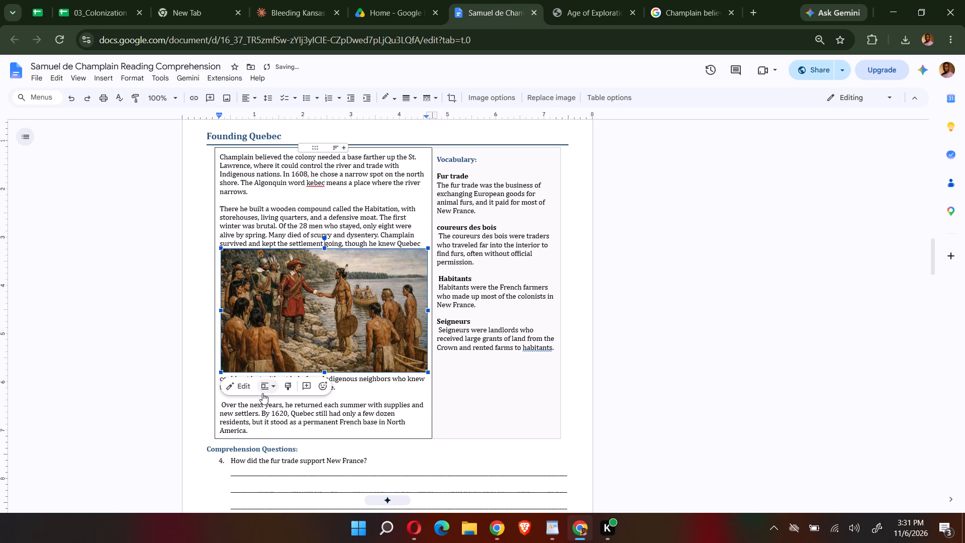
{"action": "left_click", "coordinate": [262, 393]}
{"action": "left_click", "coordinate": [300, 313]}
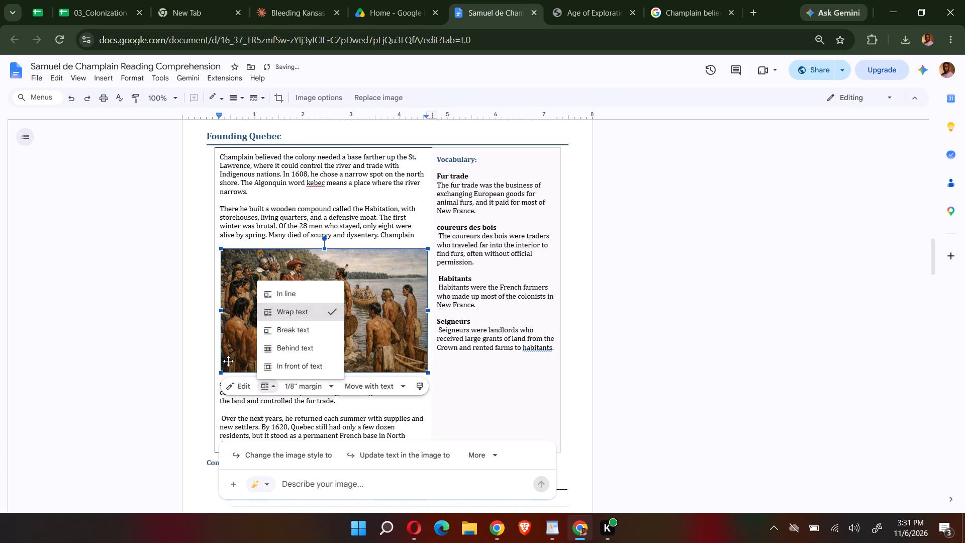
Shrink and narrow the Champlain picture, then raise it slightly so it sits against the reading box's right edge beside the second paragraph.
{"action": "left_click_drag", "start_coordinate": [222, 371], "coordinate": [293, 320]}
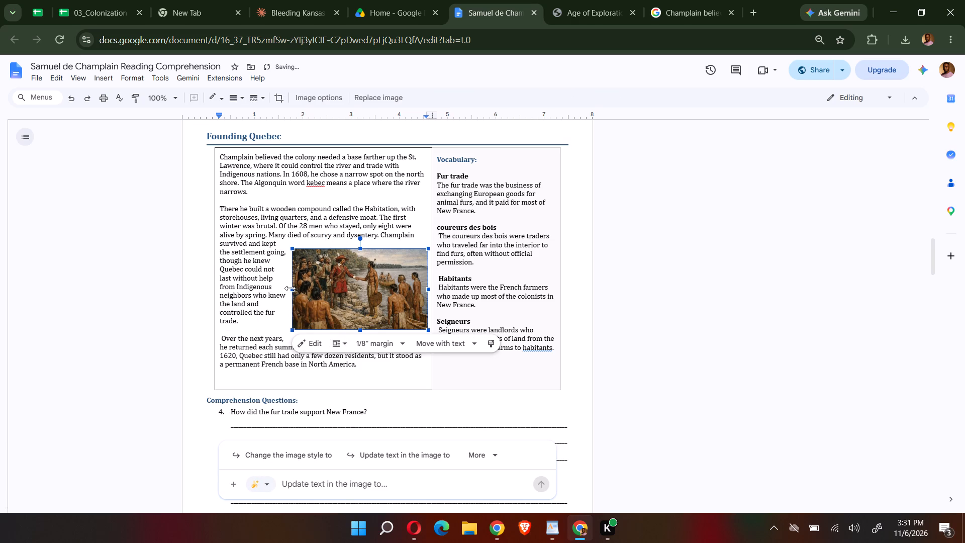
{"action": "left_click_drag", "start_coordinate": [291, 288], "coordinate": [312, 286]}
{"action": "left_click_drag", "start_coordinate": [351, 281], "coordinate": [352, 270]}
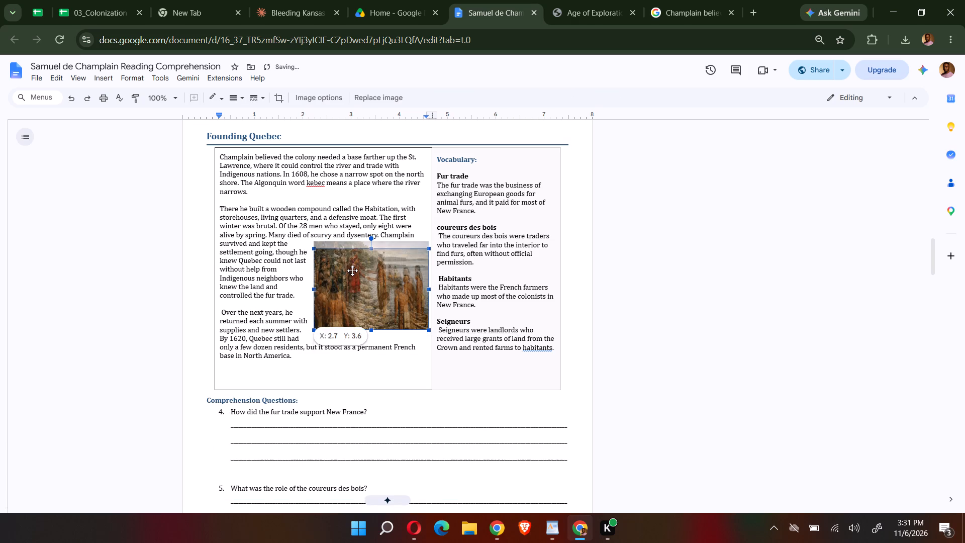
{"action": "left_click_drag", "start_coordinate": [352, 270], "coordinate": [352, 269]}
{"action": "left_click", "coordinate": [156, 320]}
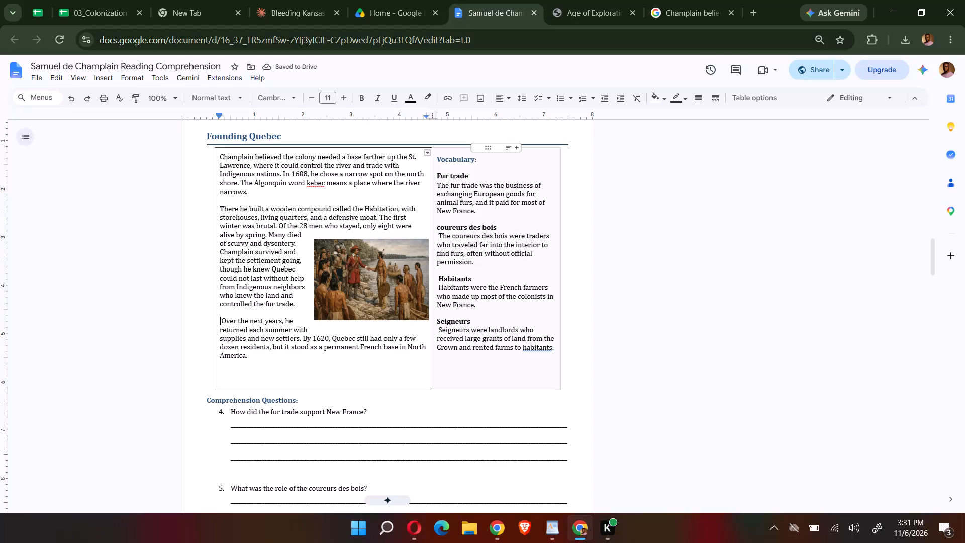
Delete the old vocabulary entries, from Fur trade through Seigneurs, beneath the Founding Quebec section's Vocabulary heading.
{"action": "left_click_drag", "start_coordinate": [554, 350], "coordinate": [442, 179]}
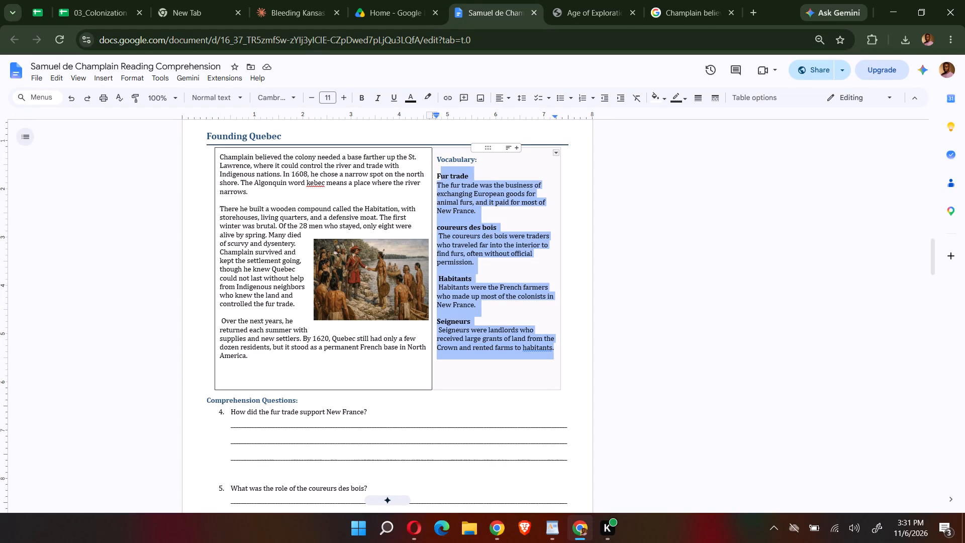
{"action": "left_click_drag", "start_coordinate": [442, 179], "coordinate": [436, 179]}
{"action": "key", "text": "BackSpace"}
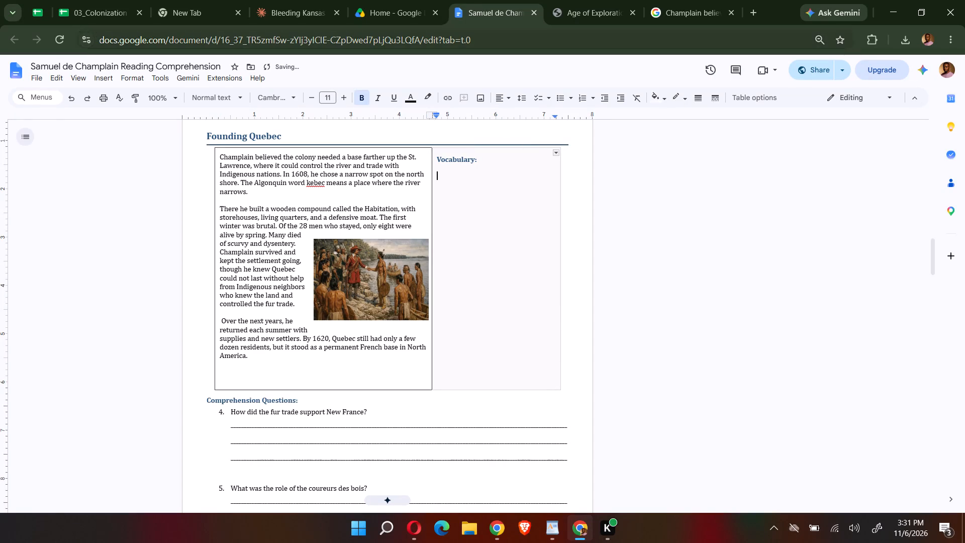
Copy the Quebec entry from the PDF's Section 2 Key Vocabulary under the worksheet's Vocabulary heading and remove its bold formatting.
{"action": "left_click", "coordinate": [595, 13]}
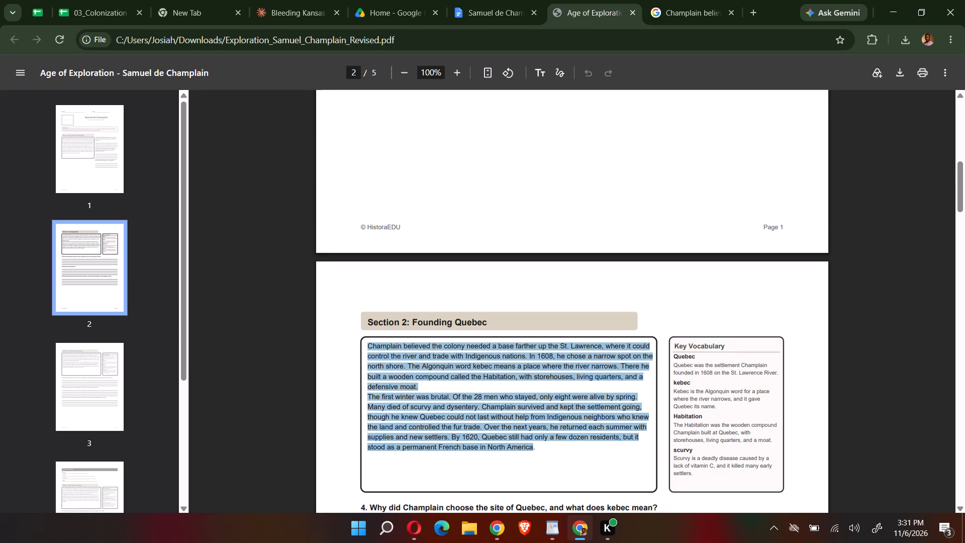
{"action": "left_click_drag", "start_coordinate": [780, 373], "coordinate": [663, 356]}
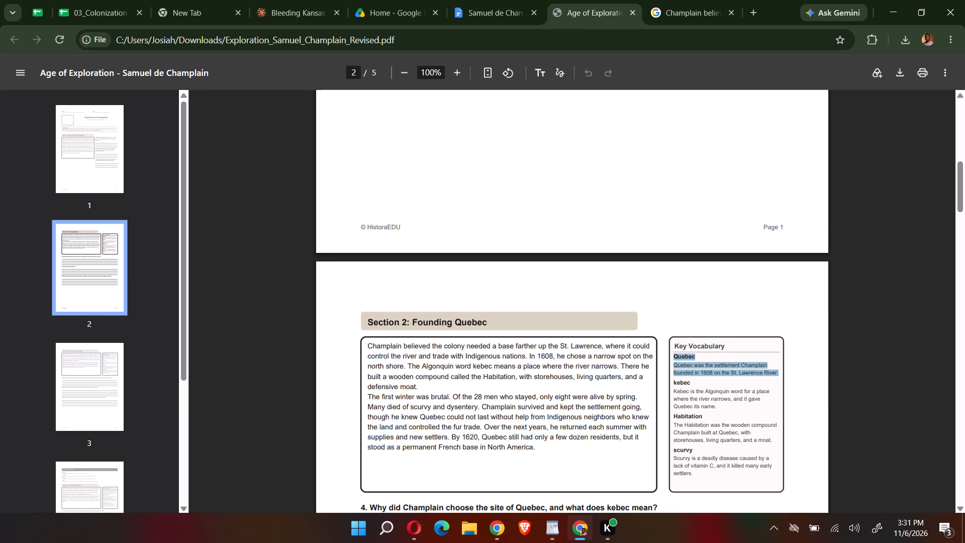
{"action": "left_click_drag", "start_coordinate": [663, 356], "coordinate": [662, 356]}
{"action": "key", "text": "ctrl+c"}
{"action": "left_click_drag", "start_coordinate": [460, 0], "coordinate": [471, 6]}
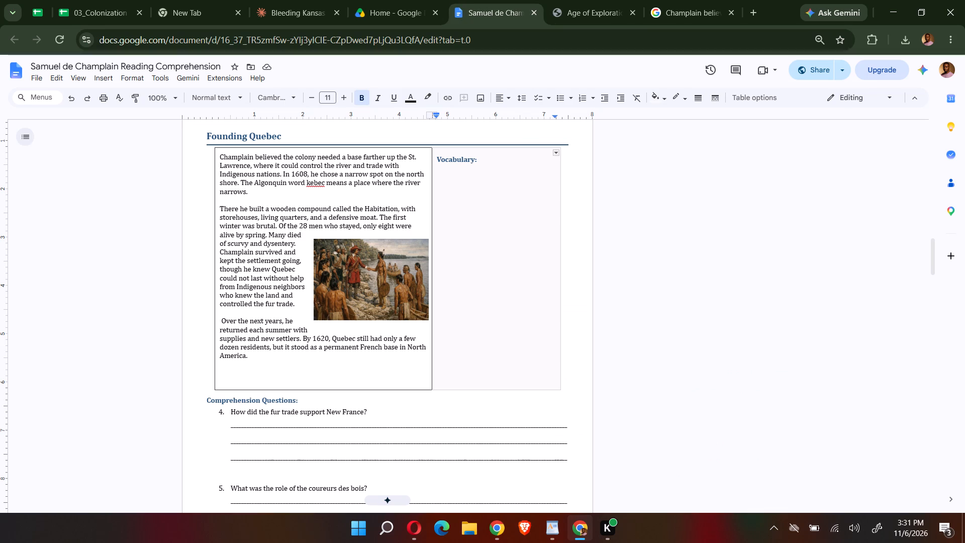
{"action": "key", "text": "ctrl+v"}
{"action": "left_click_drag", "start_coordinate": [504, 197], "coordinate": [450, 182]}
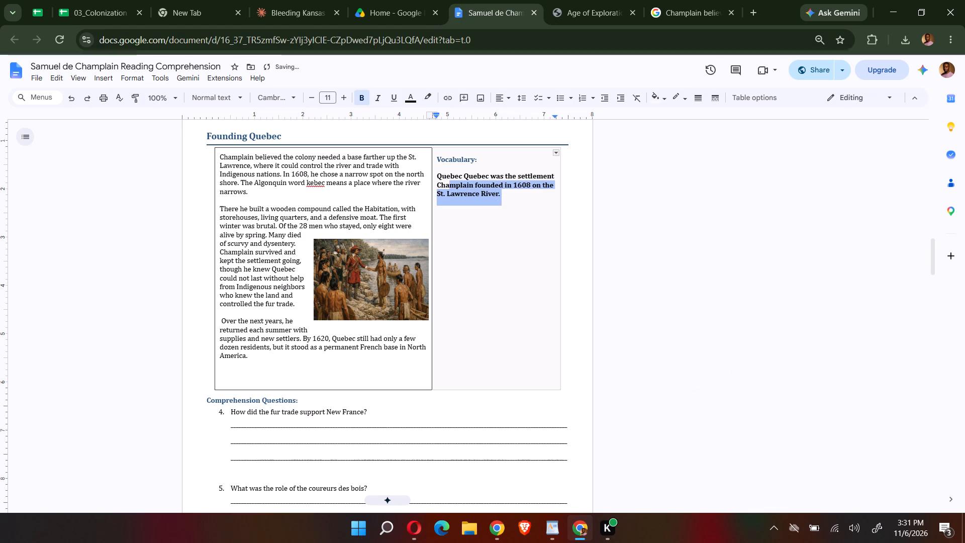
{"action": "left_click_drag", "start_coordinate": [450, 182], "coordinate": [434, 170]}
{"action": "left_click", "coordinate": [362, 97]}
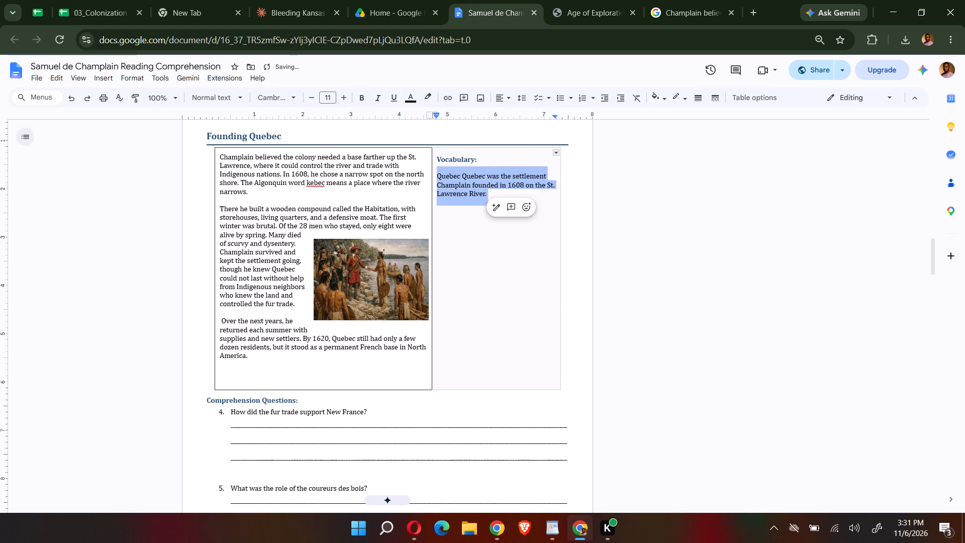
{"action": "left_click_drag", "start_coordinate": [473, 257], "coordinate": [473, 240]}
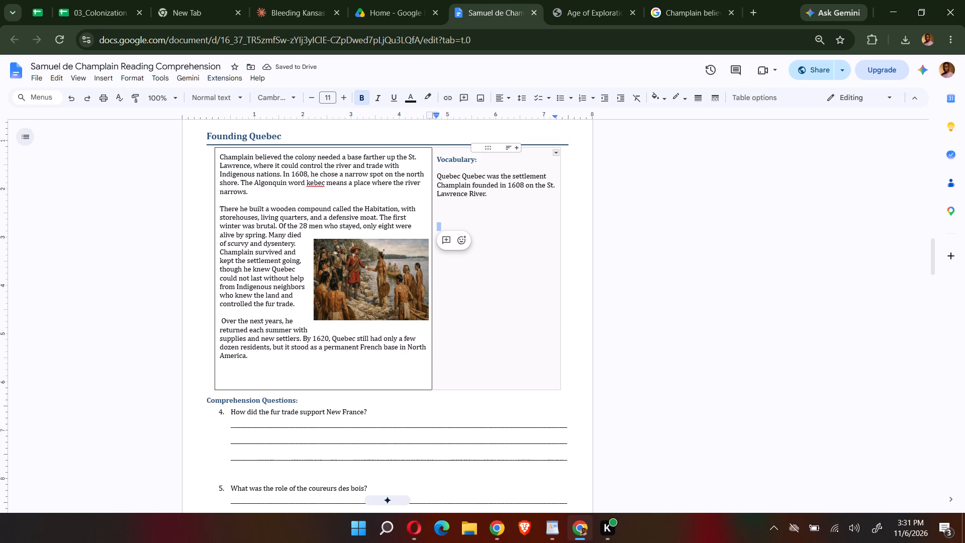
Bold the term Quebec and break the line after it so the definition starts directly underneath without a paragraph gap.
{"action": "left_click", "coordinate": [458, 176]}
{"action": "left_click", "coordinate": [460, 176]}
{"action": "left_click_drag", "start_coordinate": [460, 176], "coordinate": [454, 176]}
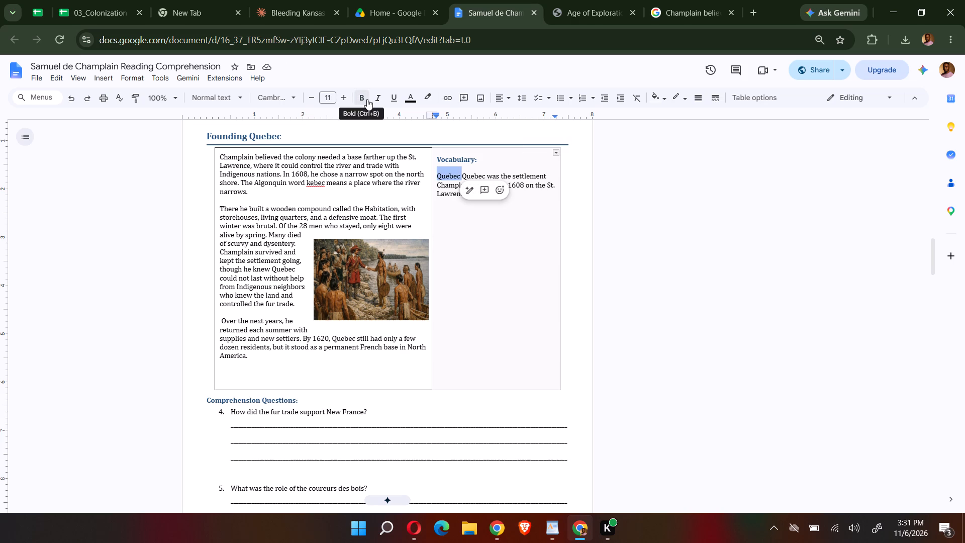
{"action": "left_click", "coordinate": [364, 99]}
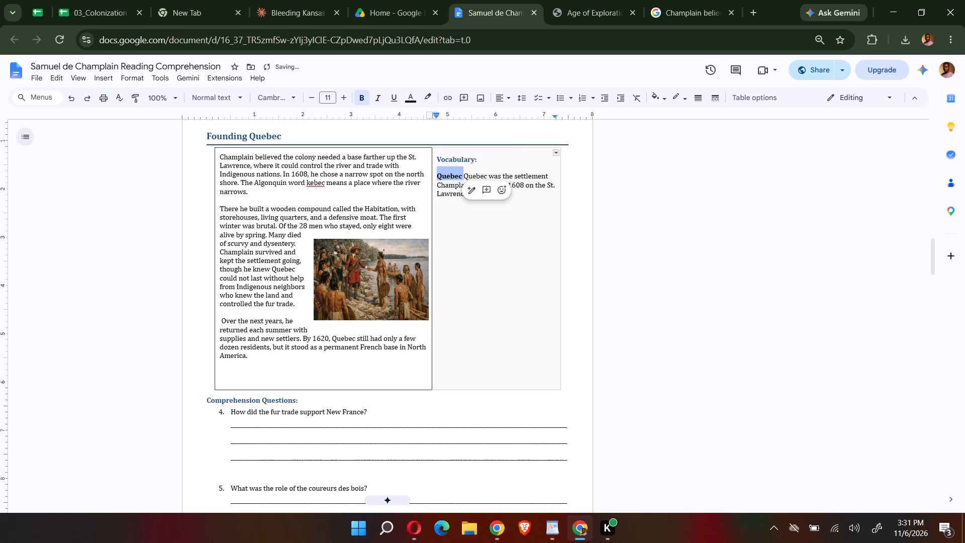
{"action": "left_click", "coordinate": [460, 176]}
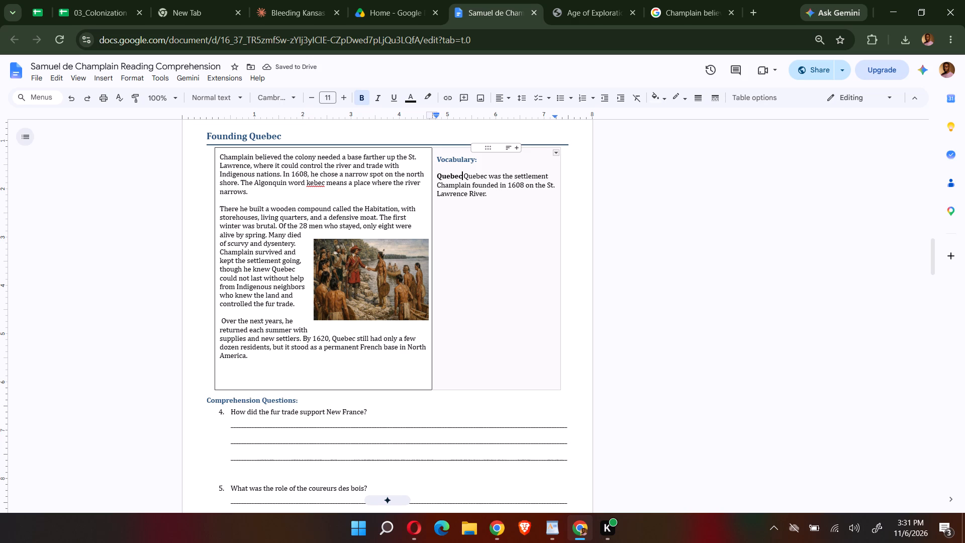
{"action": "key", "text": "shift+Return"}
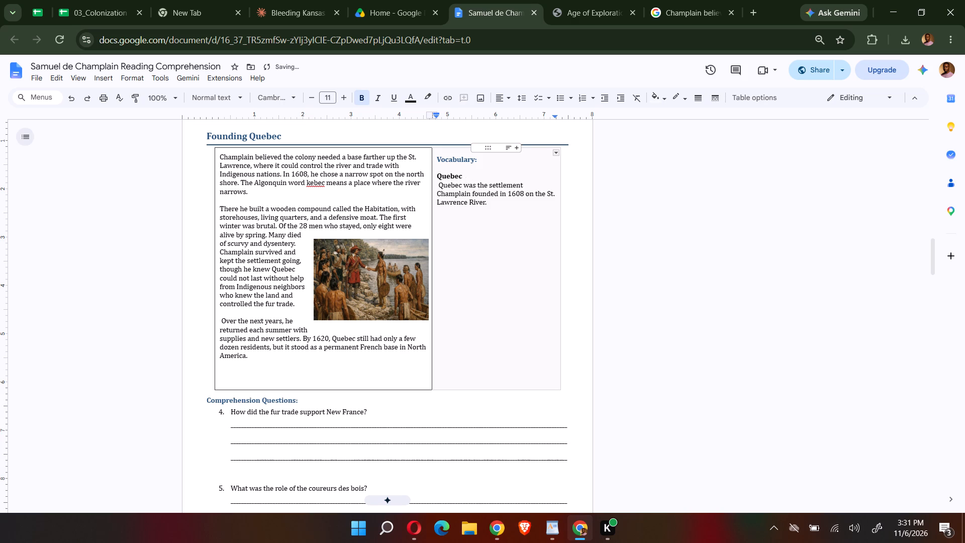
{"action": "key", "text": "BackSpace"}
{"action": "key", "text": "Return"}
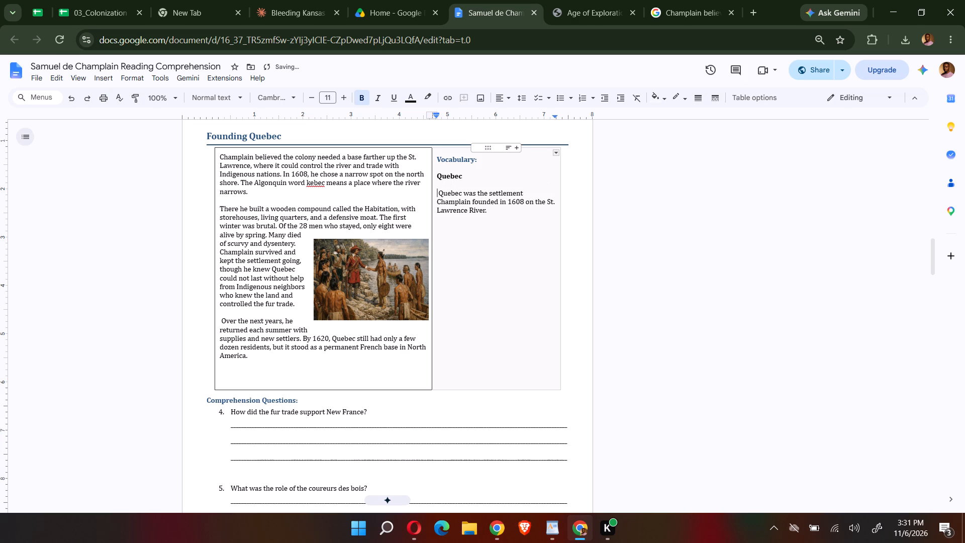
{"action": "key", "text": "BackSpace"}
{"action": "key", "text": "shift+Return"}
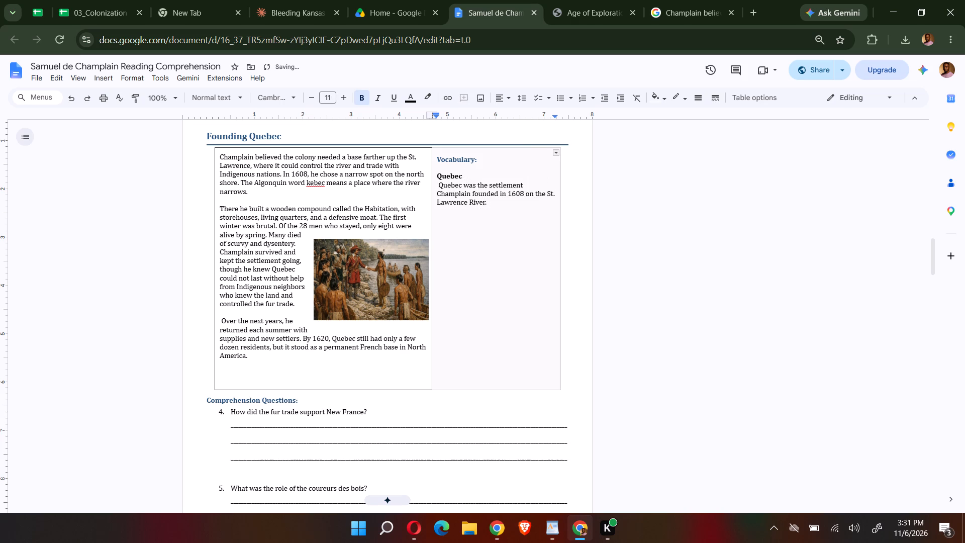
Copy the kebec entry and its definition from the PDF into a new paragraph below the Quebec entry.
{"action": "left_click", "coordinate": [498, 200]}
{"action": "key", "text": "Return"}
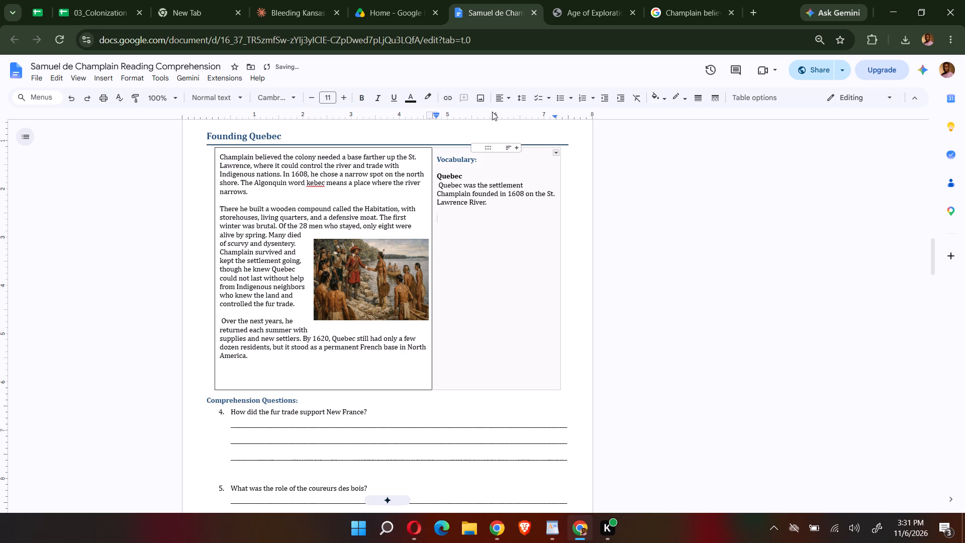
{"action": "left_click", "coordinate": [582, 17]}
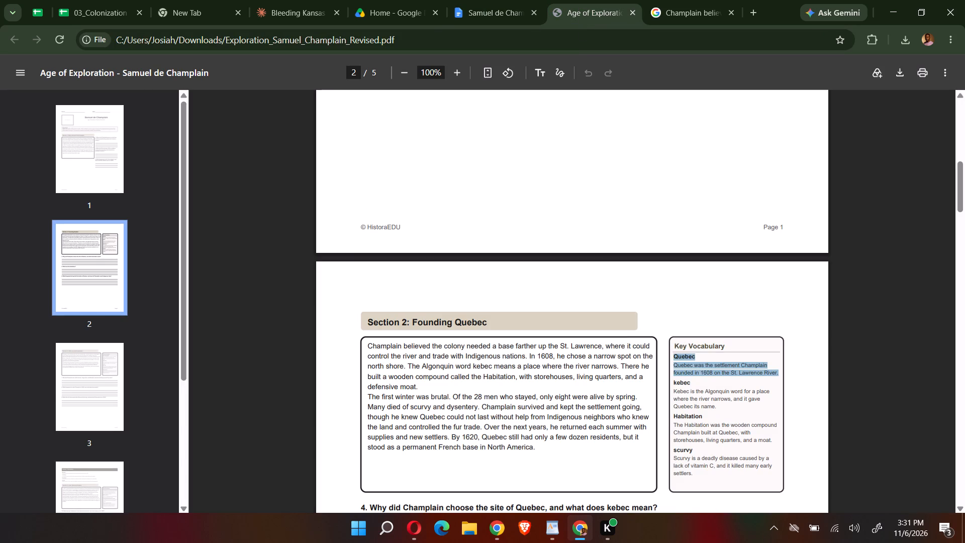
{"action": "left_click_drag", "start_coordinate": [721, 409], "coordinate": [669, 382]}
{"action": "key", "text": "ctrl+c"}
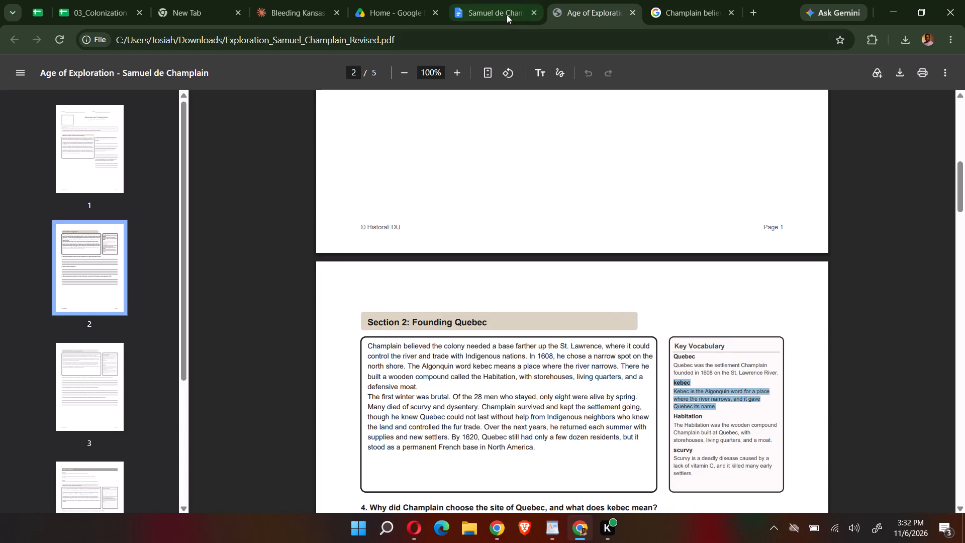
{"action": "left_click", "coordinate": [499, 13]}
{"action": "key", "text": "ctrl+v"}
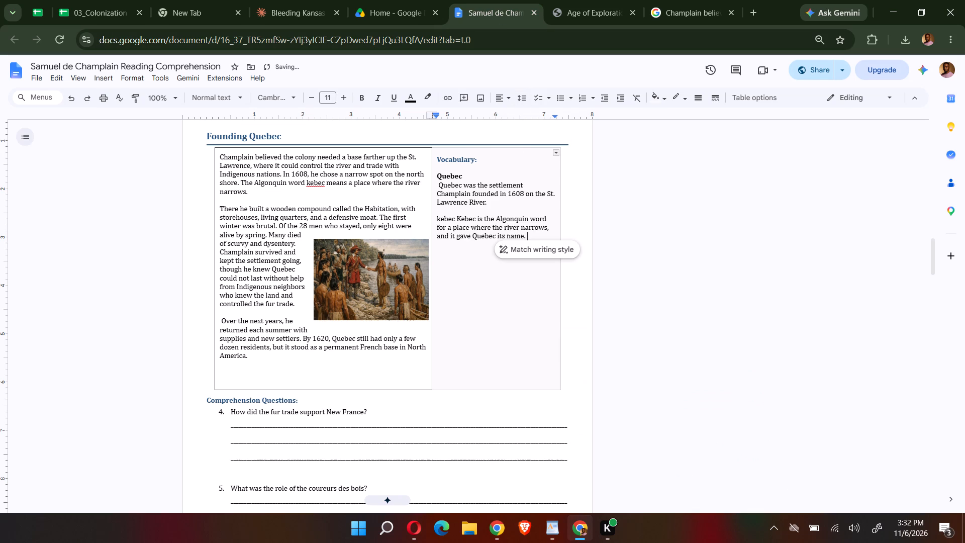
Bold the term kebec and move its definition onto the line directly below.
{"action": "left_click_drag", "start_coordinate": [455, 220], "coordinate": [433, 221]}
{"action": "left_click", "coordinate": [360, 102]}
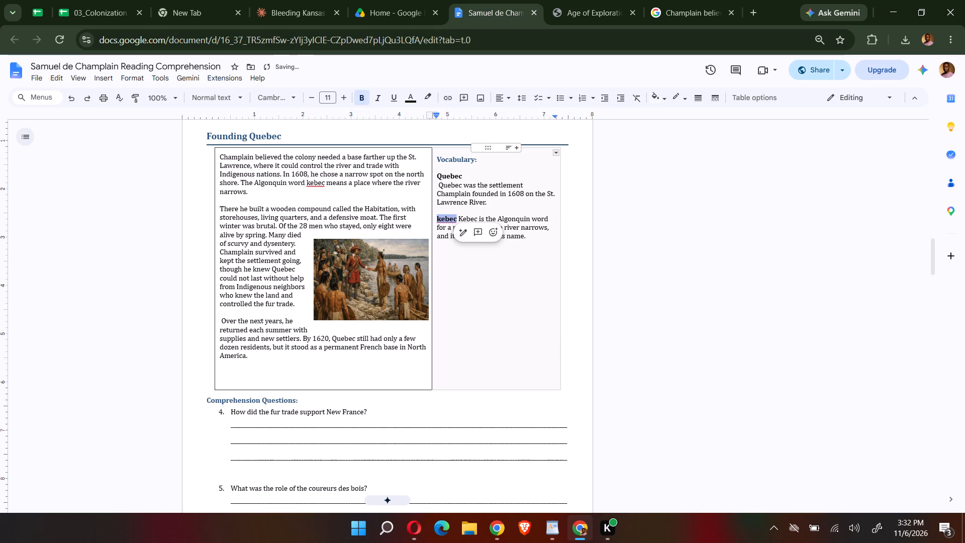
{"action": "left_click", "coordinate": [455, 215]}
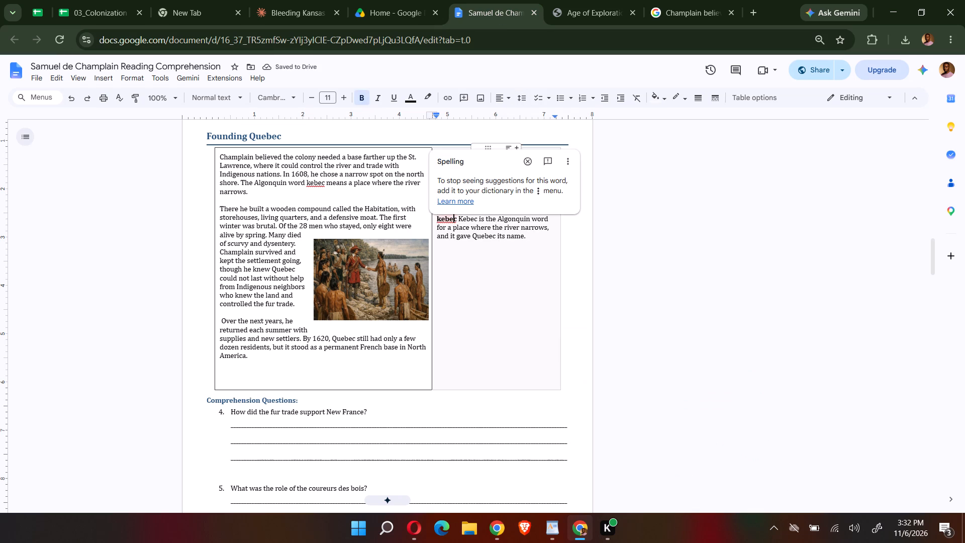
{"action": "left_click", "coordinate": [455, 216]}
{"action": "key", "text": "shift+Return"}
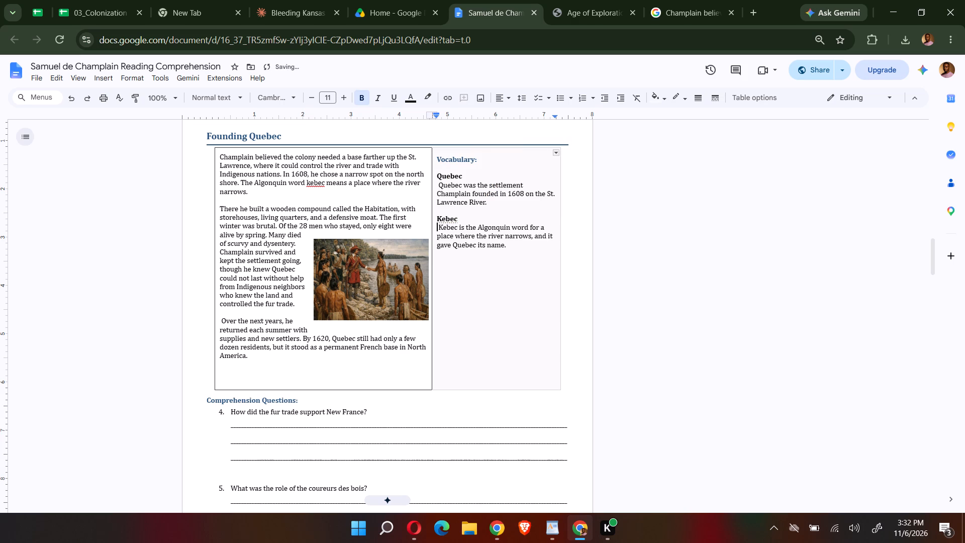
Copy the Habitation entry and its definition from the PDF into a new paragraph below the Kebec entry.
{"action": "left_click", "coordinate": [508, 250]}
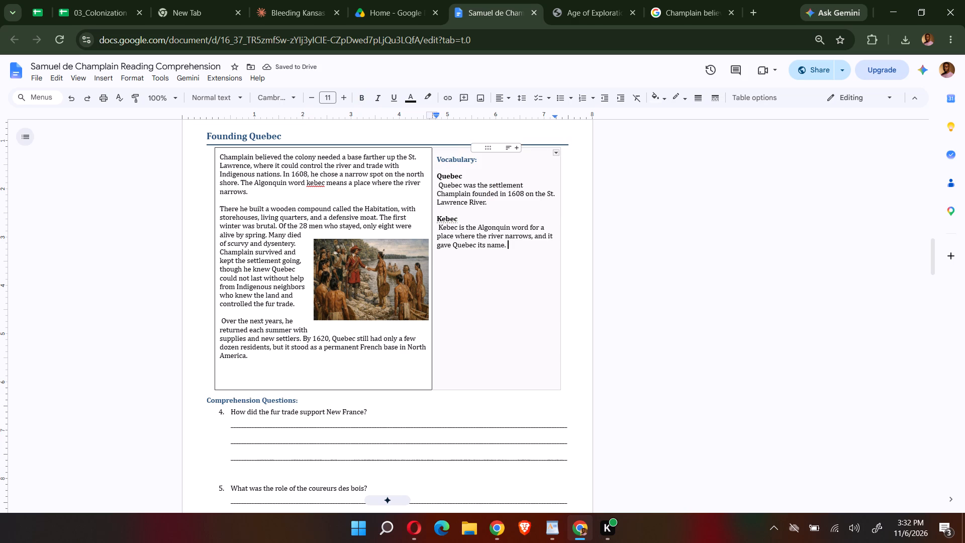
{"action": "key", "text": "Return"}
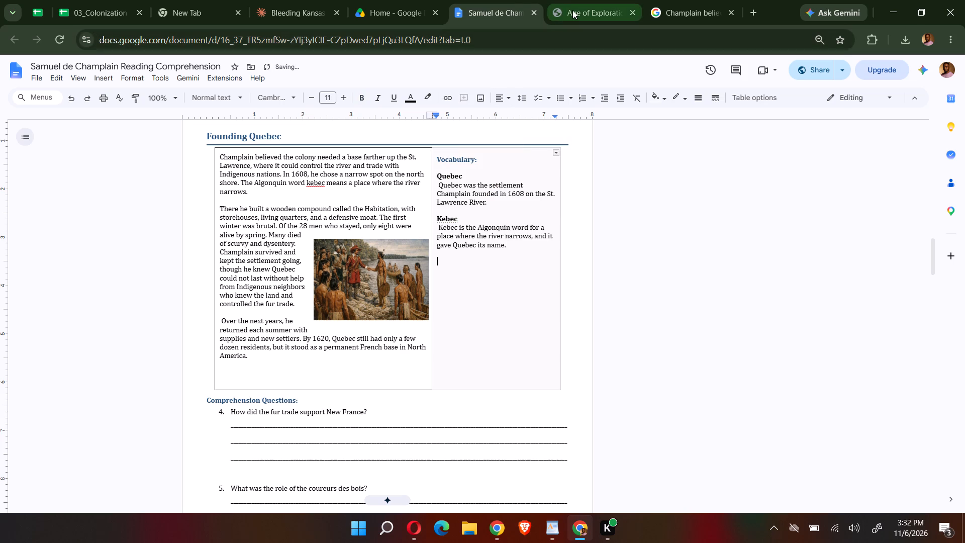
{"action": "left_click", "coordinate": [574, 10]}
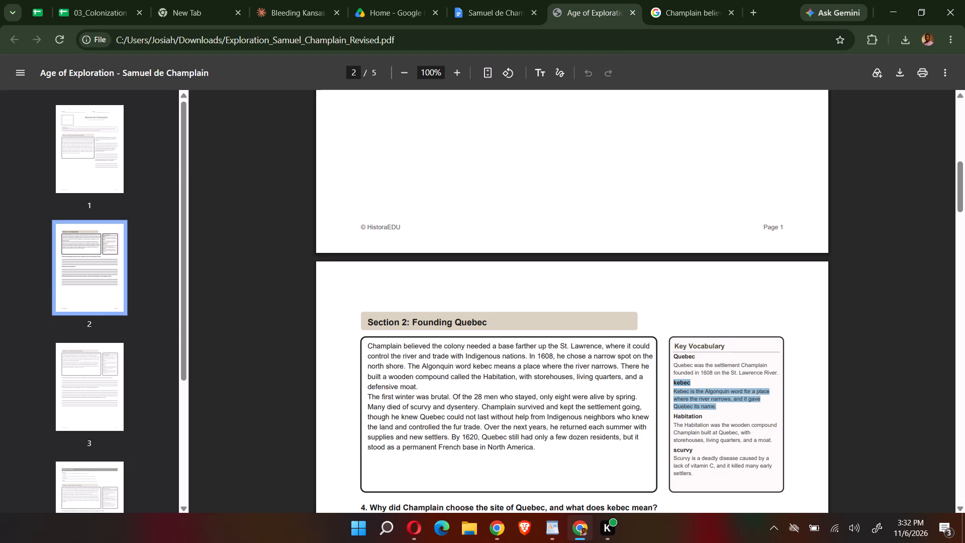
{"action": "left_click_drag", "start_coordinate": [771, 440], "coordinate": [670, 416]}
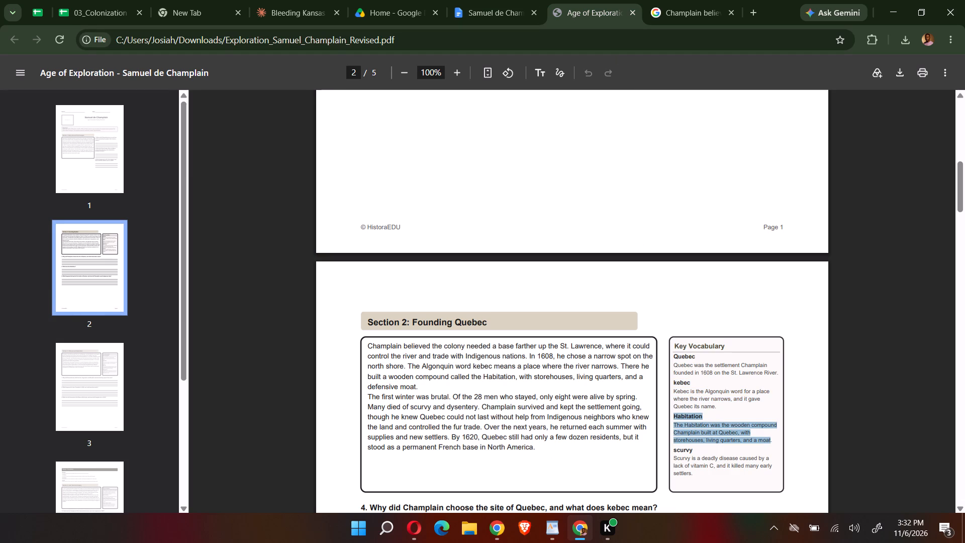
{"action": "key", "text": "ctrl+c"}
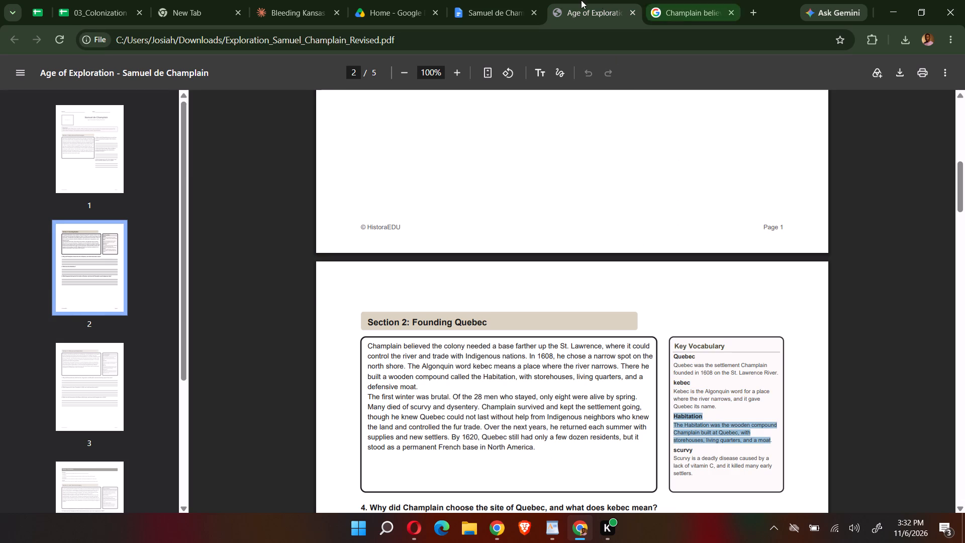
{"action": "left_click", "coordinate": [488, 0]}
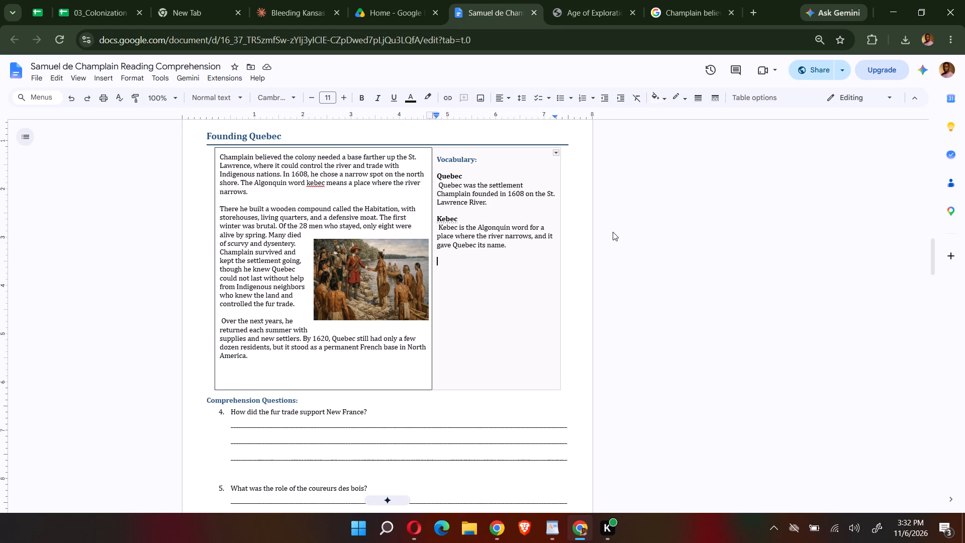
{"action": "key", "text": "ctrl+v"}
Bold the term Habitation, put its definition on the line below, and end the definition with a period after "moat".
{"action": "left_click_drag", "start_coordinate": [471, 261], "coordinate": [436, 259]}
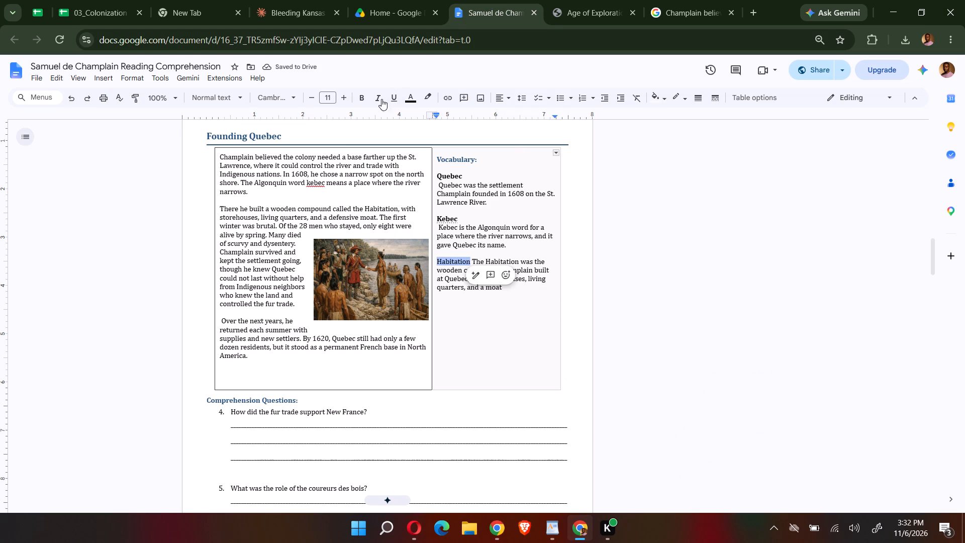
{"action": "left_click", "coordinate": [361, 104]}
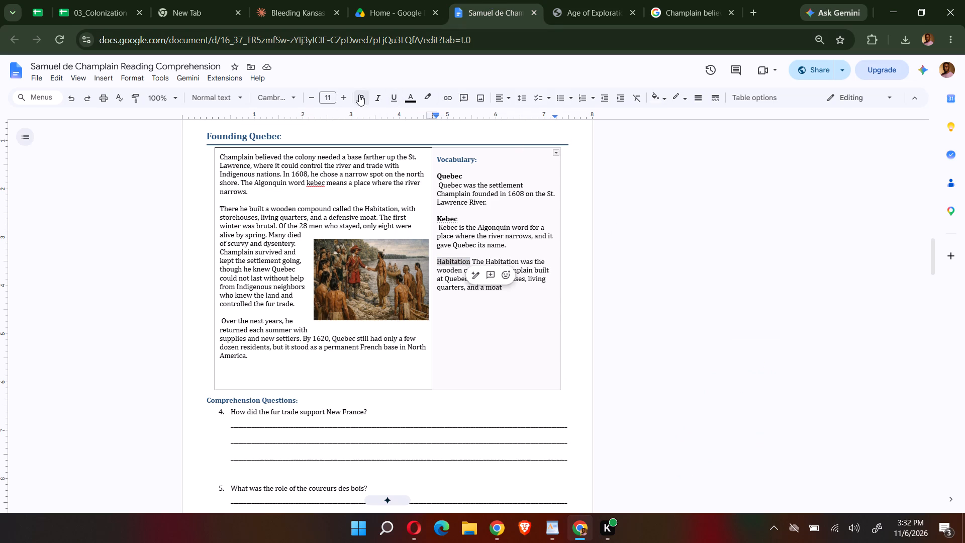
{"action": "left_click", "coordinate": [359, 95]}
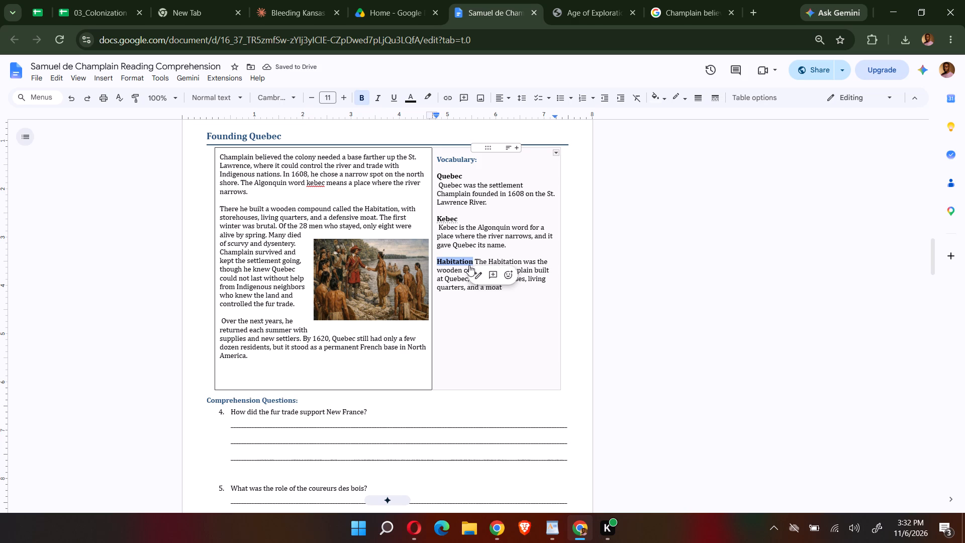
{"action": "left_click", "coordinate": [472, 262]}
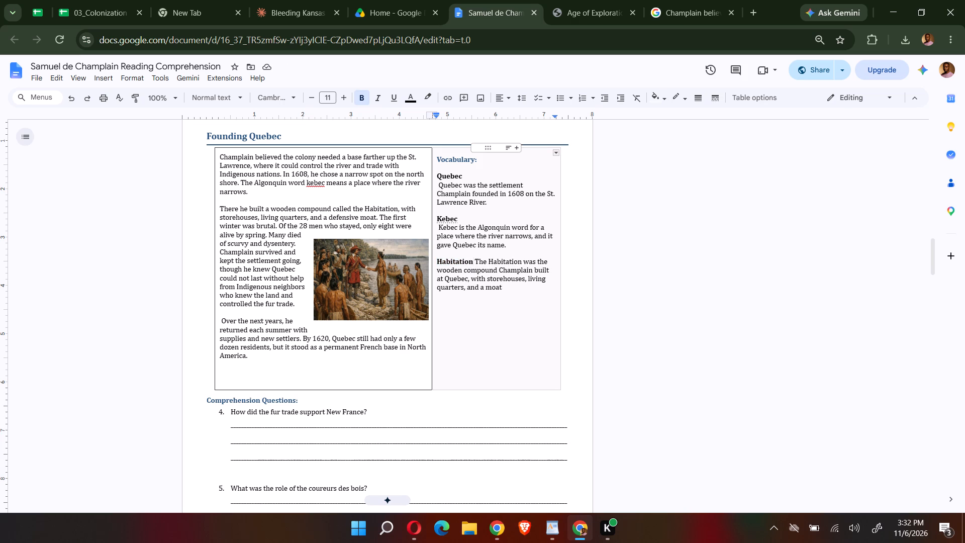
{"action": "key", "text": "shift+Return"}
{"action": "left_click", "coordinate": [505, 297]}
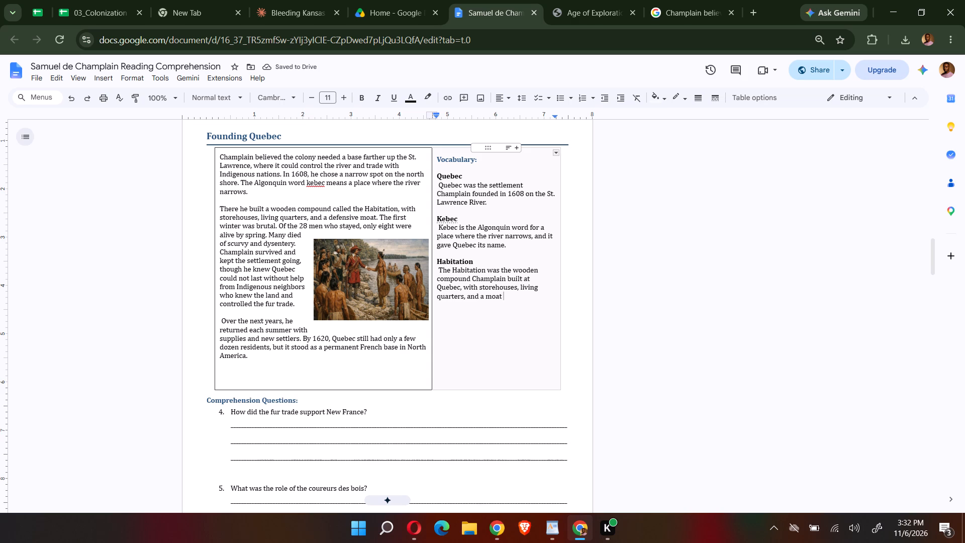
{"action": "key", "text": "BackSpace"}
{"action": "key", "text": "period"}
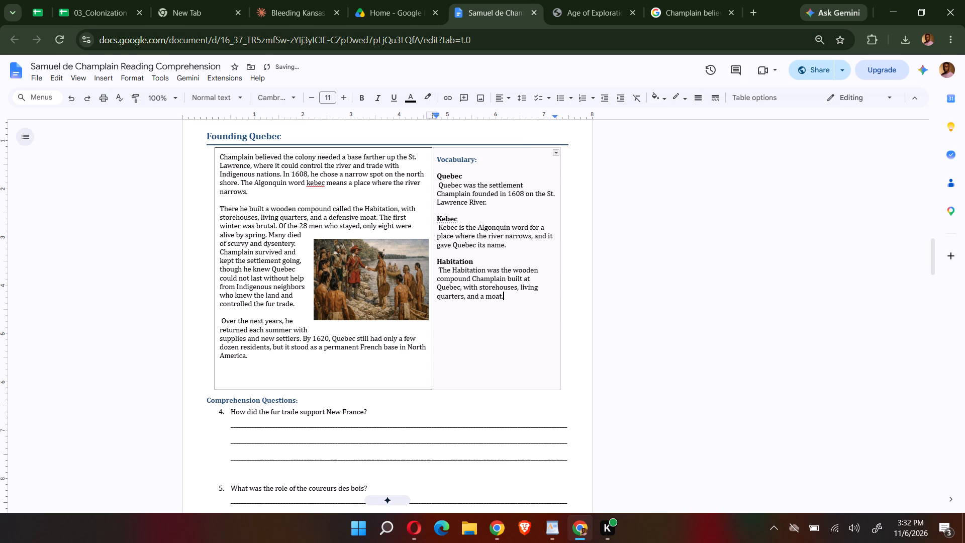
Copy the scurvy entry and its definition from the PDF into a new paragraph below the Habitation entry.
{"action": "key", "text": "Return"}
{"action": "left_click", "coordinate": [593, 0]}
{"action": "scroll", "coordinate": [693, 340], "scroll_direction": "down", "scroll_amount": 1}
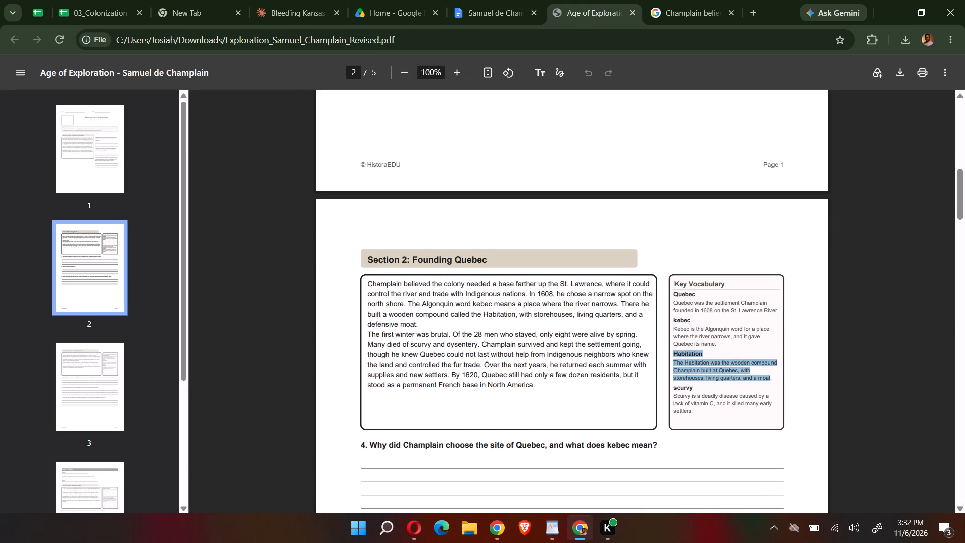
{"action": "left_click_drag", "start_coordinate": [694, 410], "coordinate": [675, 387]}
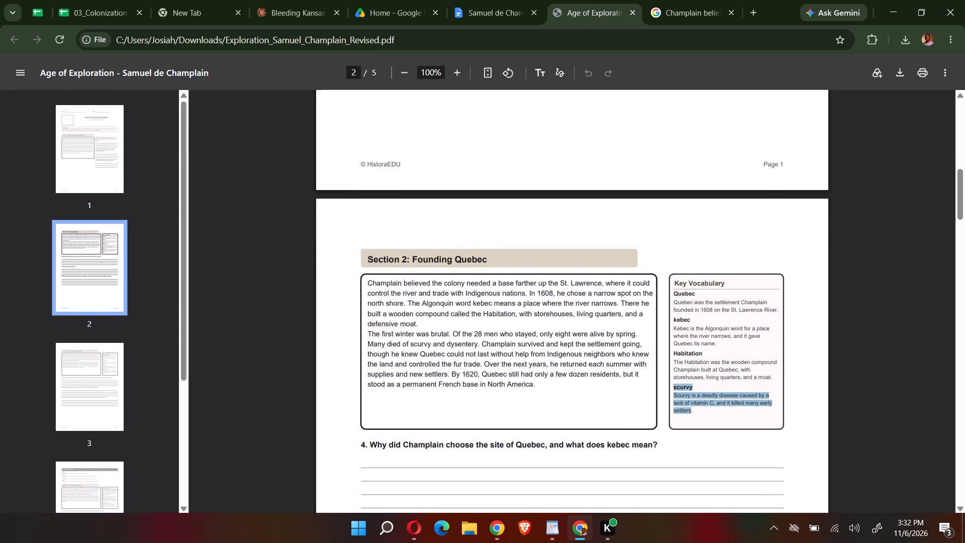
{"action": "left_click_drag", "start_coordinate": [675, 387], "coordinate": [675, 386]}
{"action": "key", "text": "ctrl+c"}
{"action": "left_click_drag", "start_coordinate": [471, 0], "coordinate": [479, 3]}
{"action": "key", "text": "ctrl+v"}
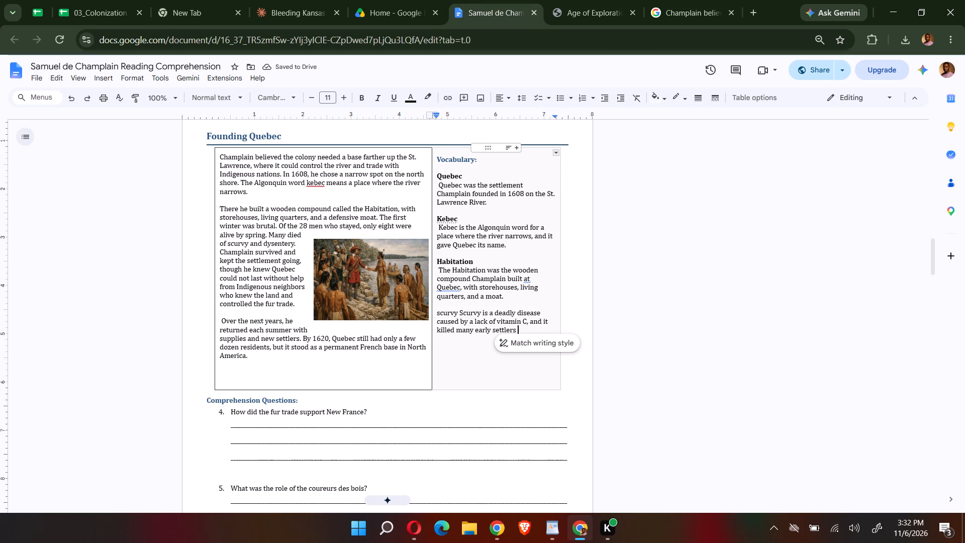
Bold the term scurvy and move its definition onto the line directly below.
{"action": "left_click_drag", "start_coordinate": [459, 314], "coordinate": [434, 314]}
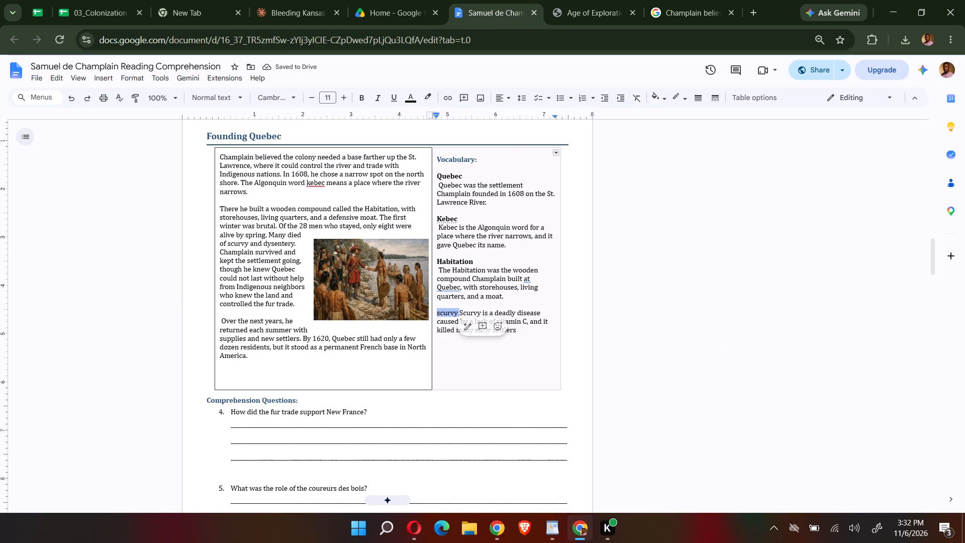
{"action": "left_click", "coordinate": [364, 101]}
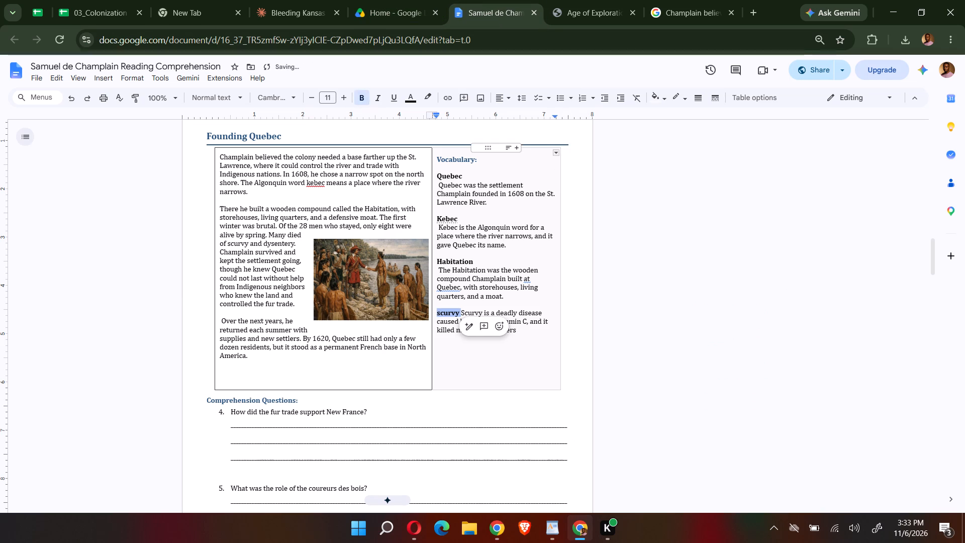
{"action": "left_click", "coordinate": [459, 312]}
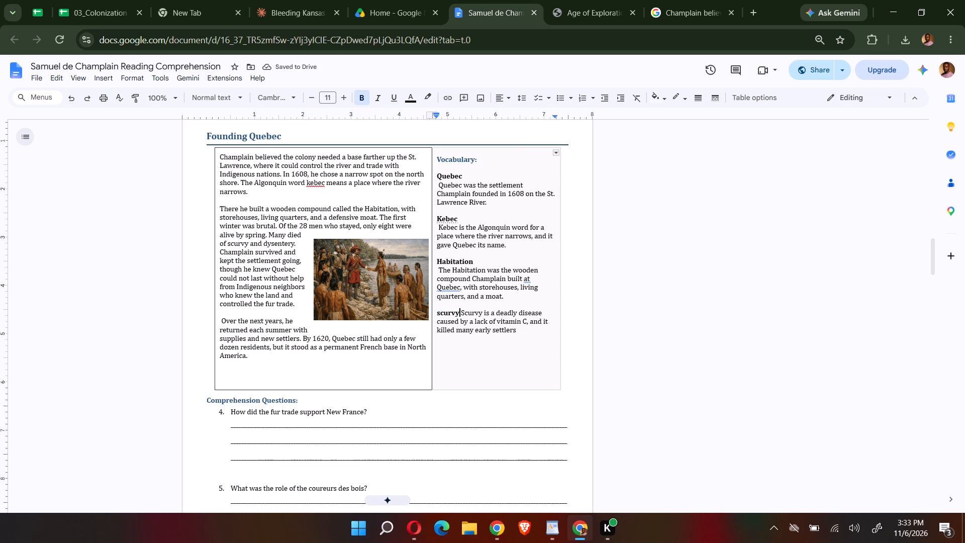
{"action": "key", "text": "shift+Return"}
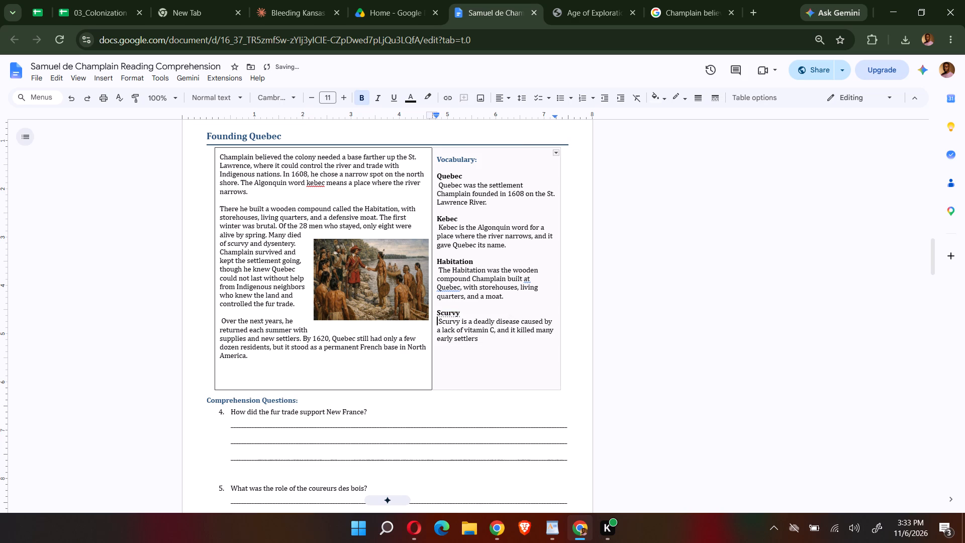
{"action": "left_click", "coordinate": [495, 342]}
{"action": "scroll", "coordinate": [599, 304], "scroll_direction": "down", "scroll_amount": 2}
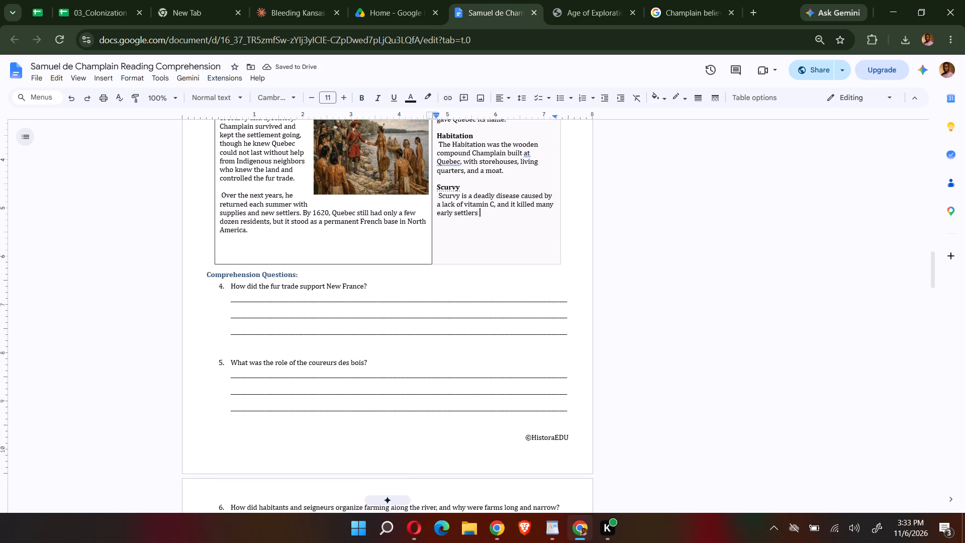
{"action": "left_click_drag", "start_coordinate": [464, 187], "coordinate": [445, 184]}
{"action": "left_click_drag", "start_coordinate": [445, 184], "coordinate": [437, 184]}
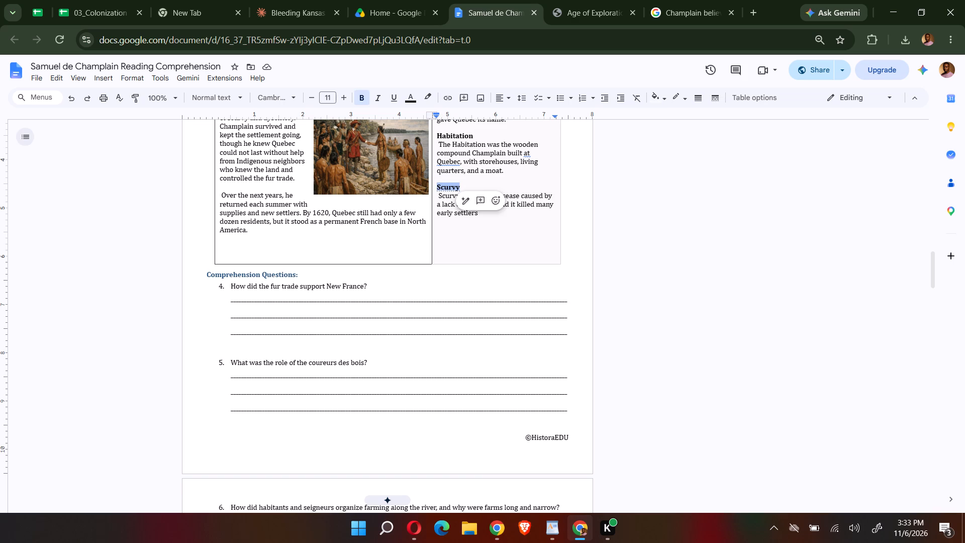
{"action": "left_click", "coordinate": [615, 185]}
Replace question 4 with the PDF's "Why did Champlain choose the site of Quebec, and what does kebec mean?".
{"action": "scroll", "coordinate": [618, 201], "scroll_direction": "up", "scroll_amount": 3}
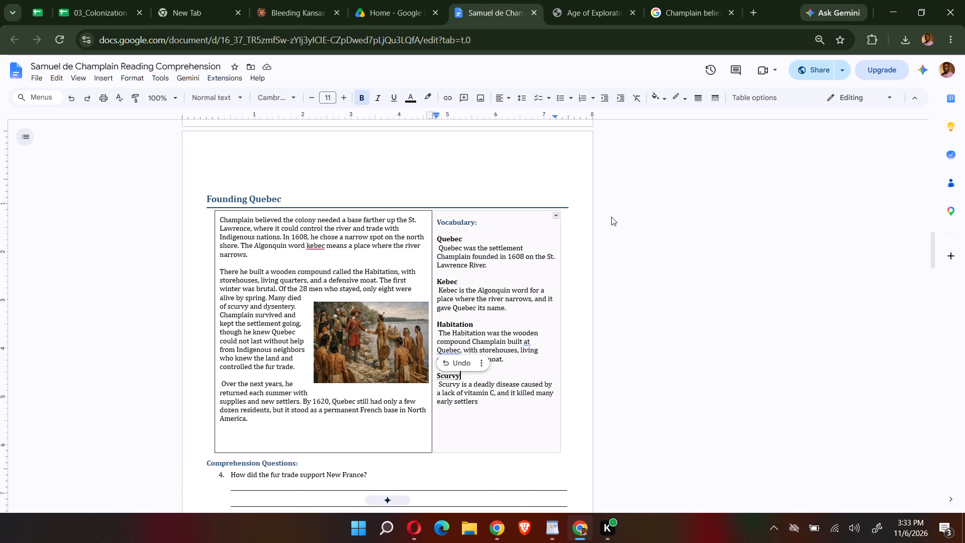
{"action": "scroll", "coordinate": [611, 217], "scroll_direction": "down", "scroll_amount": 2}
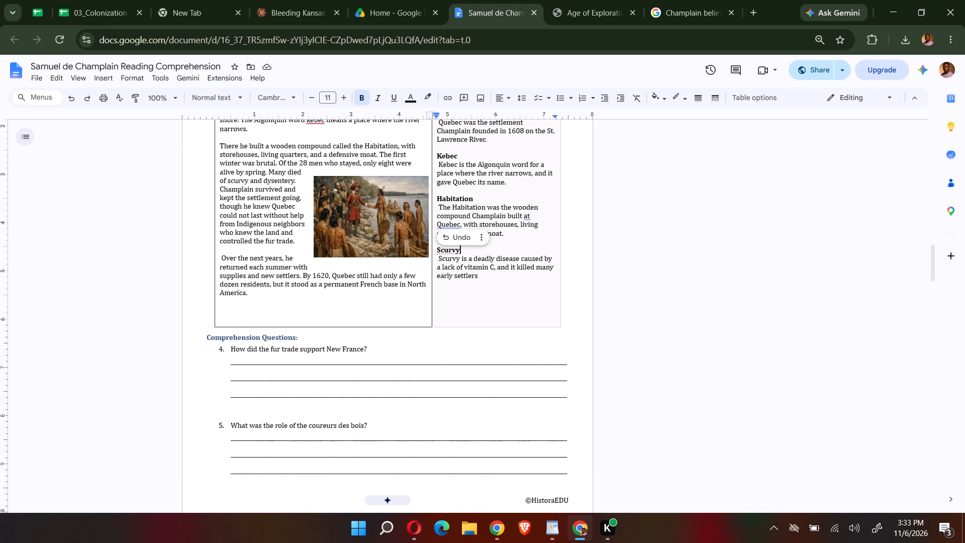
{"action": "left_click_drag", "start_coordinate": [378, 345], "coordinate": [232, 352]}
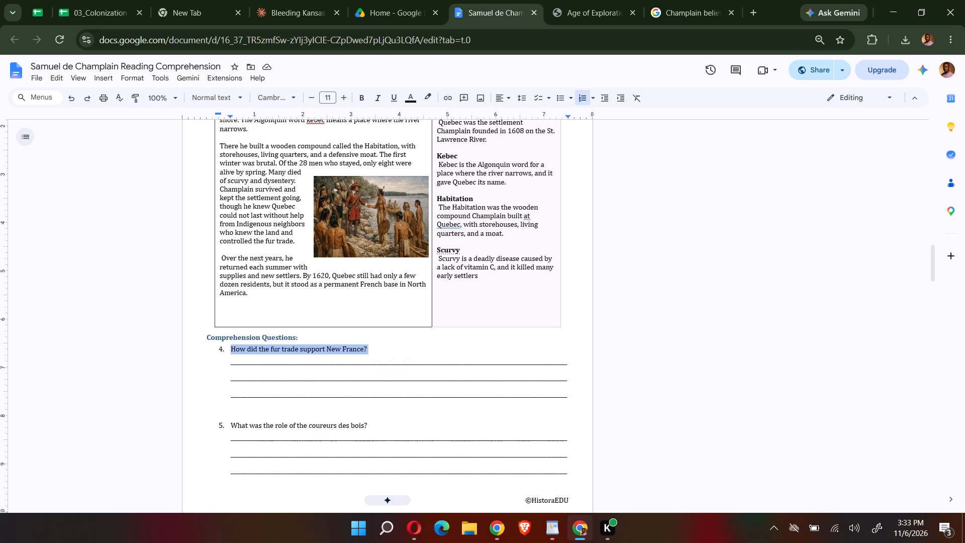
{"action": "key", "text": "BackSpace"}
{"action": "left_click_drag", "start_coordinate": [589, 0], "coordinate": [580, 15]}
{"action": "scroll", "coordinate": [552, 358], "scroll_direction": "down", "scroll_amount": 1}
{"action": "left_click_drag", "start_coordinate": [658, 383], "coordinate": [379, 386]}
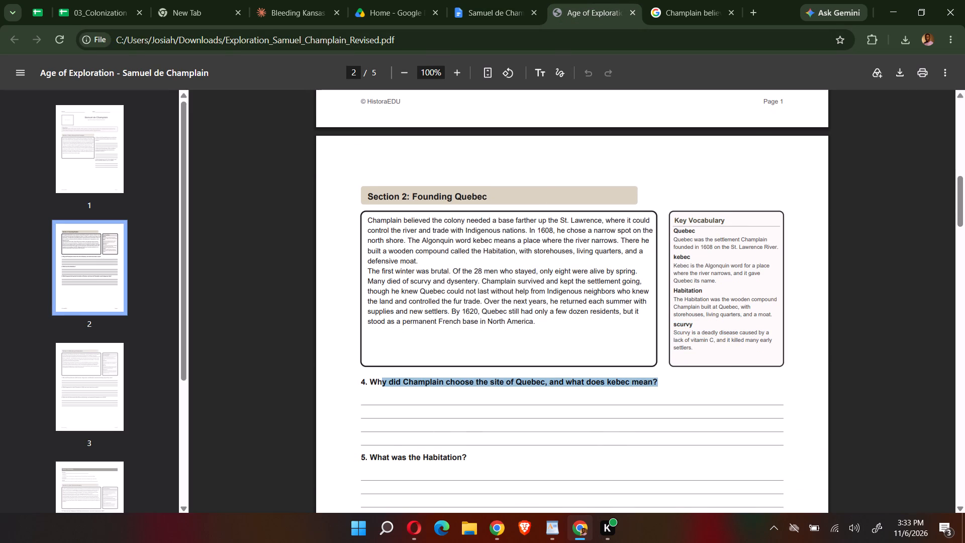
{"action": "left_click_drag", "start_coordinate": [379, 386], "coordinate": [373, 384]}
{"action": "key", "text": "Delete"}
{"action": "key", "text": "BackSpace"}
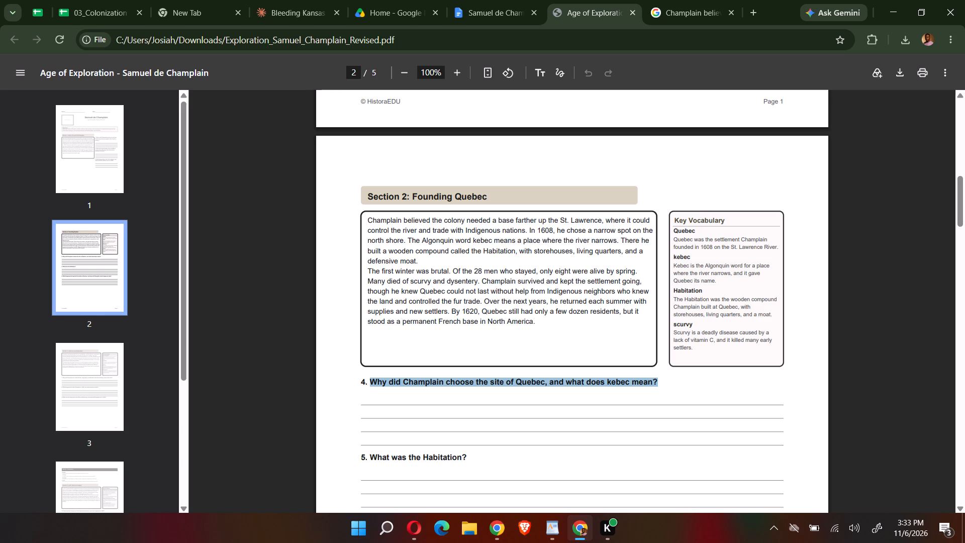
{"action": "key", "text": "ctrl+c"}
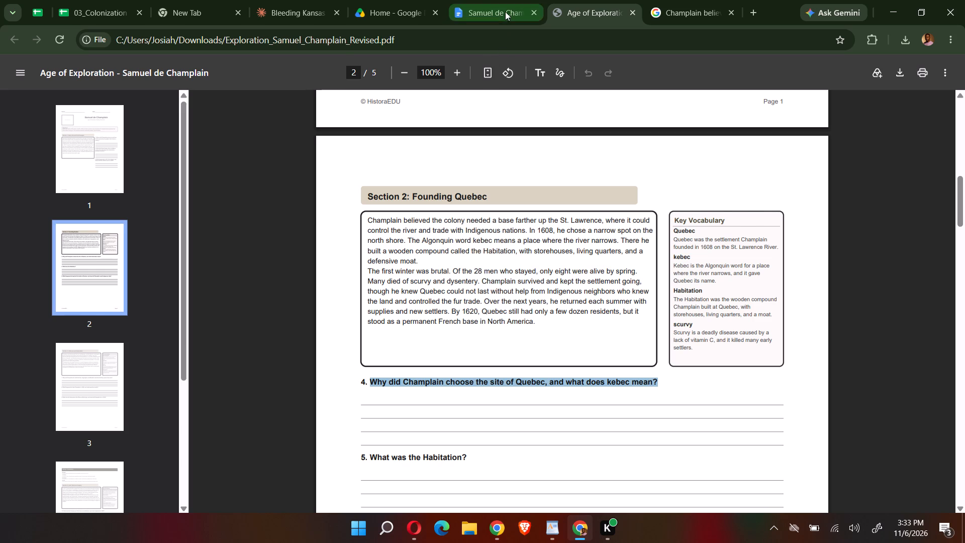
{"action": "left_click", "coordinate": [505, 12]}
{"action": "key", "text": "ctrl+v"}
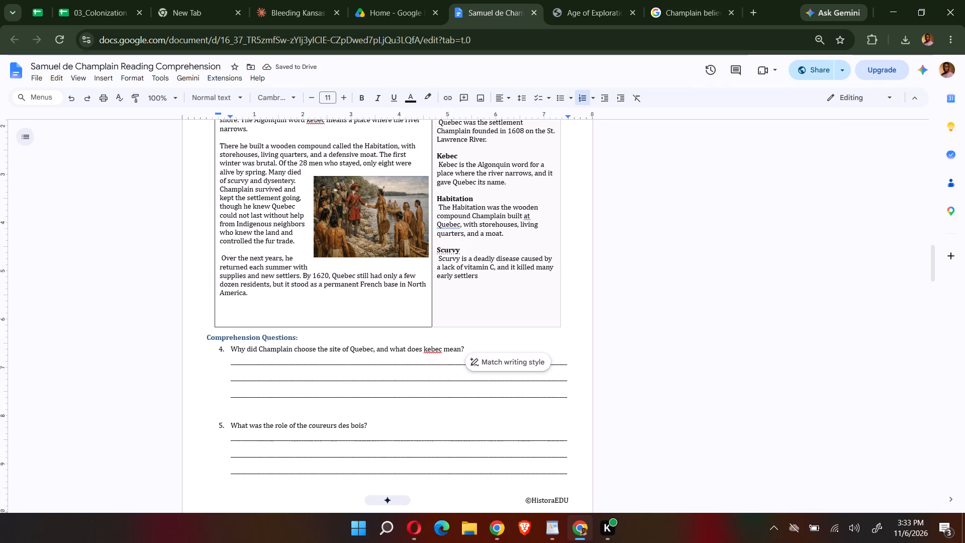
Replace question 5 with the PDF's "What was the Habitation?".
{"action": "left_click_drag", "start_coordinate": [366, 425], "coordinate": [234, 426]}
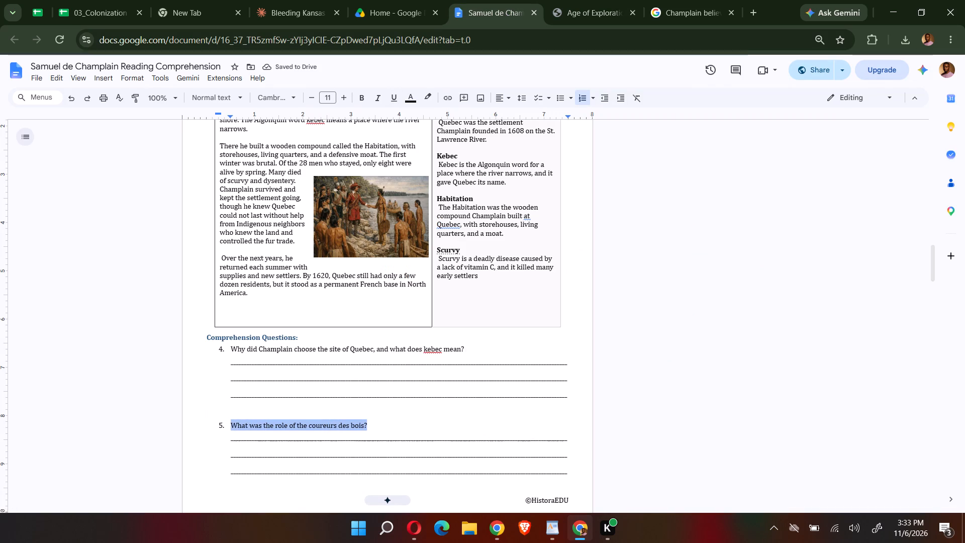
{"action": "left_click_drag", "start_coordinate": [234, 426], "coordinate": [232, 426]}
{"action": "key", "text": "BackSpace"}
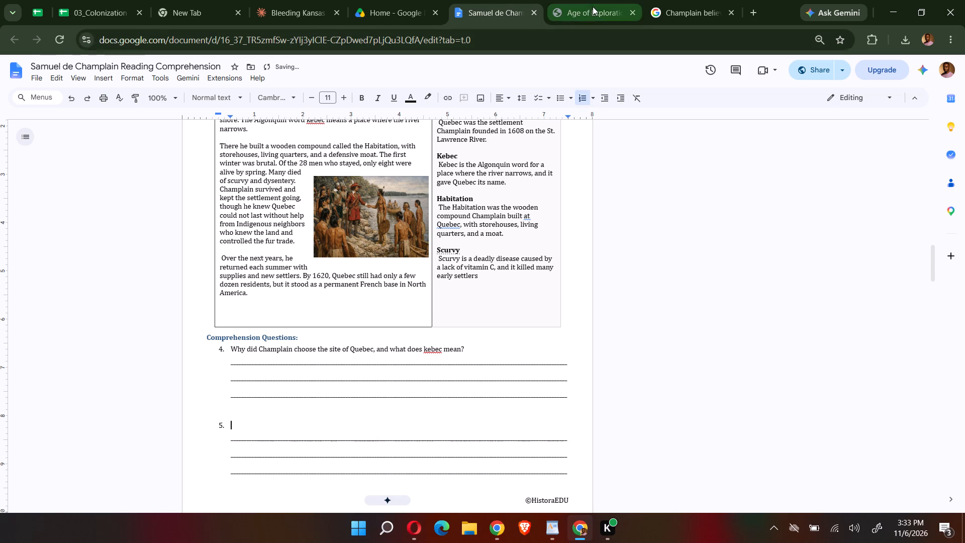
{"action": "left_click", "coordinate": [593, 7]}
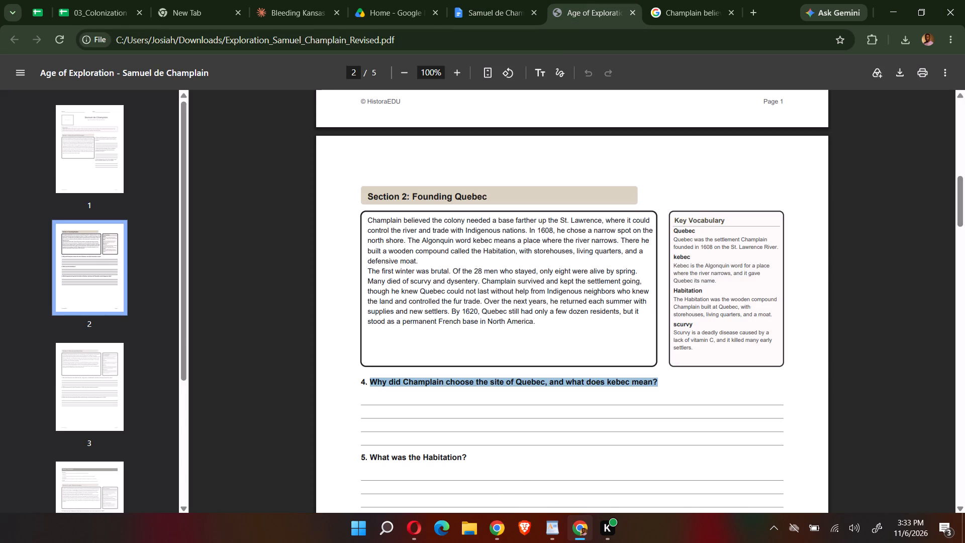
{"action": "left_click_drag", "start_coordinate": [467, 456], "coordinate": [371, 451]}
{"action": "key", "text": "ctrl+c"}
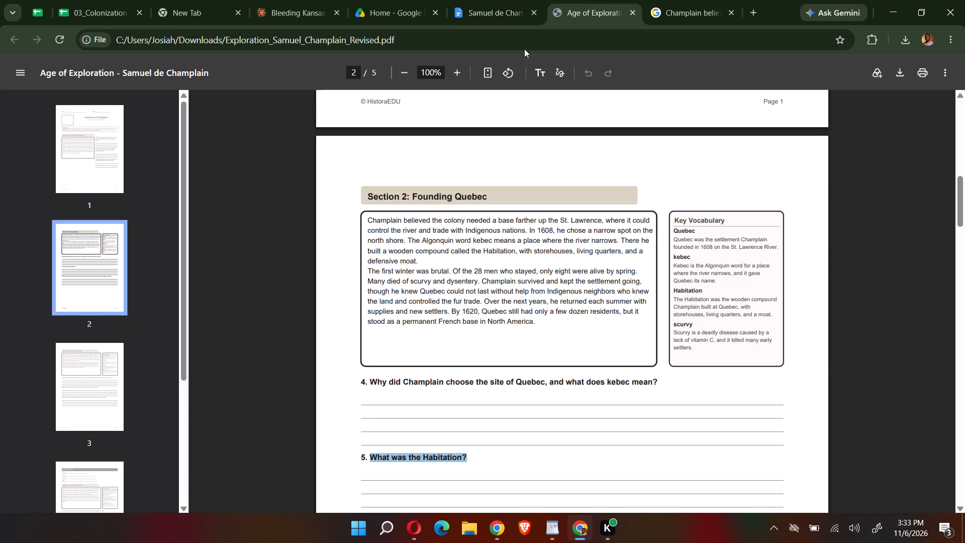
{"action": "left_click", "coordinate": [491, 9]}
{"action": "key", "text": "ctrl+v"}
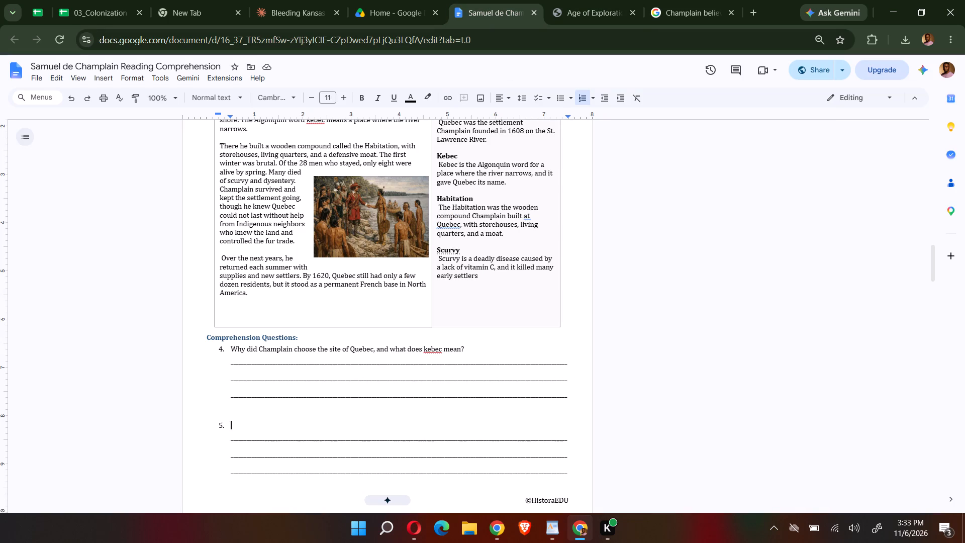
Replace question 6 with the PDF's "What happened during the first winter at Quebec, and why did Champlain need Indigenous help?".
{"action": "scroll", "coordinate": [413, 344], "scroll_direction": "down", "scroll_amount": 4}
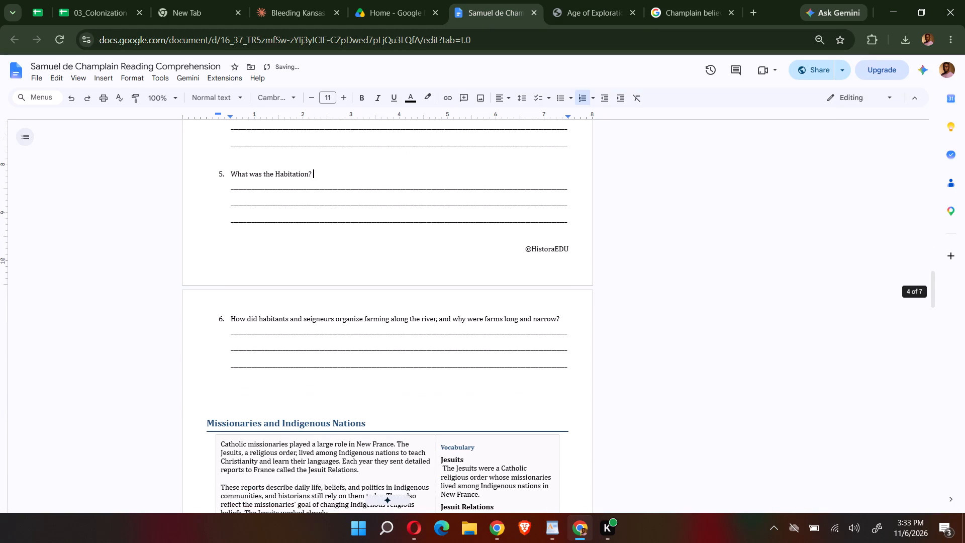
{"action": "left_click_drag", "start_coordinate": [563, 319], "coordinate": [330, 305]}
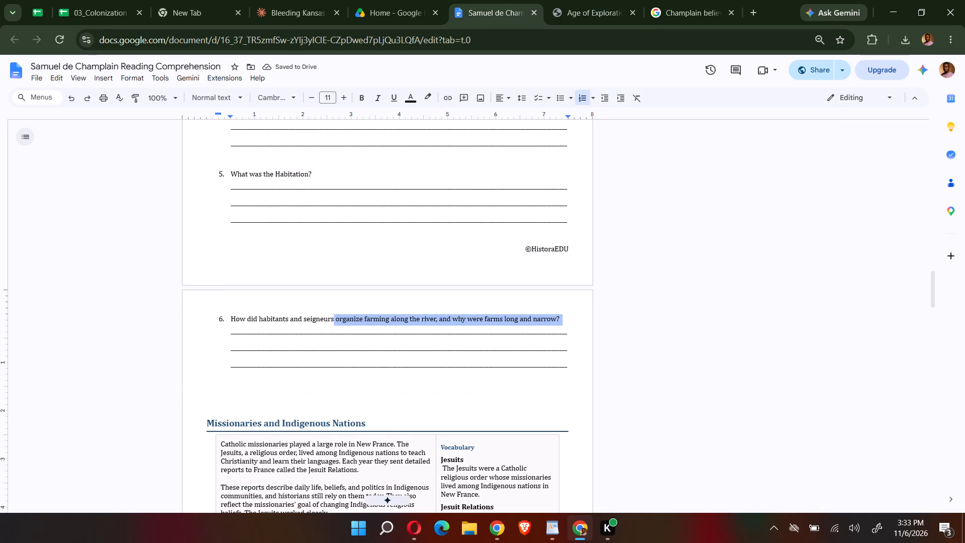
{"action": "left_click_drag", "start_coordinate": [330, 305], "coordinate": [233, 316]}
{"action": "key", "text": "BackSpace"}
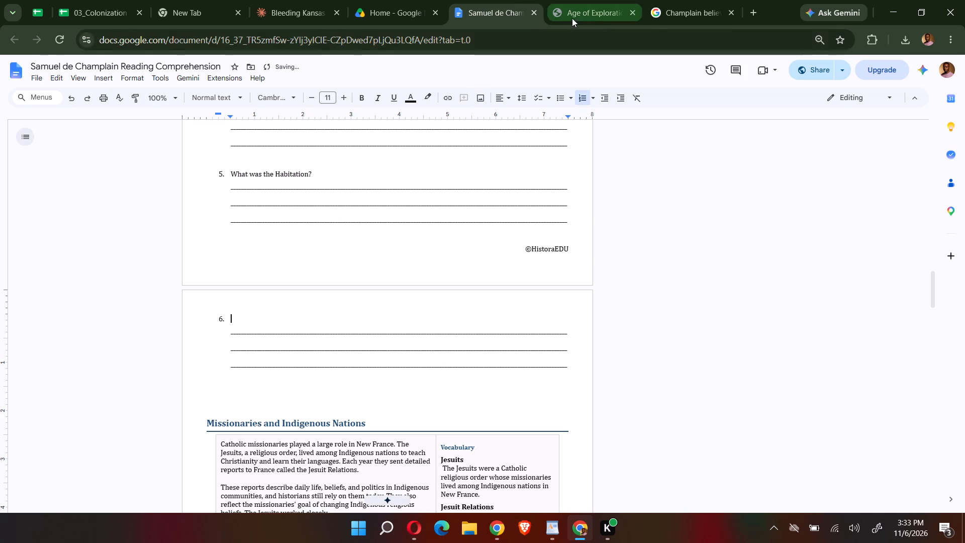
{"action": "left_click", "coordinate": [572, 18]}
{"action": "scroll", "coordinate": [482, 349], "scroll_direction": "down", "scroll_amount": 3}
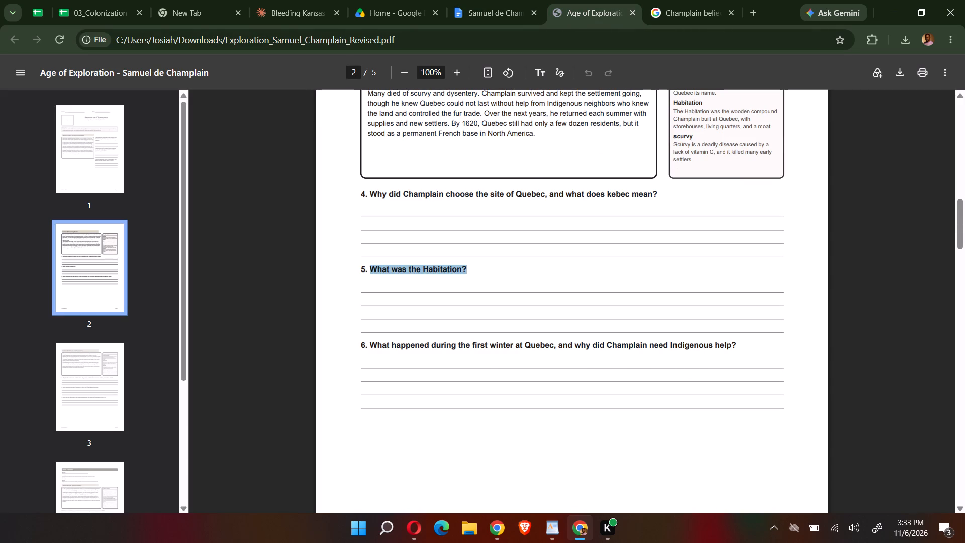
{"action": "left_click_drag", "start_coordinate": [735, 343], "coordinate": [497, 348]}
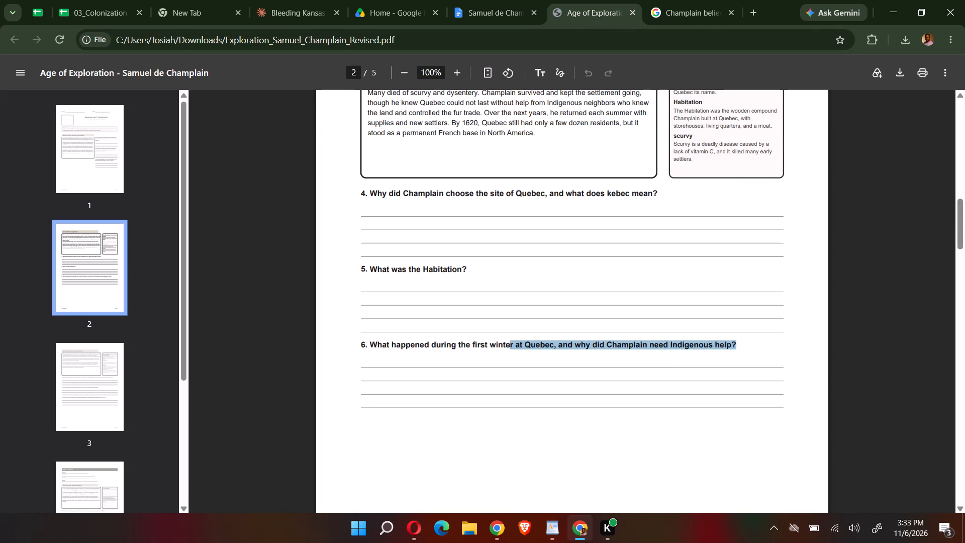
{"action": "left_click_drag", "start_coordinate": [497, 348], "coordinate": [369, 342]}
{"action": "key", "text": "ctrl+c"}
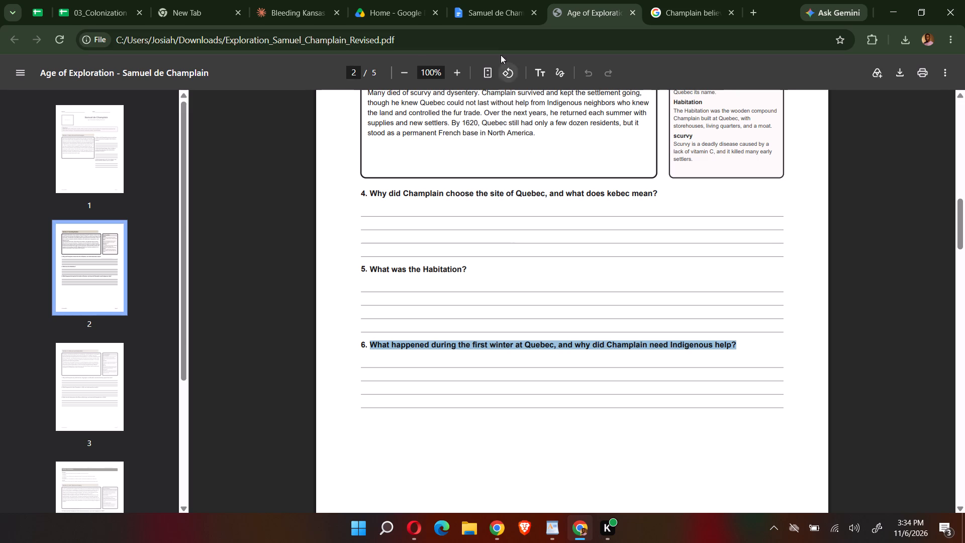
{"action": "left_click", "coordinate": [472, 0]}
{"action": "key", "text": "ctrl+v"}
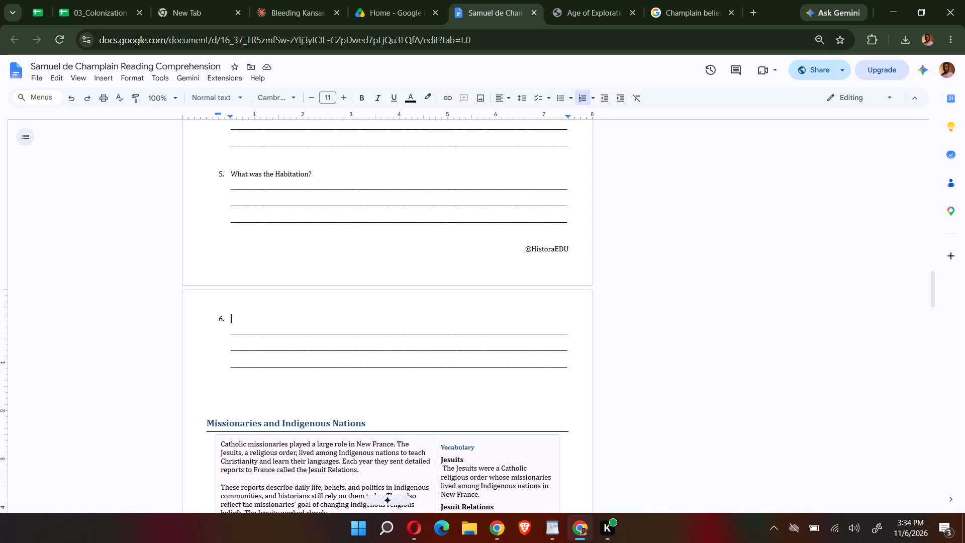
Replace the heading "Missionaries and Indigenous Nations" with the PDF's Section 3 heading text, "Alliances and Exploration".
{"action": "scroll", "coordinate": [521, 121], "scroll_direction": "down", "scroll_amount": 1}
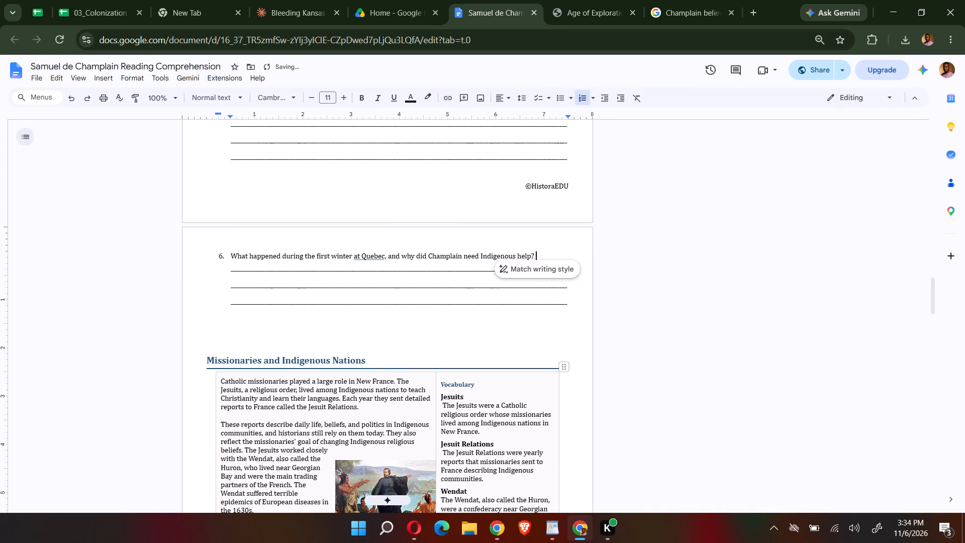
{"action": "left_click_drag", "start_coordinate": [370, 360], "coordinate": [228, 358]}
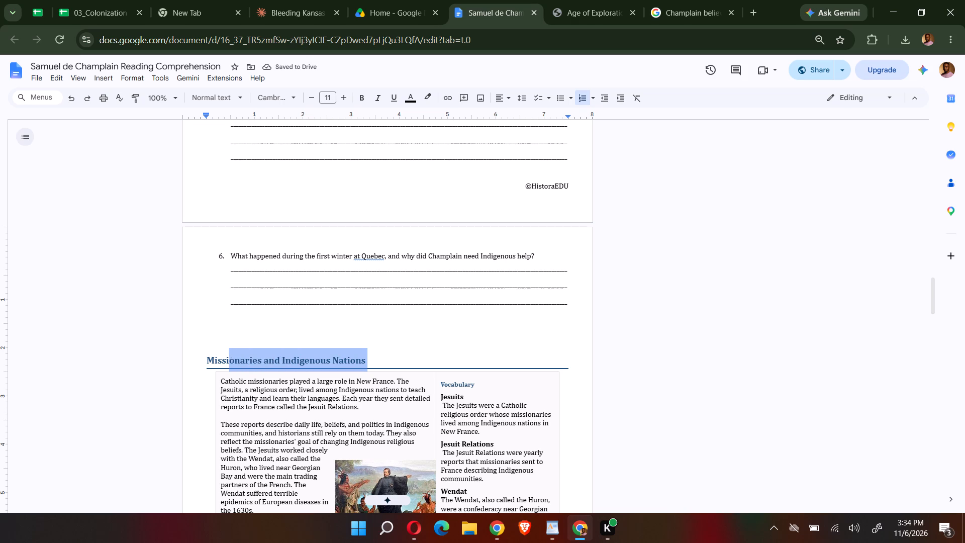
{"action": "left_click_drag", "start_coordinate": [228, 358], "coordinate": [204, 358]}
{"action": "key", "text": "BackSpace"}
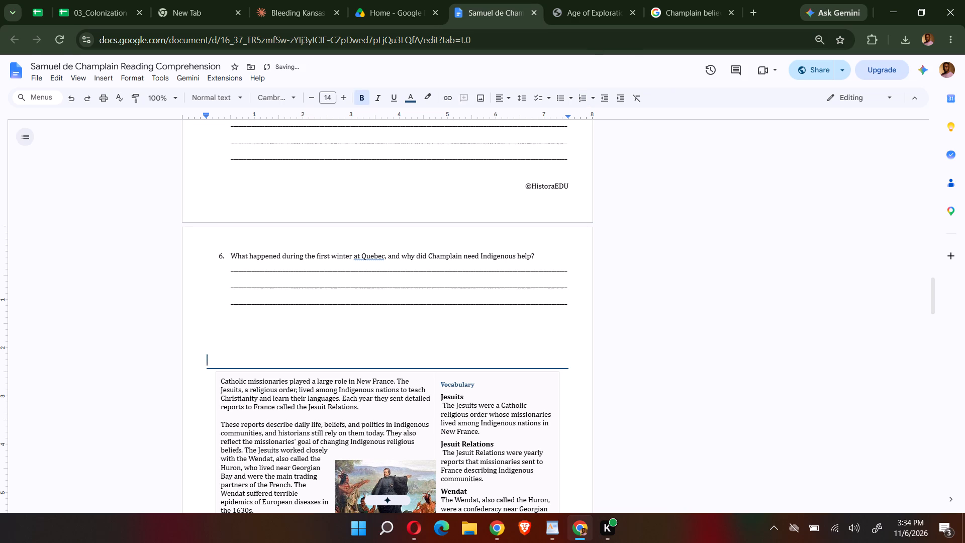
{"action": "left_click", "coordinate": [580, 19]}
{"action": "scroll", "coordinate": [544, 218], "scroll_direction": "down", "scroll_amount": 5}
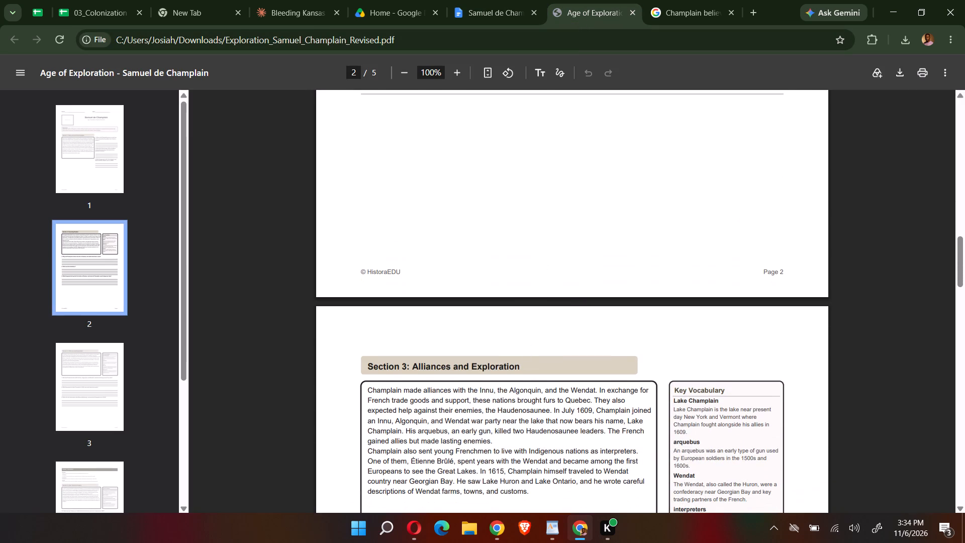
{"action": "left_click_drag", "start_coordinate": [522, 366], "coordinate": [413, 363]}
{"action": "key", "text": "ctrl+c"}
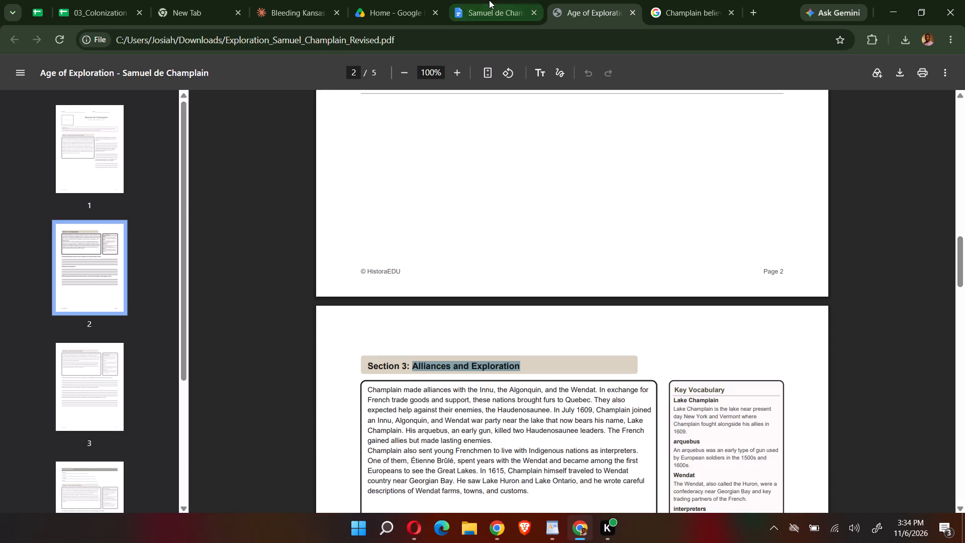
{"action": "left_click", "coordinate": [489, 0]}
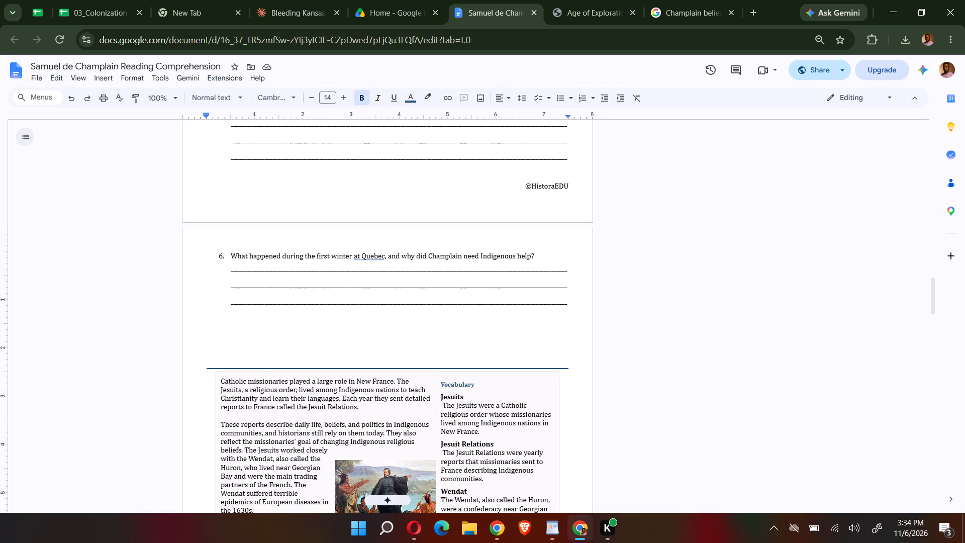
Paste "Alliances and Exploration" as the section heading above the Catholic missionaries passage.
{"action": "key", "text": "ctrl+v"}
Replace the missionaries passage and its picture under "Alliances and Exploration" with the PDF's Section 3 passage on Champlain's alliances and exploration.
{"action": "scroll", "coordinate": [423, 281], "scroll_direction": "down", "scroll_amount": 4}
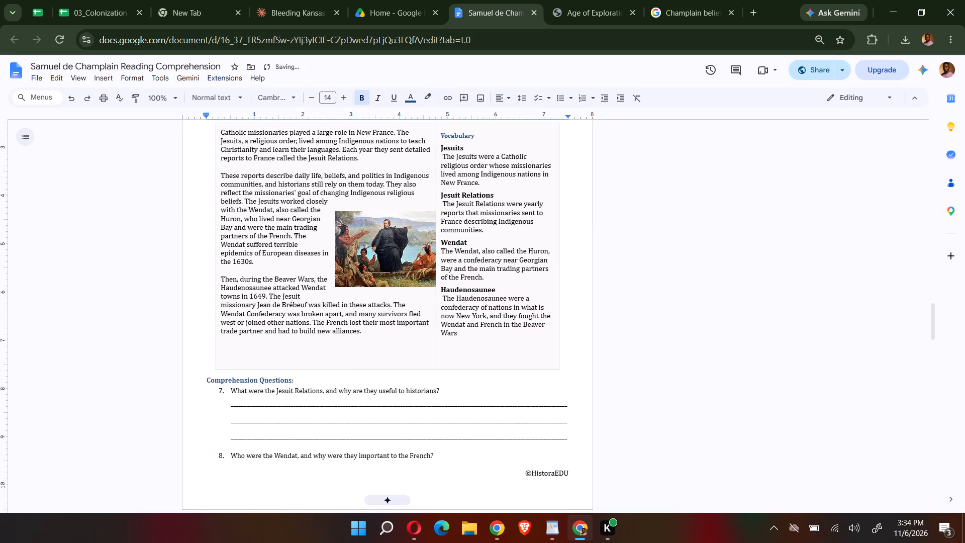
{"action": "scroll", "coordinate": [379, 348], "scroll_direction": "up", "scroll_amount": 1}
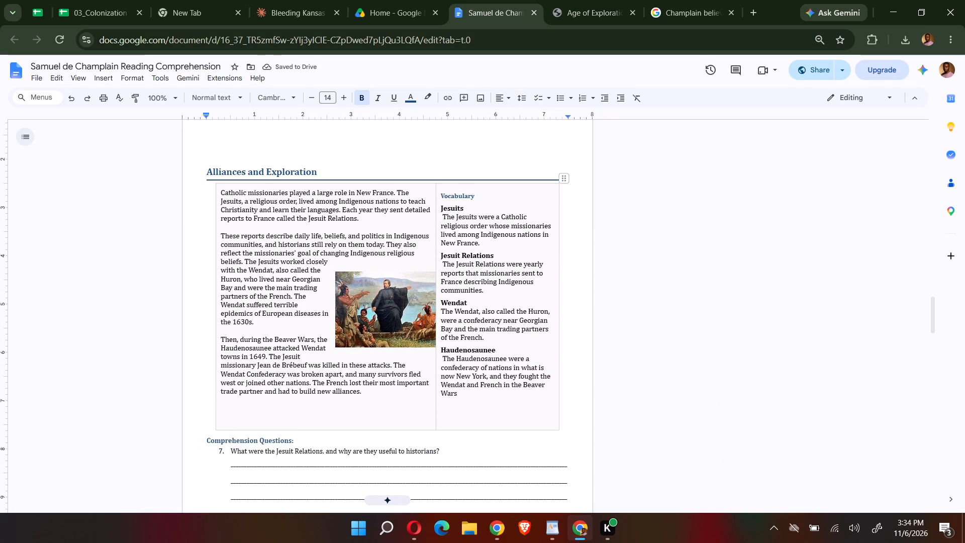
{"action": "left_click_drag", "start_coordinate": [372, 389], "coordinate": [227, 188]}
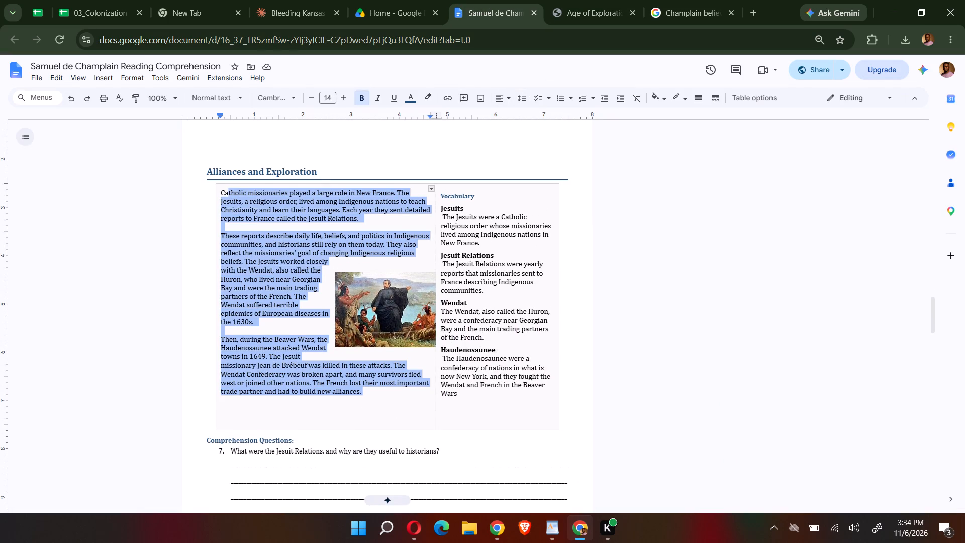
{"action": "left_click_drag", "start_coordinate": [227, 188], "coordinate": [220, 188]}
{"action": "key", "text": "BackSpace"}
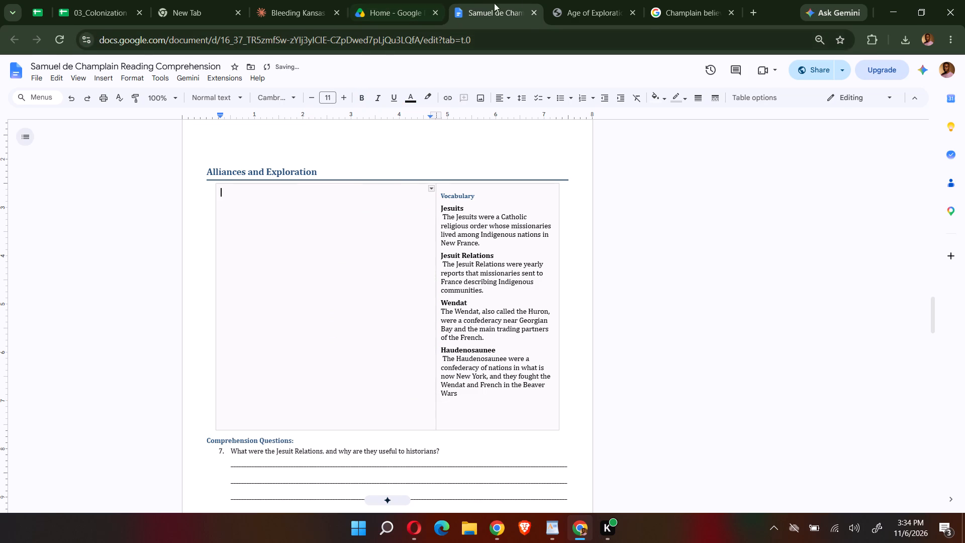
{"action": "left_click", "coordinate": [574, 0]}
{"action": "scroll", "coordinate": [486, 299], "scroll_direction": "down", "scroll_amount": 2}
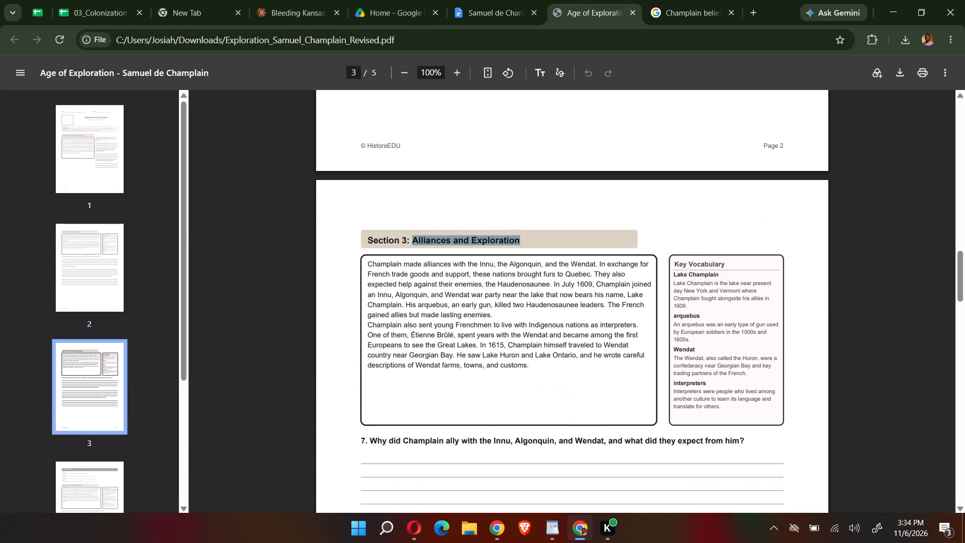
{"action": "left_click_drag", "start_coordinate": [537, 370], "coordinate": [368, 257]}
{"action": "key", "text": "ctrl+c"}
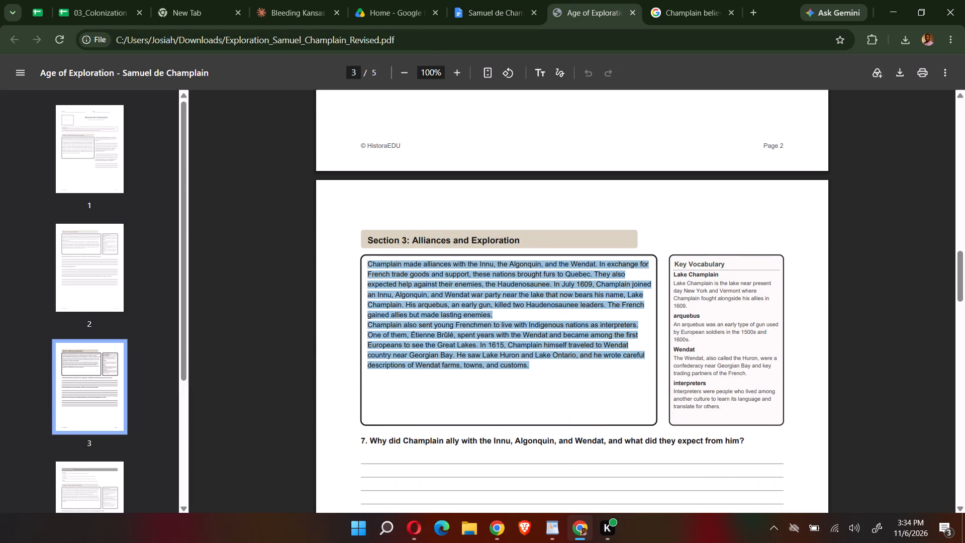
{"action": "left_click_drag", "start_coordinate": [480, 4], "coordinate": [480, 8]}
{"action": "key", "text": "ctrl+v"}
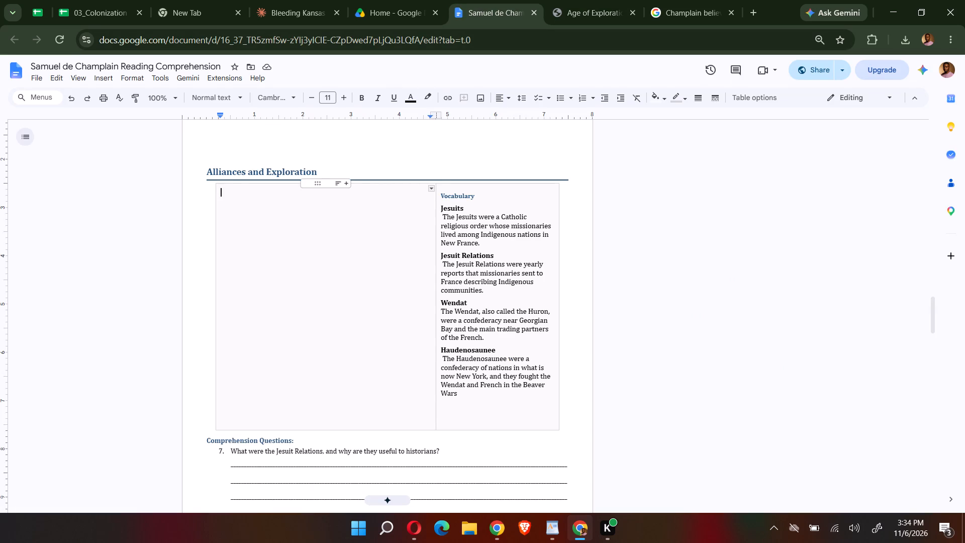
{"action": "left_click", "coordinate": [420, 531]}
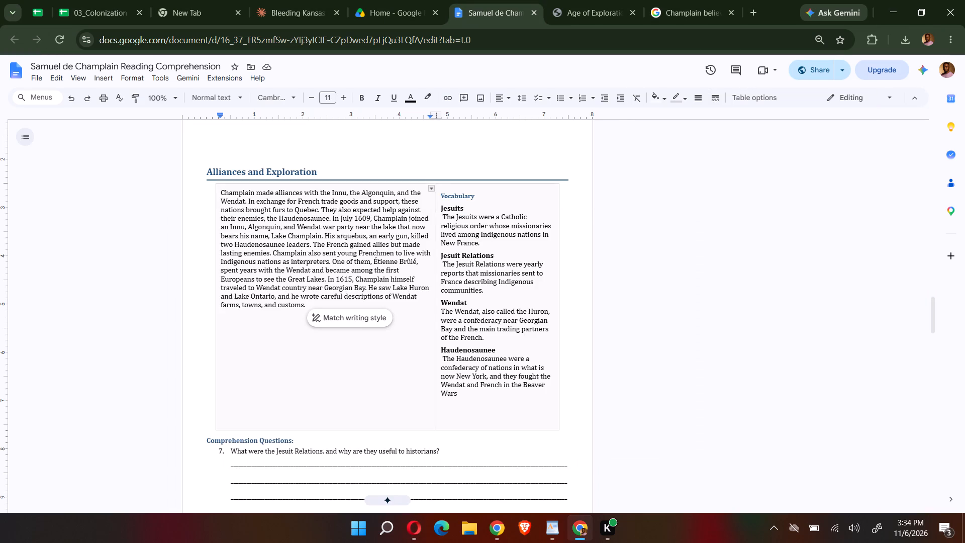
Split the Alliances and Exploration passage into paragraphs before "They also expected help" and "One of them, Étienne Brûlé".
{"action": "left_click", "coordinate": [322, 210]}
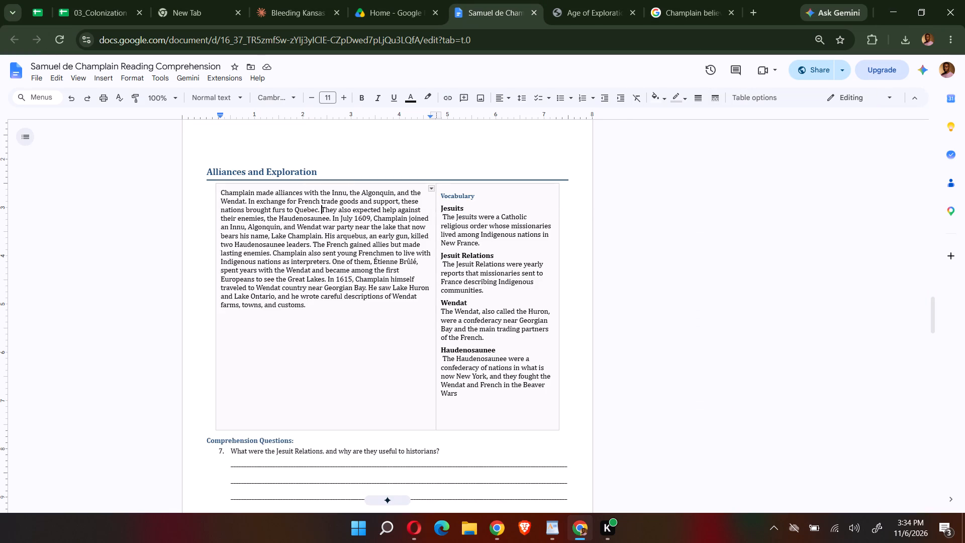
{"action": "key", "text": "Return"}
{"action": "key", "text": "Return"}
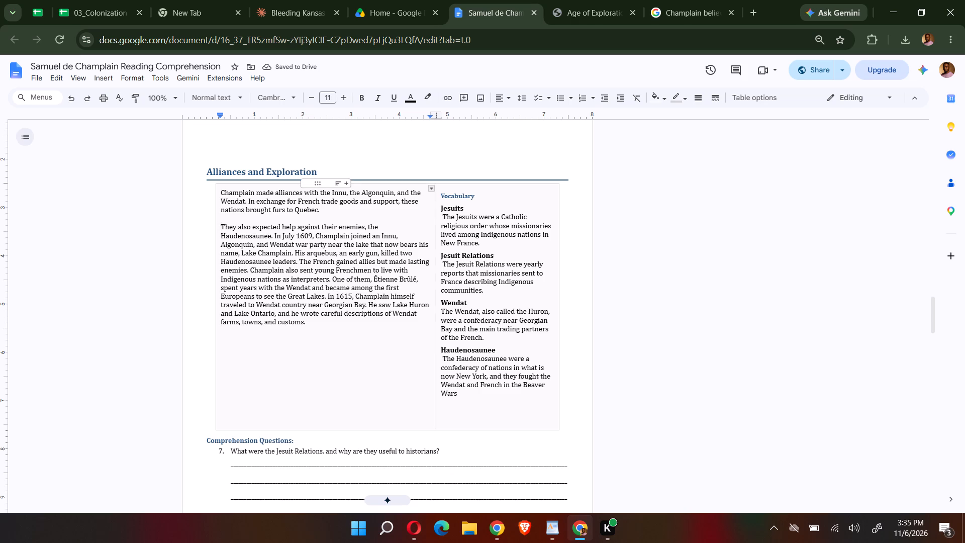
{"action": "left_click", "coordinate": [330, 278]}
{"action": "key", "text": "Return"}
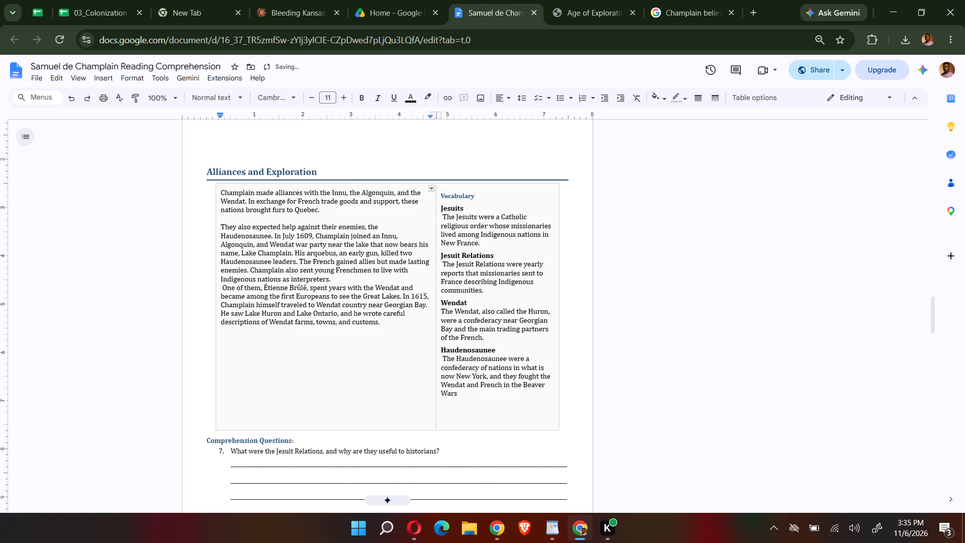
Add a blank line before the passage sentence beginning "One of them, Étienne Brûlé".
{"action": "key", "text": "Return"}
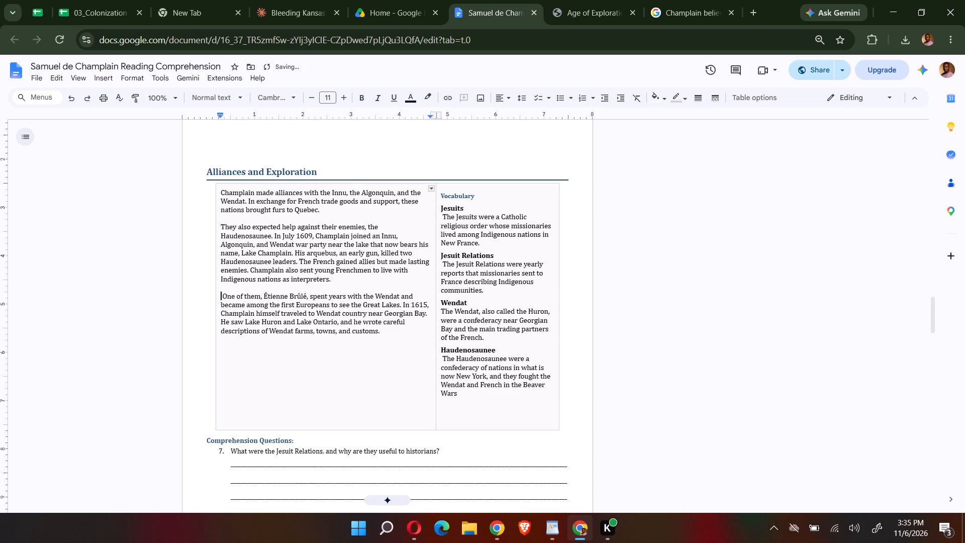
Search Google Images for the new passage text and copy History Hit's "How Etienne Brulé Set the Stage For the American Fur Trade" painting.
{"action": "left_click", "coordinate": [689, 14]}
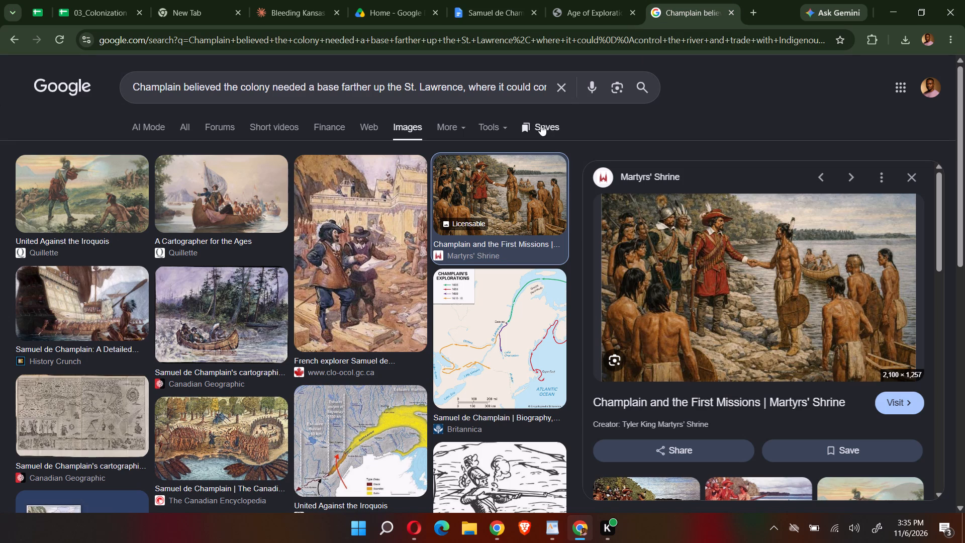
{"action": "left_click", "coordinate": [559, 85]}
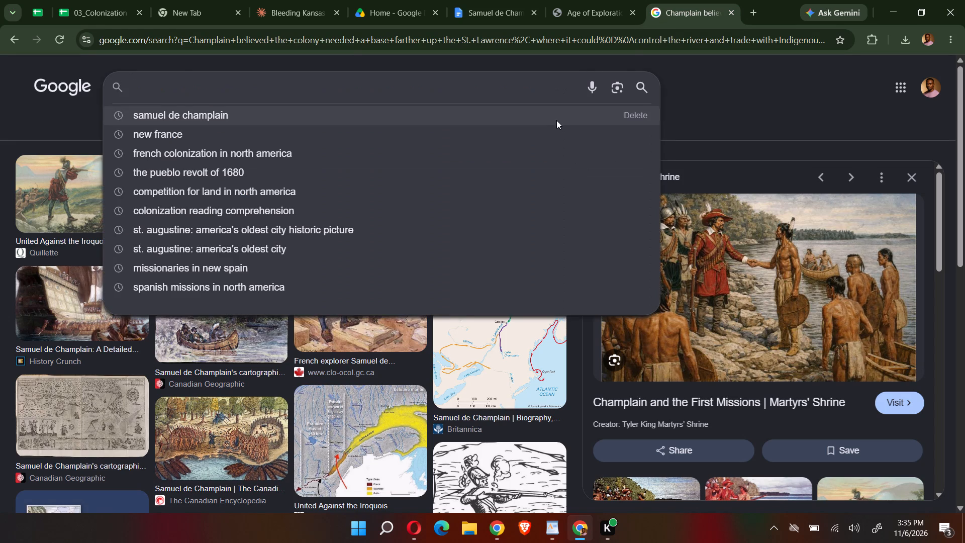
{"action": "key", "text": "ctrl+v"}
{"action": "key", "text": "Return"}
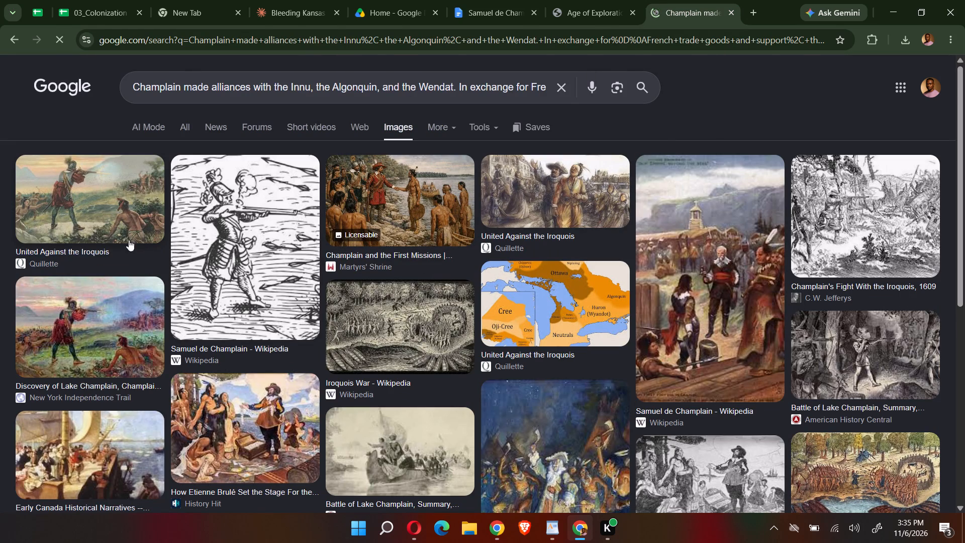
{"action": "left_click", "coordinate": [544, 184]}
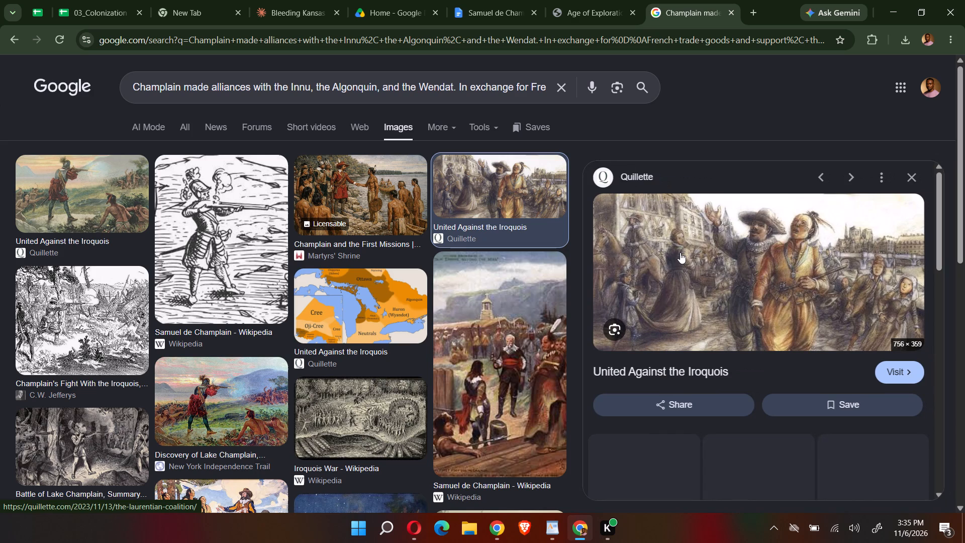
{"action": "left_click", "coordinate": [528, 337]}
{"action": "scroll", "coordinate": [422, 364], "scroll_direction": "down", "scroll_amount": 1}
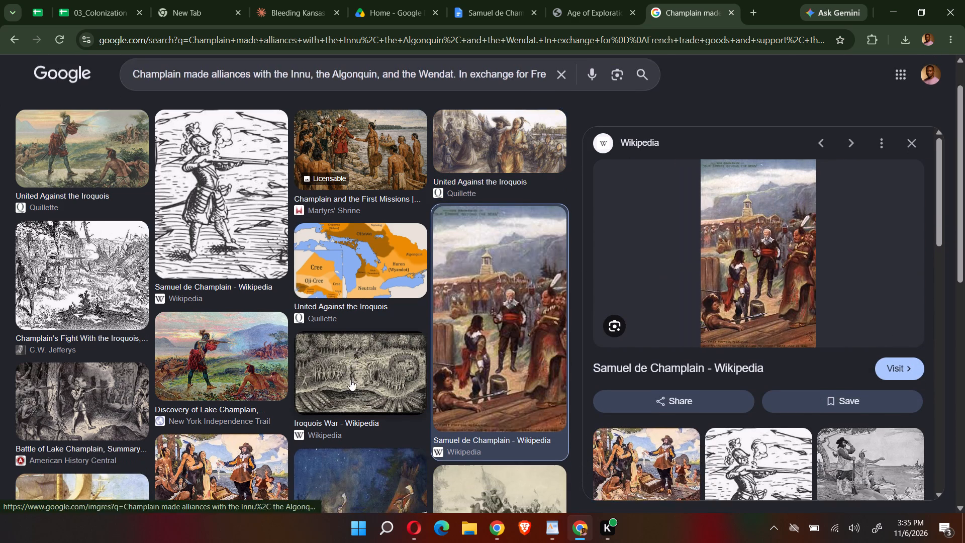
{"action": "scroll", "coordinate": [350, 380], "scroll_direction": "down", "scroll_amount": 1}
{"action": "left_click", "coordinate": [251, 400]}
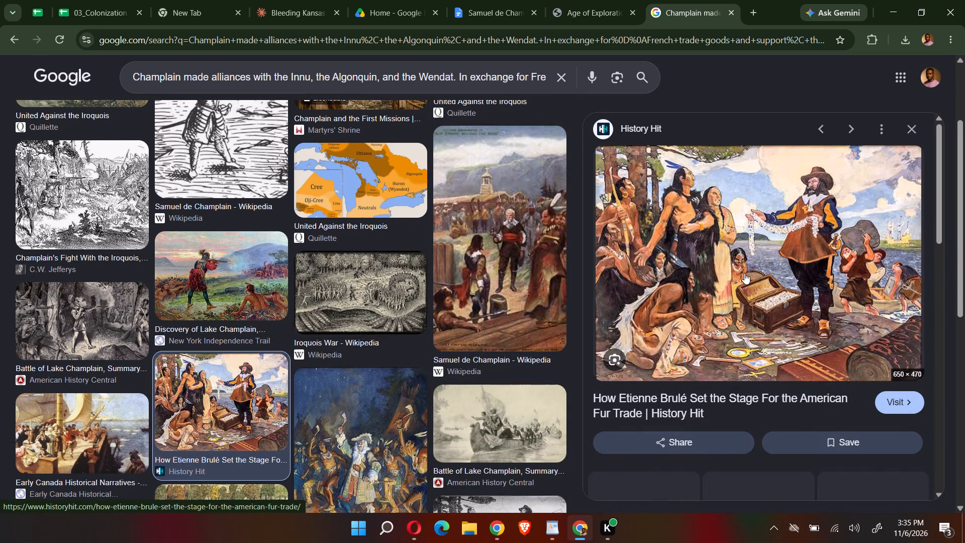
{"action": "right_click_drag", "start_coordinate": [751, 267], "coordinate": [740, 270]}
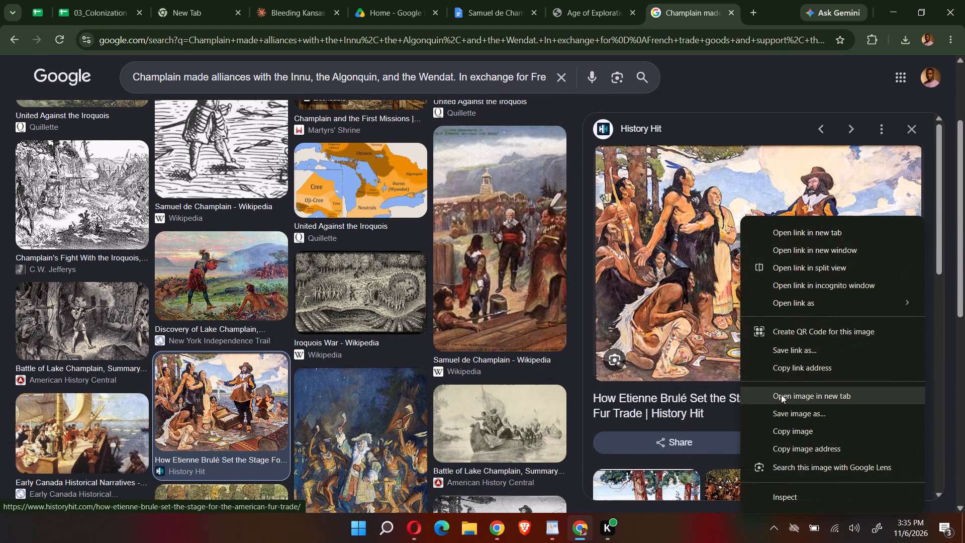
{"action": "left_click", "coordinate": [800, 433]}
Insert the copied painting in the Alliances and Exploration passage, wrap text around it, and shrink it to about two-thirds of the column width.
{"action": "left_click", "coordinate": [503, 2]}
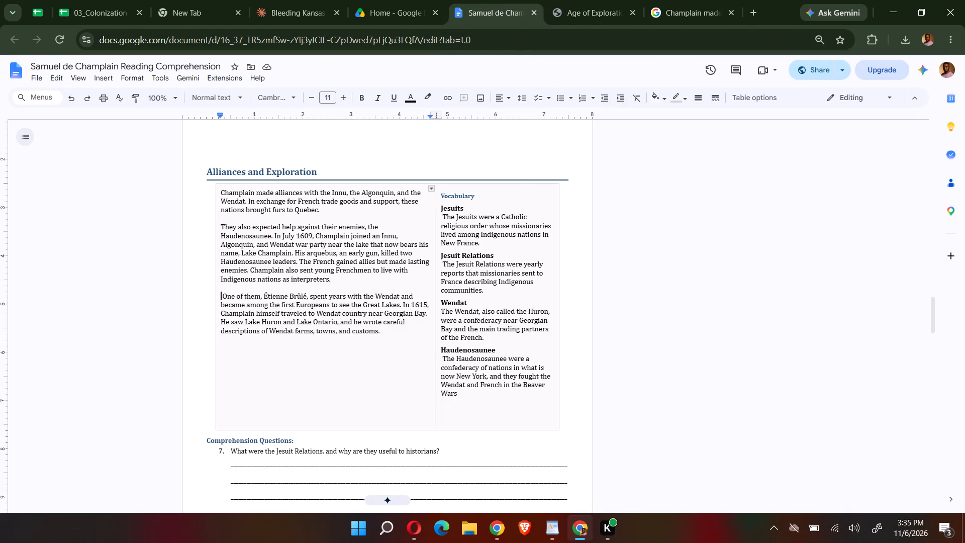
{"action": "left_click", "coordinate": [432, 260]}
{"action": "key", "text": "ctrl+v"}
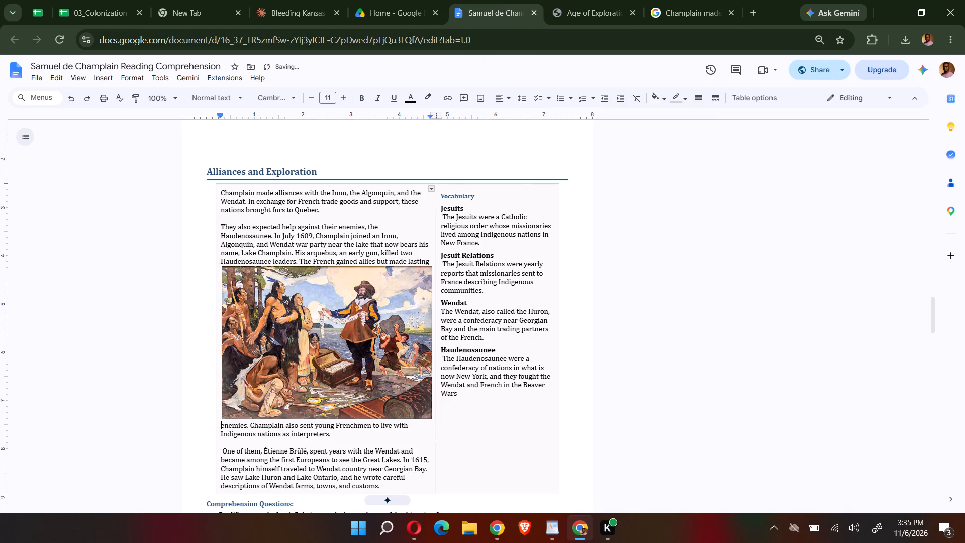
{"action": "left_click", "coordinate": [289, 392]}
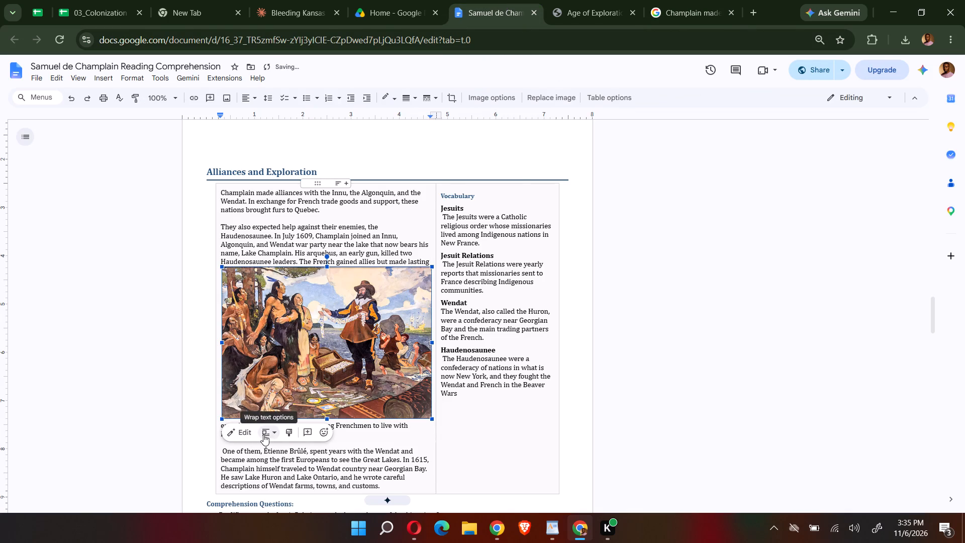
{"action": "left_click", "coordinate": [265, 434]}
{"action": "left_click", "coordinate": [304, 361]}
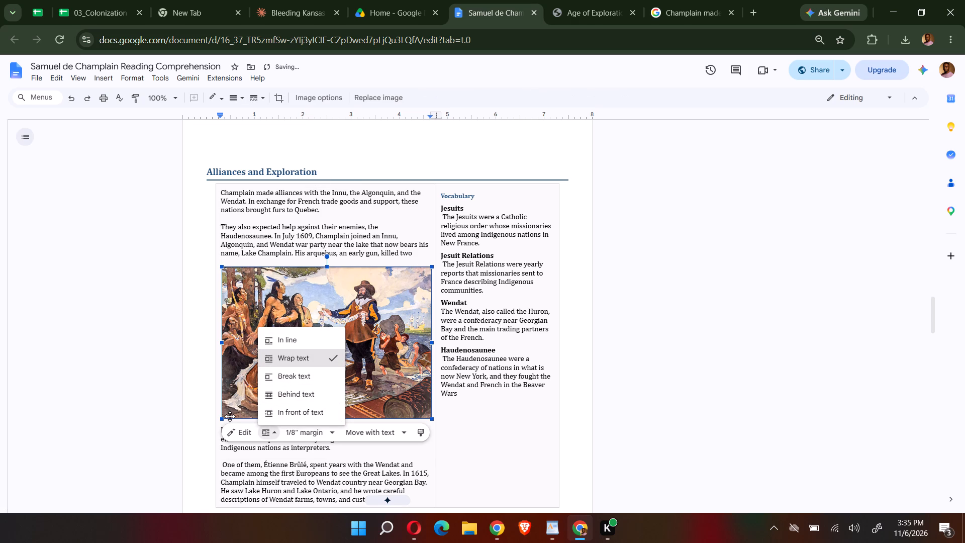
{"action": "left_click_drag", "start_coordinate": [224, 419], "coordinate": [299, 366]}
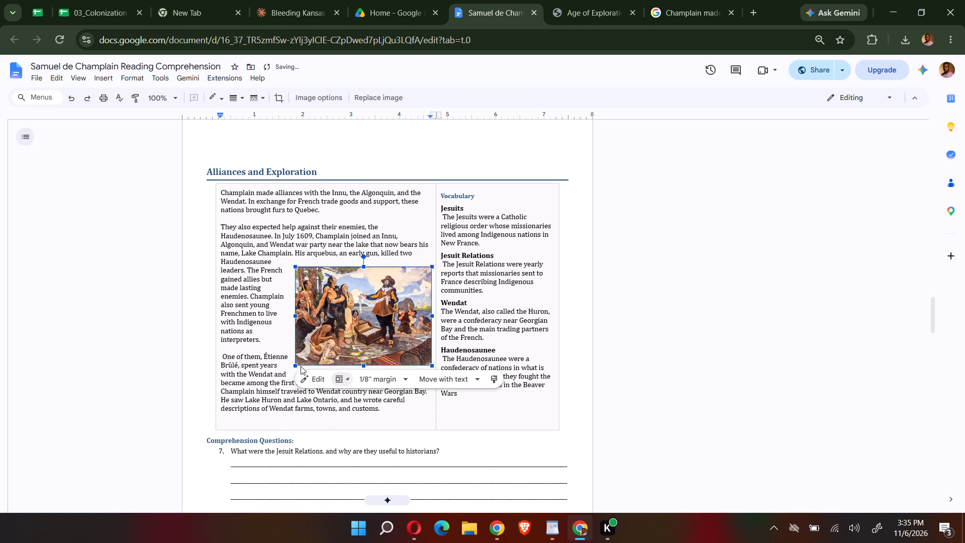
{"action": "left_click_drag", "start_coordinate": [674, 227], "coordinate": [664, 229]}
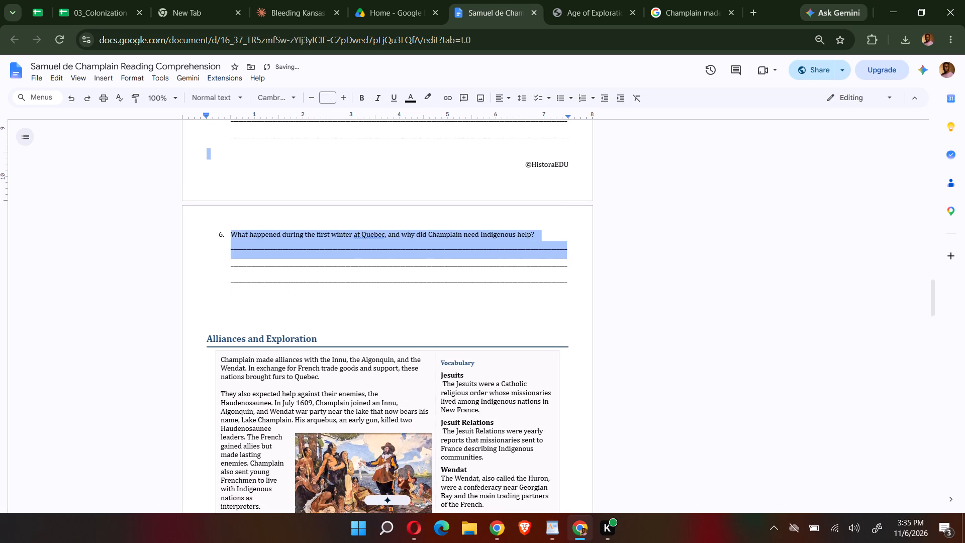
Replace the Alliances and Exploration section's old vocabulary entries, Jesuits through Haudenosaunee, with the PDF's Lake Champlain term and definition.
{"action": "scroll", "coordinate": [532, 345], "scroll_direction": "down", "scroll_amount": 3}
{"action": "left_click_drag", "start_coordinate": [484, 381], "coordinate": [455, 328]}
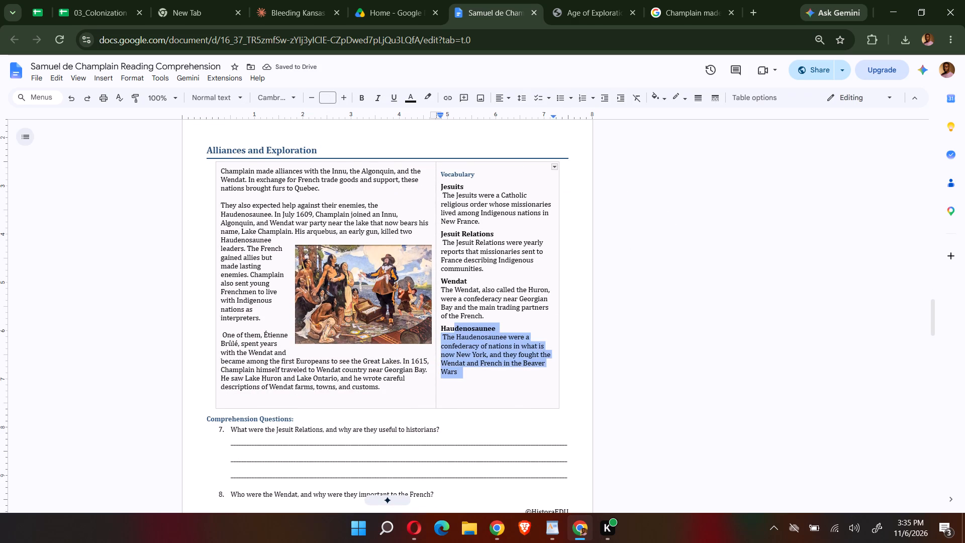
{"action": "left_click_drag", "start_coordinate": [455, 328], "coordinate": [443, 183]}
{"action": "double_click", "coordinate": [443, 183]}
{"action": "left_click_drag", "start_coordinate": [468, 374], "coordinate": [439, 183]}
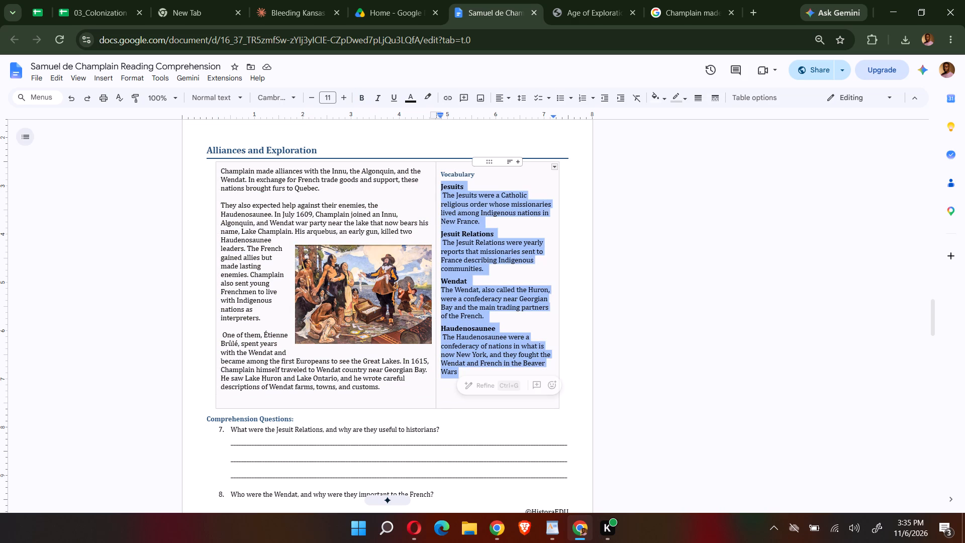
{"action": "key", "text": "BackSpace"}
{"action": "left_click", "coordinate": [581, 17]}
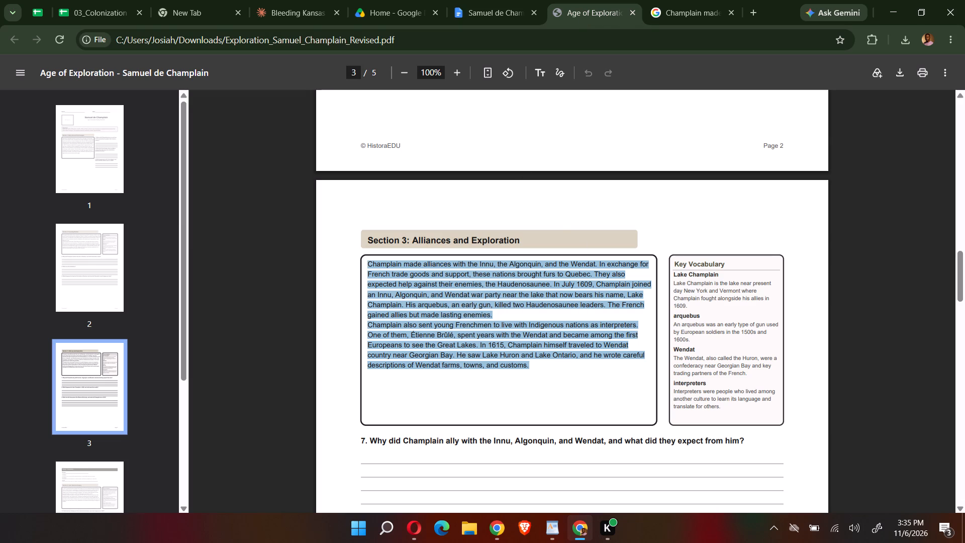
{"action": "left_click_drag", "start_coordinate": [690, 306], "coordinate": [673, 277]}
{"action": "key", "text": "ctrl+c"}
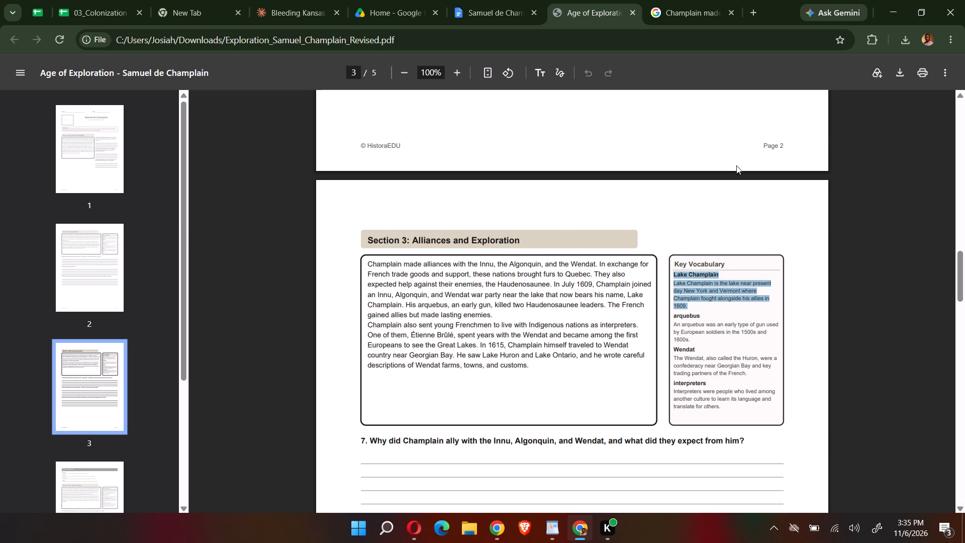
{"action": "left_click", "coordinate": [490, 0]}
{"action": "key", "text": "ctrl+v"}
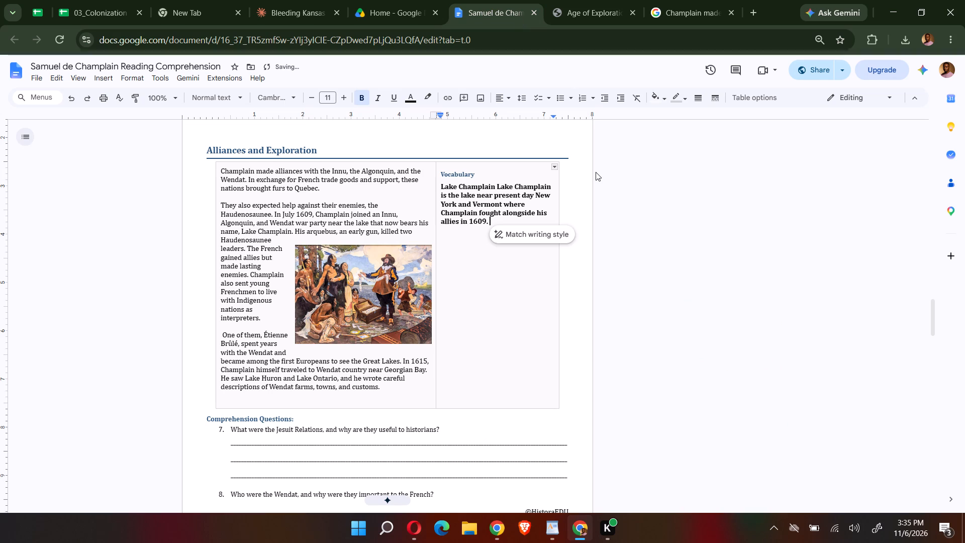
Keep only the term Lake Champlain bold and move its unbolded definition onto the line directly below.
{"action": "left_click_drag", "start_coordinate": [497, 222], "coordinate": [470, 206]}
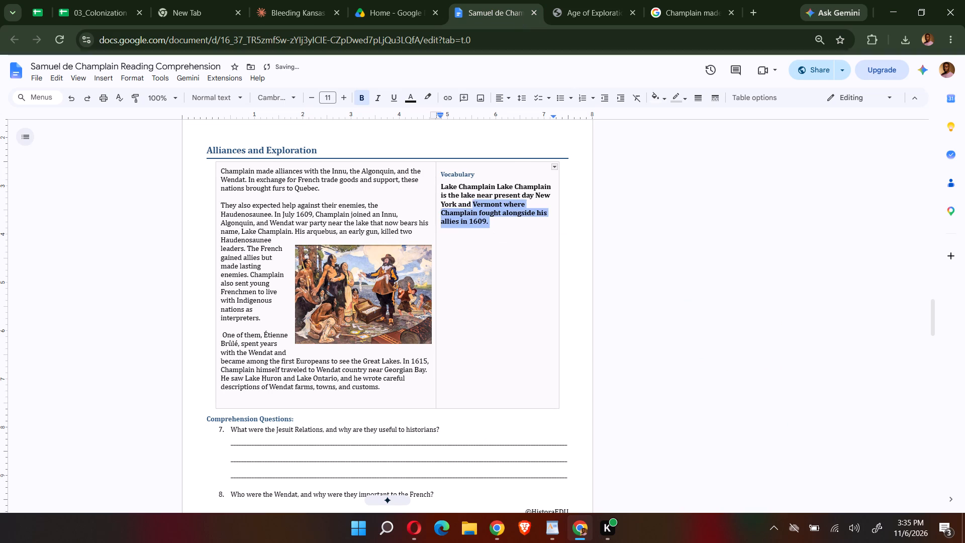
{"action": "left_click_drag", "start_coordinate": [470, 206], "coordinate": [439, 186]}
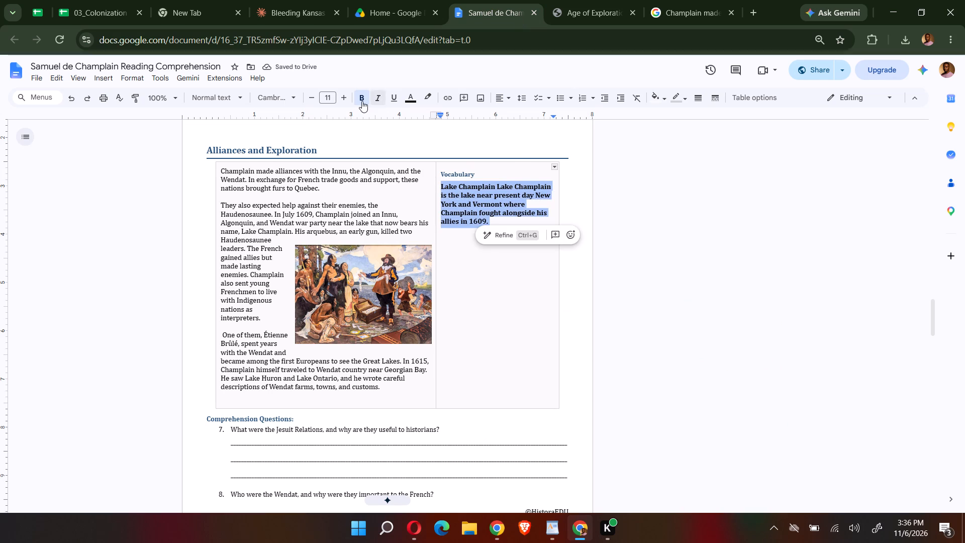
{"action": "left_click", "coordinate": [362, 100]}
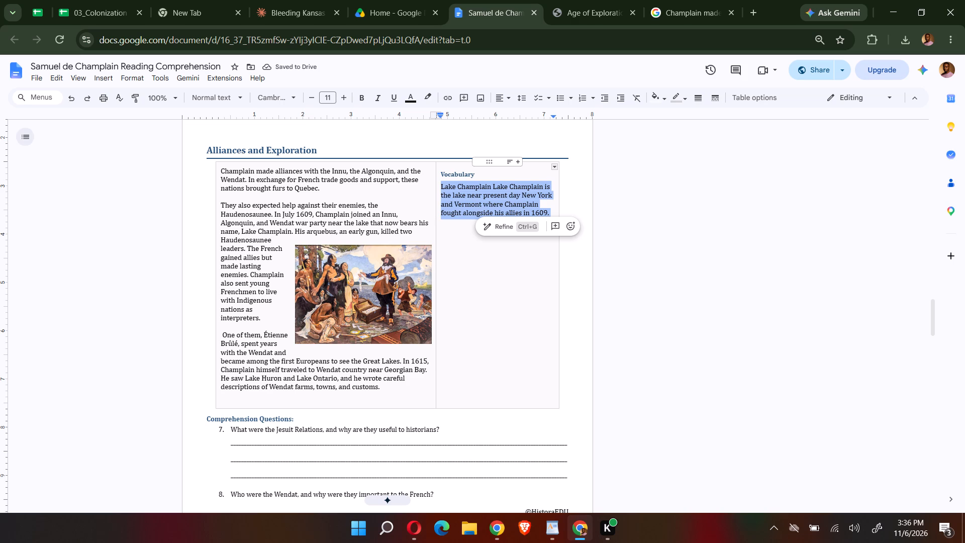
{"action": "left_click", "coordinate": [492, 188]}
{"action": "left_click_drag", "start_coordinate": [491, 185], "coordinate": [438, 185]}
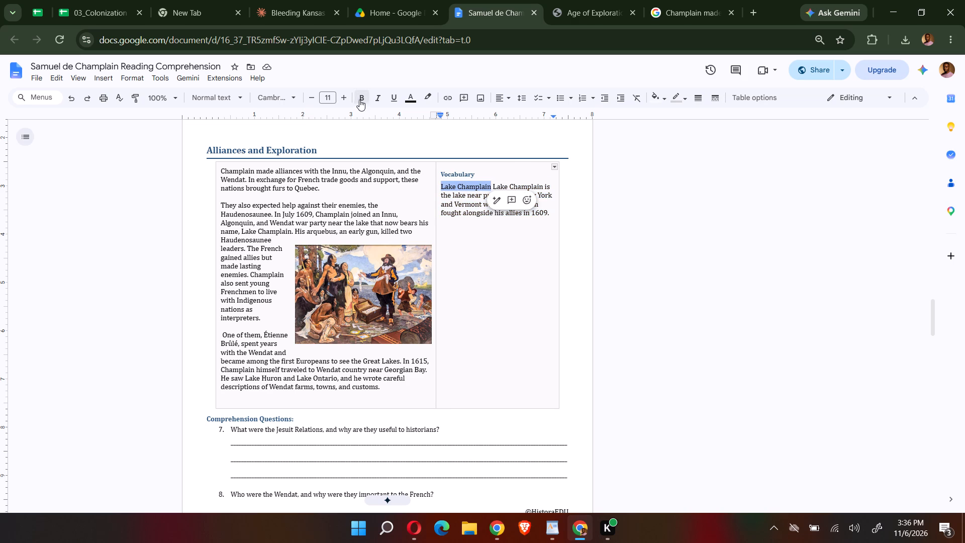
{"action": "left_click_drag", "start_coordinate": [358, 99], "coordinate": [364, 102]}
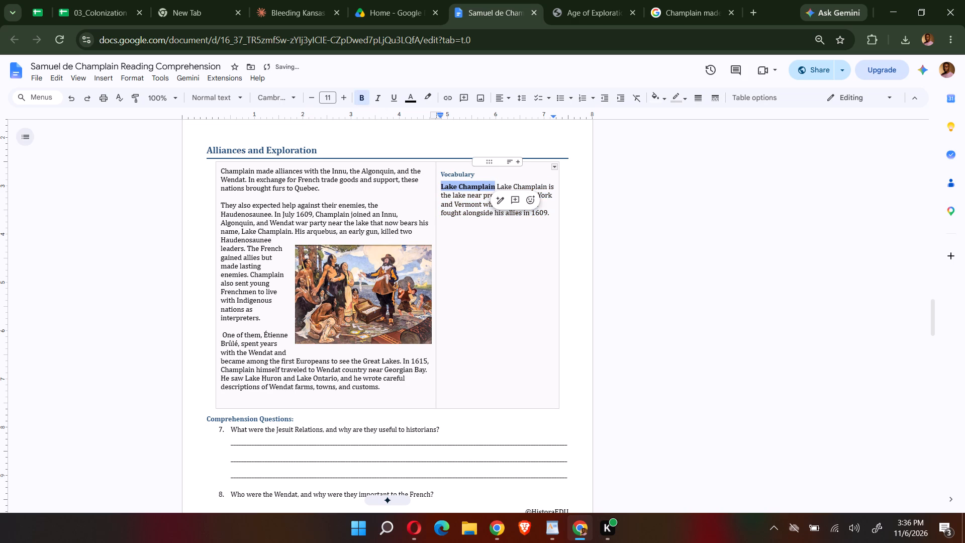
{"action": "left_click", "coordinate": [495, 189]}
{"action": "key", "text": "shift+Return"}
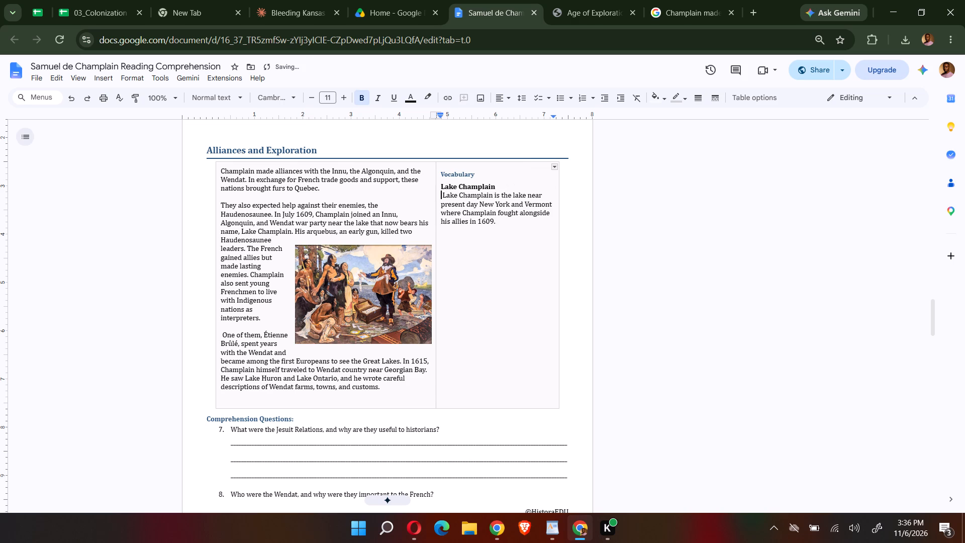
Copy the arquebus term and definition from the PDF's Section 3 vocabulary into a new paragraph below the Lake Champlain entry.
{"action": "left_click", "coordinate": [512, 225]}
{"action": "key", "text": "Return"}
{"action": "left_click_drag", "start_coordinate": [581, 0], "coordinate": [581, 8]}
{"action": "left_click", "coordinate": [680, 335]}
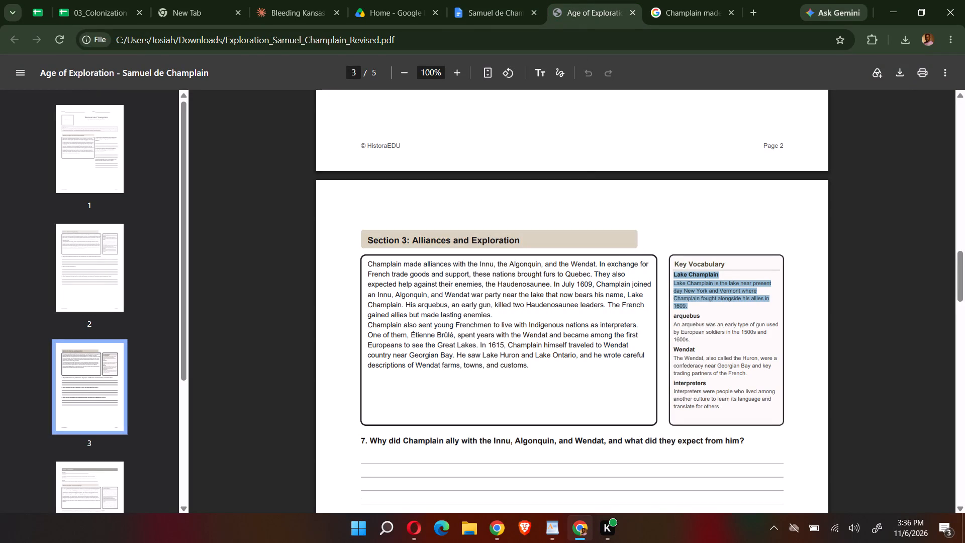
{"action": "double_click", "coordinate": [696, 339]}
{"action": "left_click", "coordinate": [696, 339]}
{"action": "left_click", "coordinate": [692, 339]}
{"action": "left_click_drag", "start_coordinate": [692, 339], "coordinate": [675, 321]}
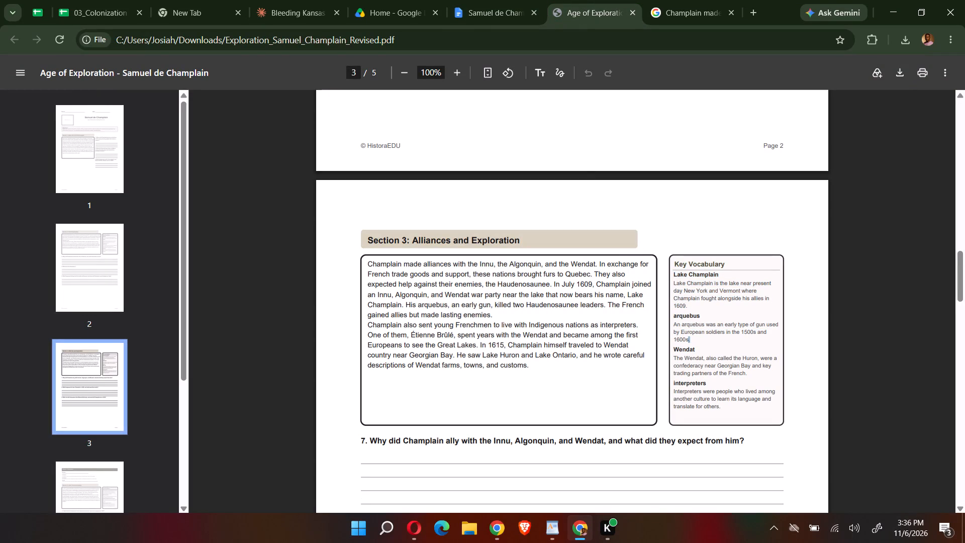
{"action": "left_click", "coordinate": [692, 336]}
{"action": "left_click_drag", "start_coordinate": [692, 337], "coordinate": [681, 337]}
{"action": "left_click", "coordinate": [690, 342]}
{"action": "left_click_drag", "start_coordinate": [690, 342], "coordinate": [673, 318]}
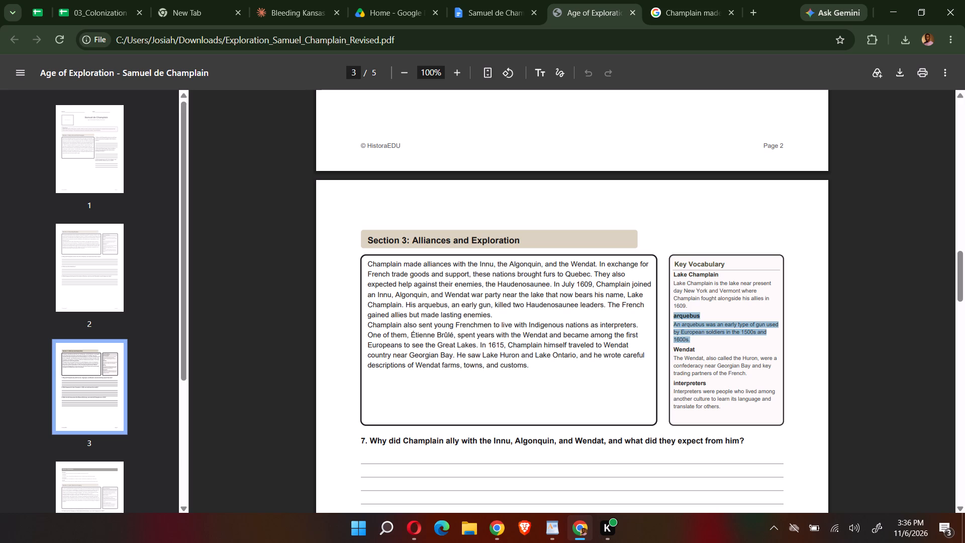
{"action": "left_click_drag", "start_coordinate": [673, 318], "coordinate": [673, 316]}
{"action": "key", "text": "ctrl+c"}
{"action": "left_click_drag", "start_coordinate": [499, 18], "coordinate": [503, 24]}
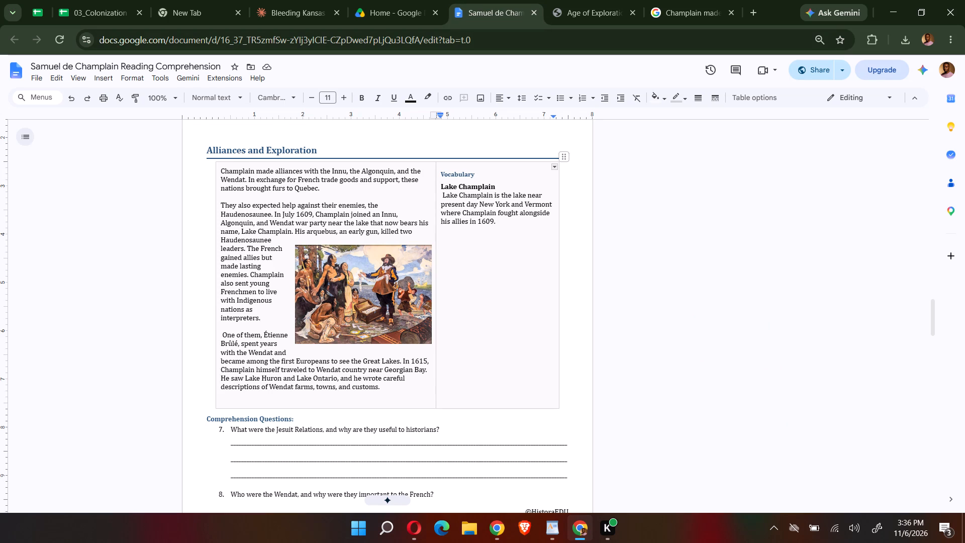
{"action": "key", "text": "ctrl+v"}
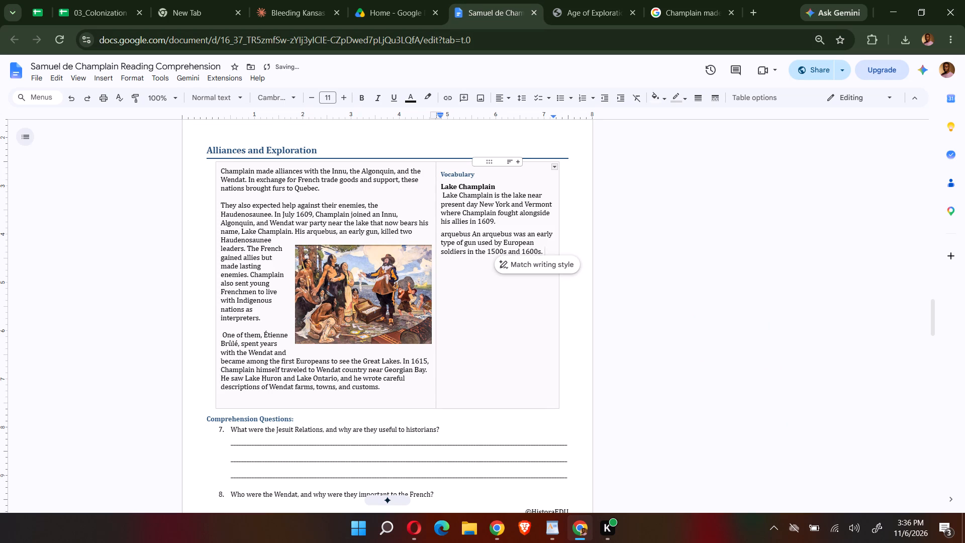
Bold and capitalize the term Arquebus, and move its definition onto the line directly below.
{"action": "left_click_drag", "start_coordinate": [470, 235], "coordinate": [442, 236]}
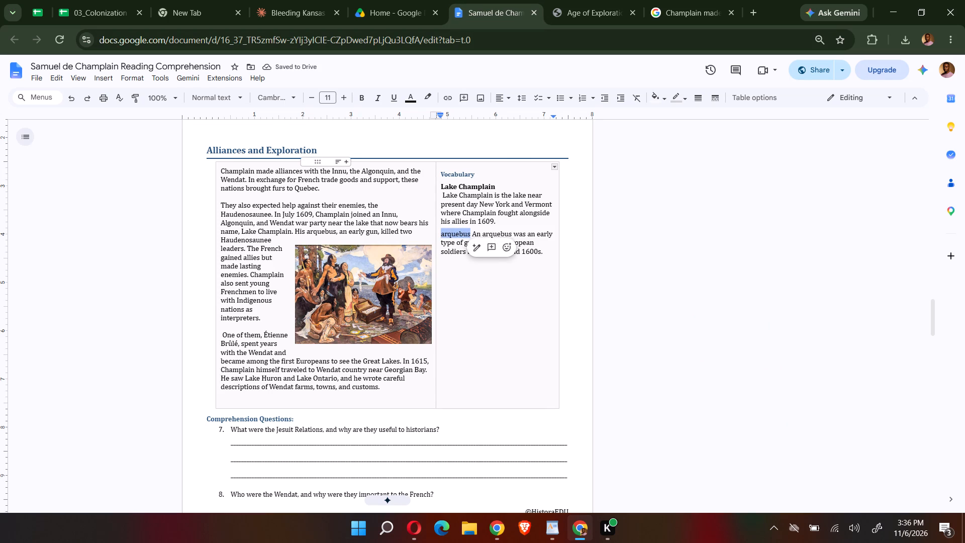
{"action": "left_click", "coordinate": [363, 97]}
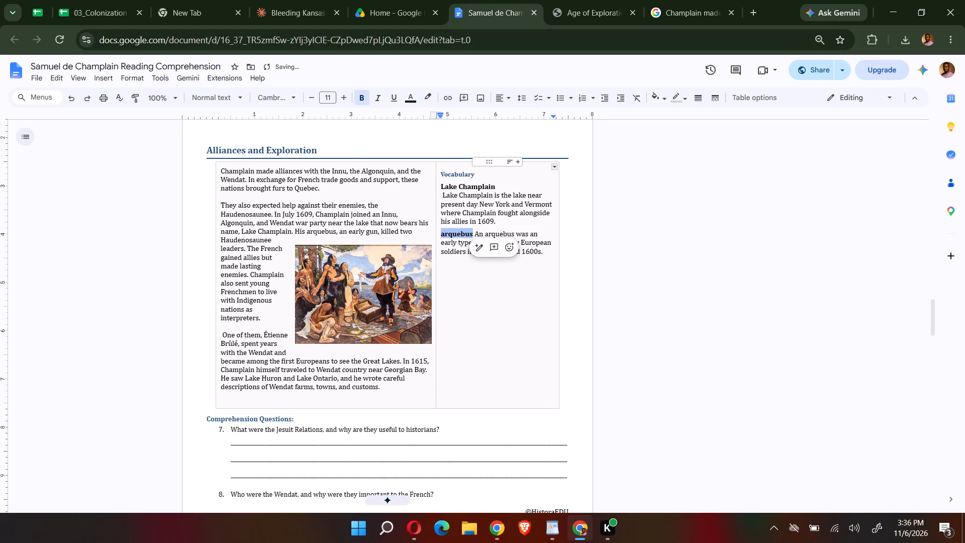
{"action": "left_click", "coordinate": [444, 236]}
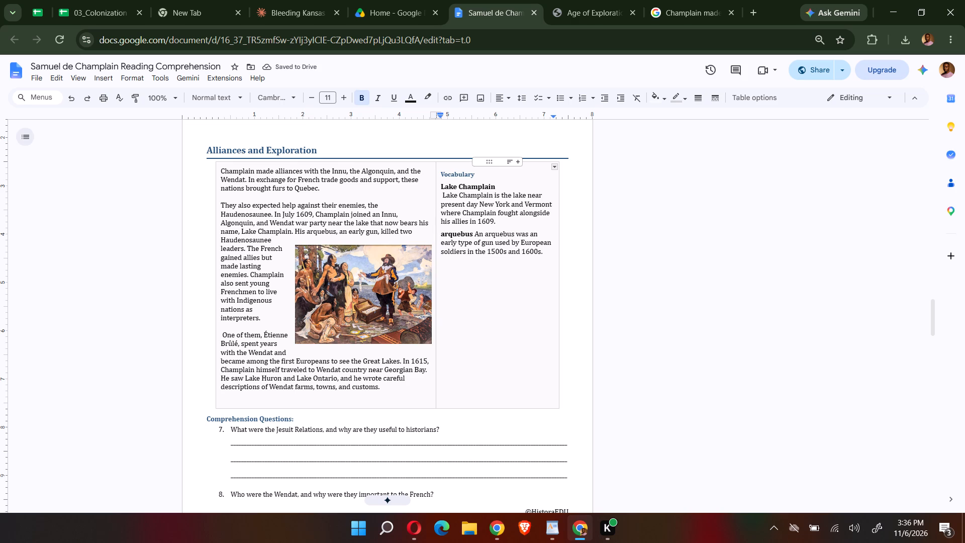
{"action": "key", "text": "BackSpace"}
{"action": "key", "text": "shift+a"}
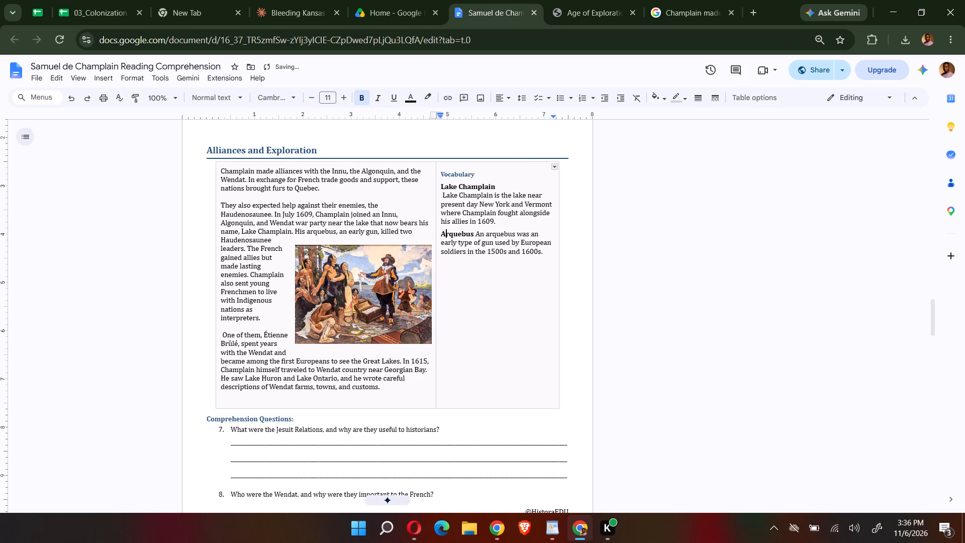
{"action": "left_click", "coordinate": [474, 233]}
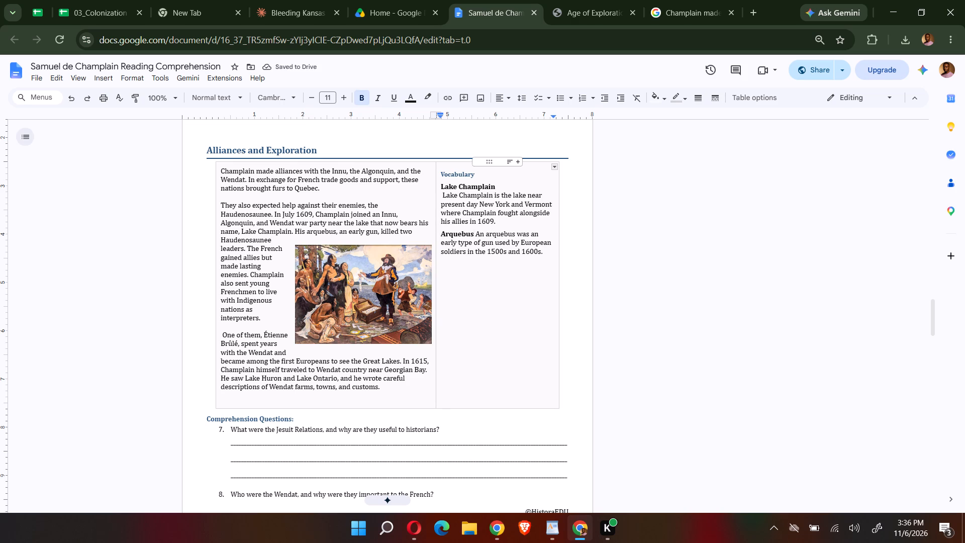
{"action": "key", "text": "shift+Return"}
Copy the PDF's Wendat term and definition into a new paragraph below the Arquebus entry.
{"action": "left_click", "coordinate": [514, 269]}
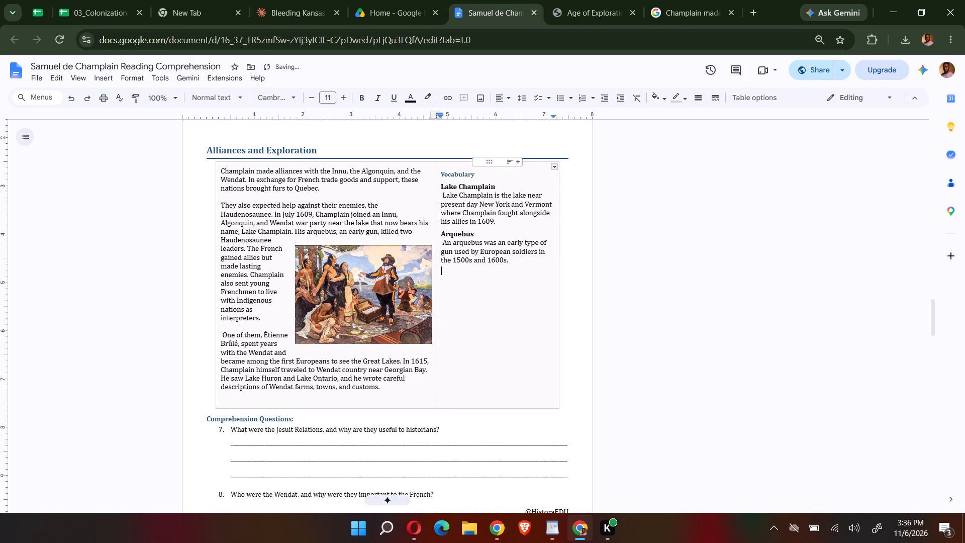
{"action": "left_click", "coordinate": [522, 265]}
{"action": "key", "text": "Return"}
{"action": "left_click", "coordinate": [568, 0]}
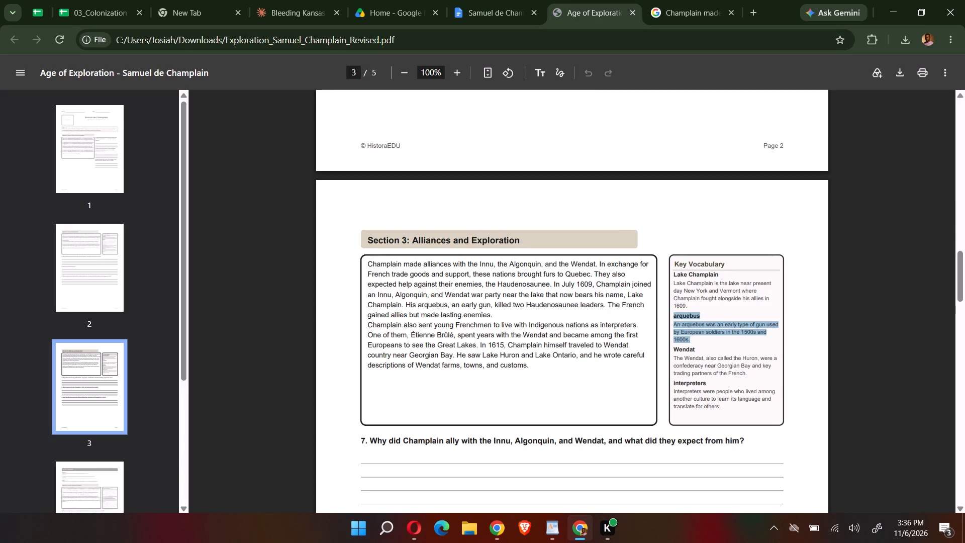
{"action": "left_click_drag", "start_coordinate": [748, 374], "coordinate": [673, 345]}
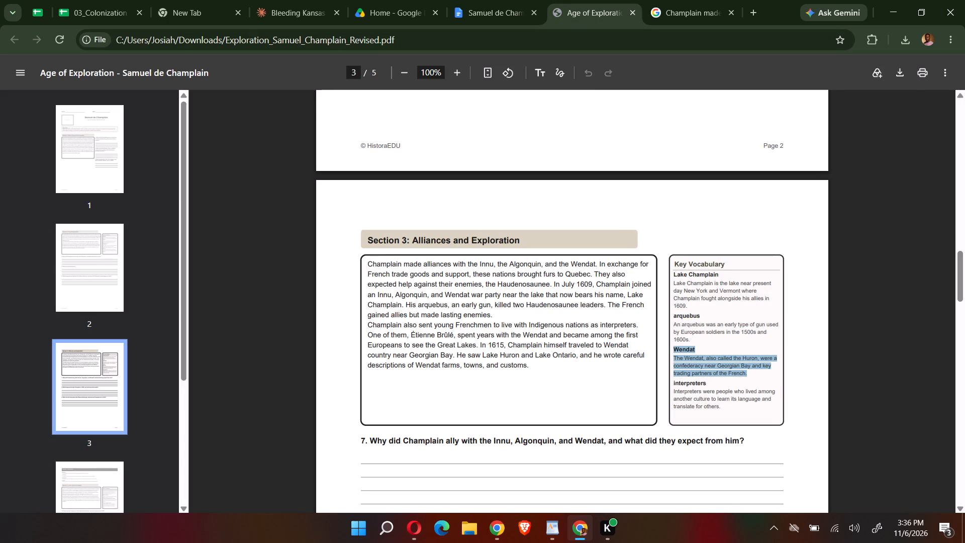
{"action": "left_click_drag", "start_coordinate": [673, 345], "coordinate": [672, 345]}
{"action": "key", "text": "ctrl+c"}
{"action": "left_click_drag", "start_coordinate": [497, 0], "coordinate": [500, 7]}
{"action": "key", "text": "ctrl+v"}
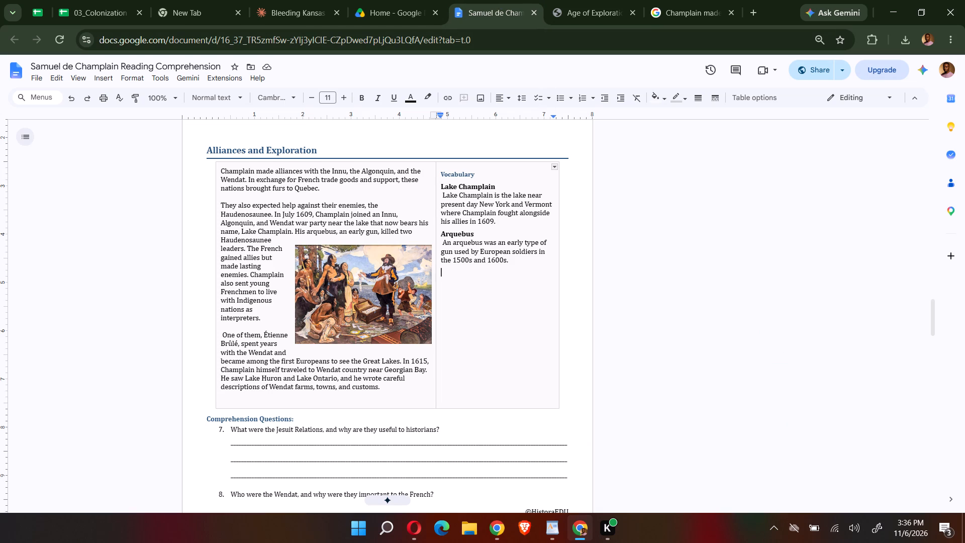
Make the term Wendat bold and move its definition onto the line directly below.
{"action": "left_click_drag", "start_coordinate": [464, 274], "coordinate": [439, 277]}
{"action": "left_click_drag", "start_coordinate": [364, 101], "coordinate": [373, 112]}
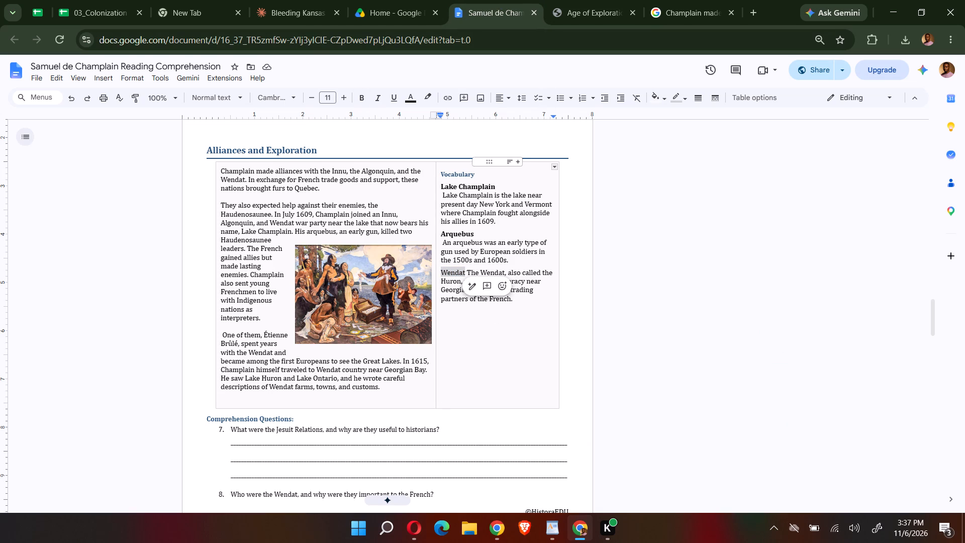
{"action": "left_click", "coordinate": [362, 103]}
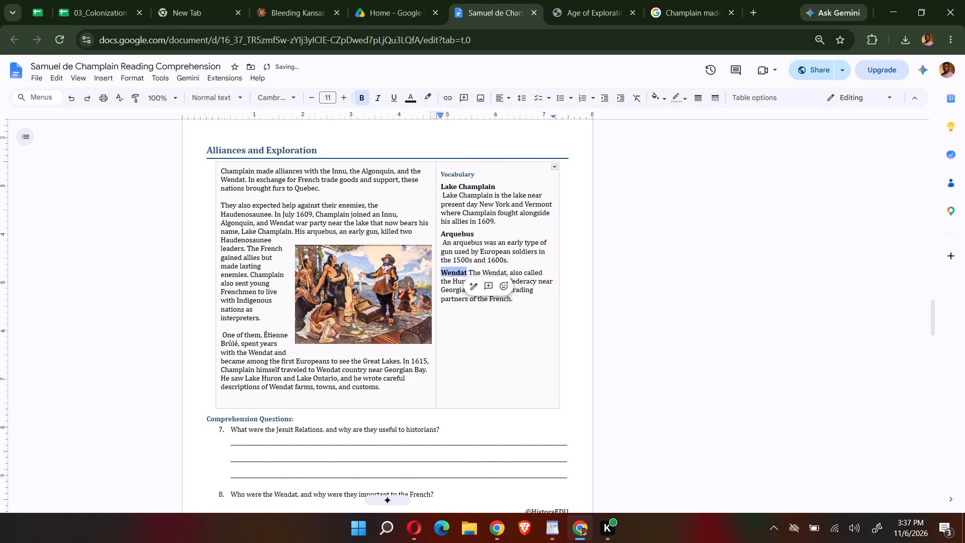
{"action": "left_click", "coordinate": [465, 274]}
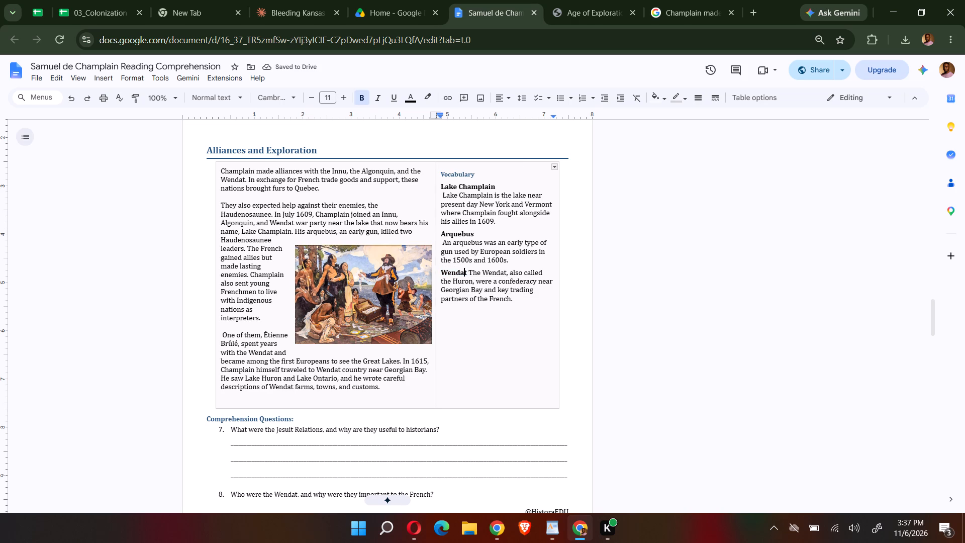
{"action": "key", "text": "Right"}
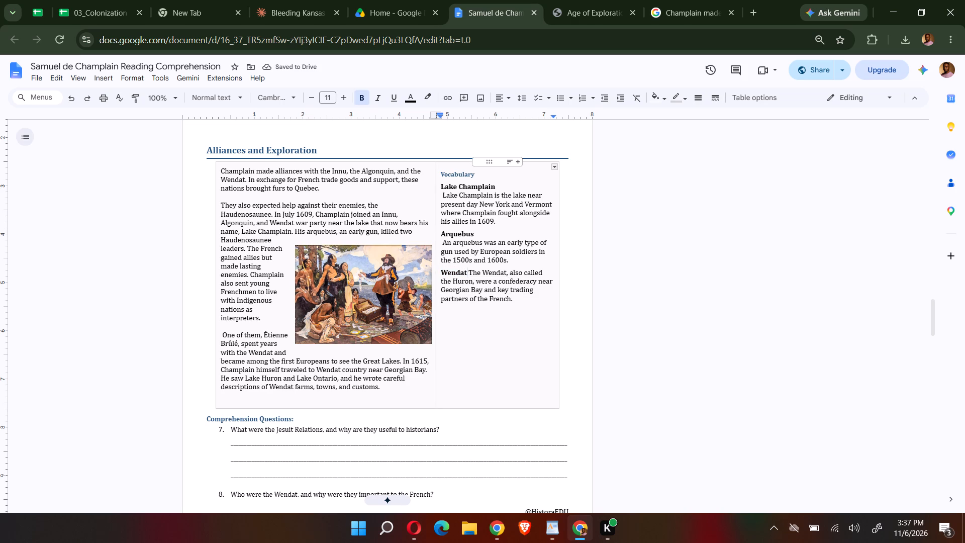
{"action": "key", "text": "shift+Return"}
Copy the PDF's interpreters term and definition into a new paragraph below the Wendat entry.
{"action": "left_click", "coordinate": [471, 309]}
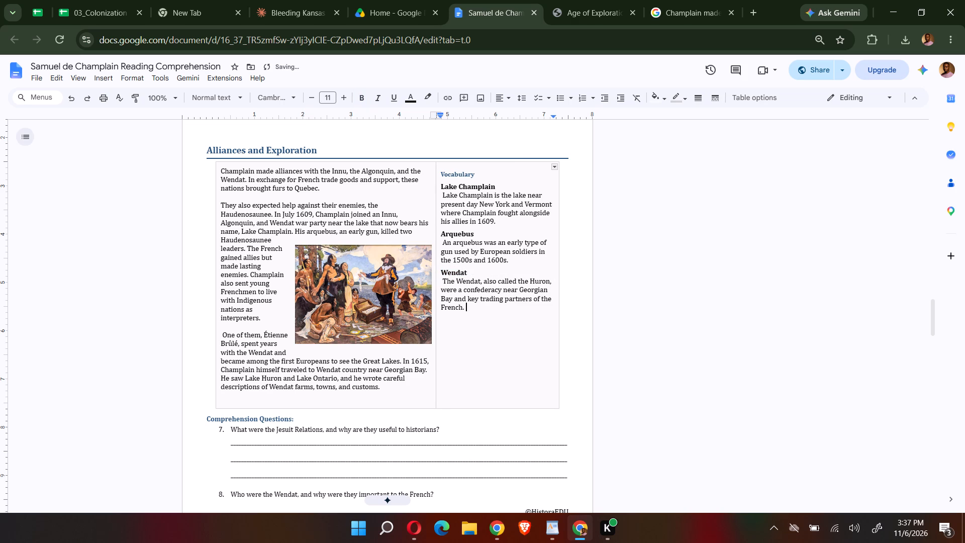
{"action": "key", "text": "Return"}
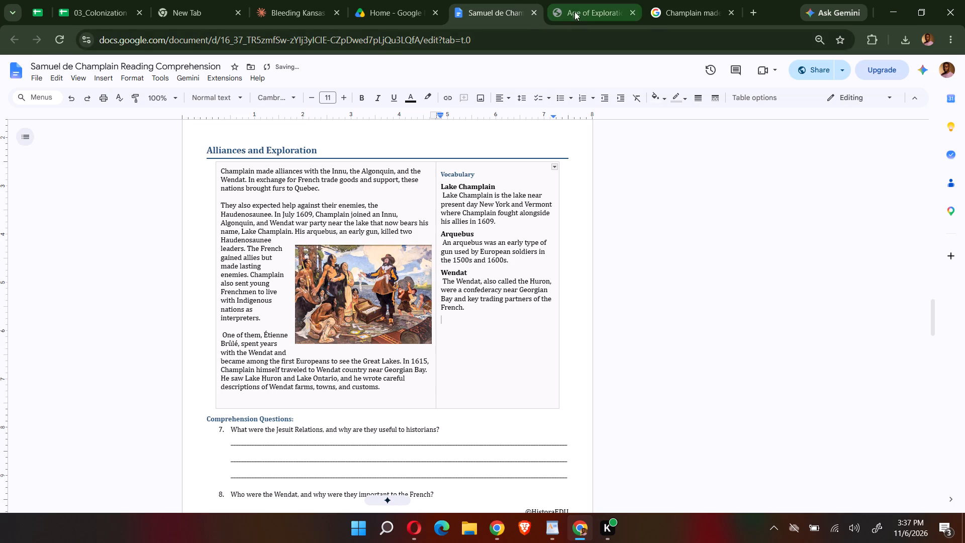
{"action": "left_click", "coordinate": [574, 12]}
{"action": "scroll", "coordinate": [604, 263], "scroll_direction": "down", "scroll_amount": 2}
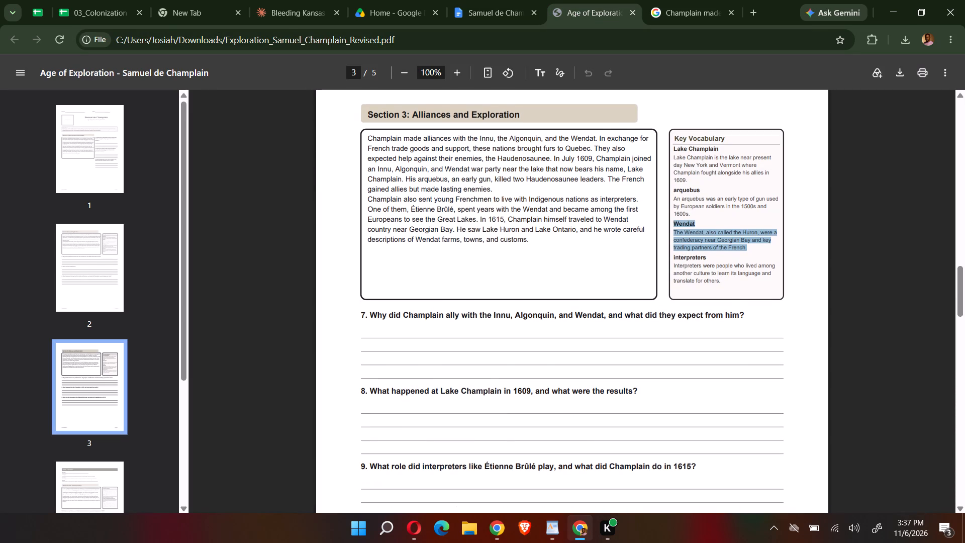
{"action": "left_click_drag", "start_coordinate": [722, 280], "coordinate": [677, 257]}
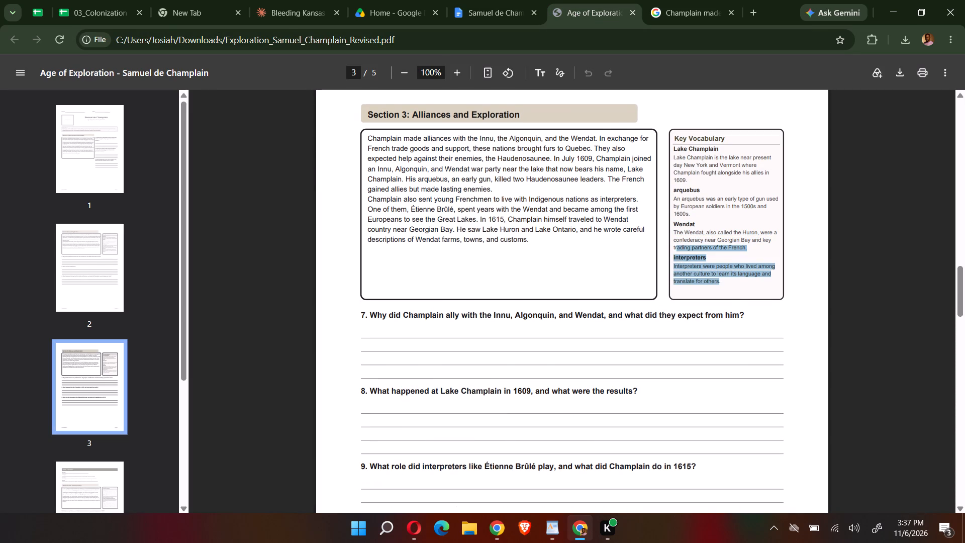
{"action": "left_click_drag", "start_coordinate": [677, 257], "coordinate": [669, 257]}
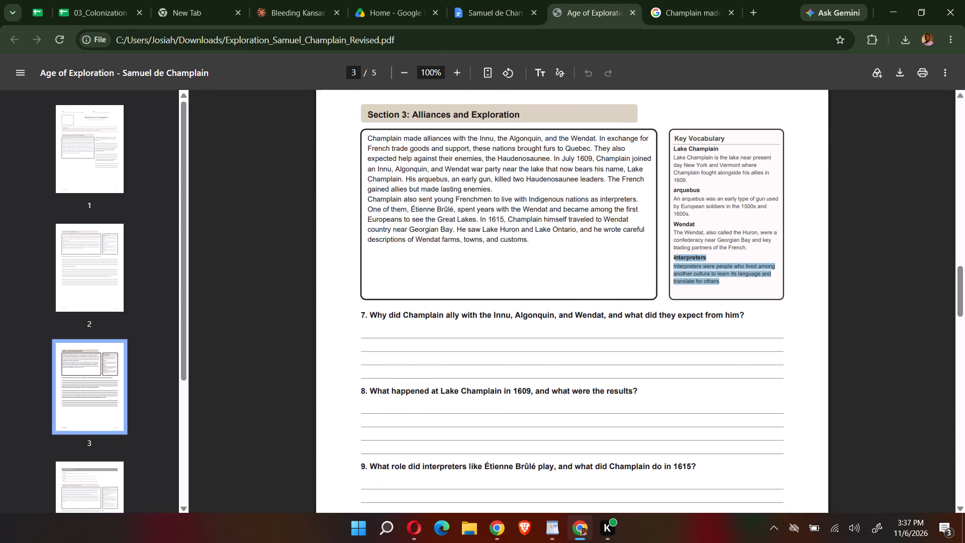
{"action": "key", "text": "ctrl+c"}
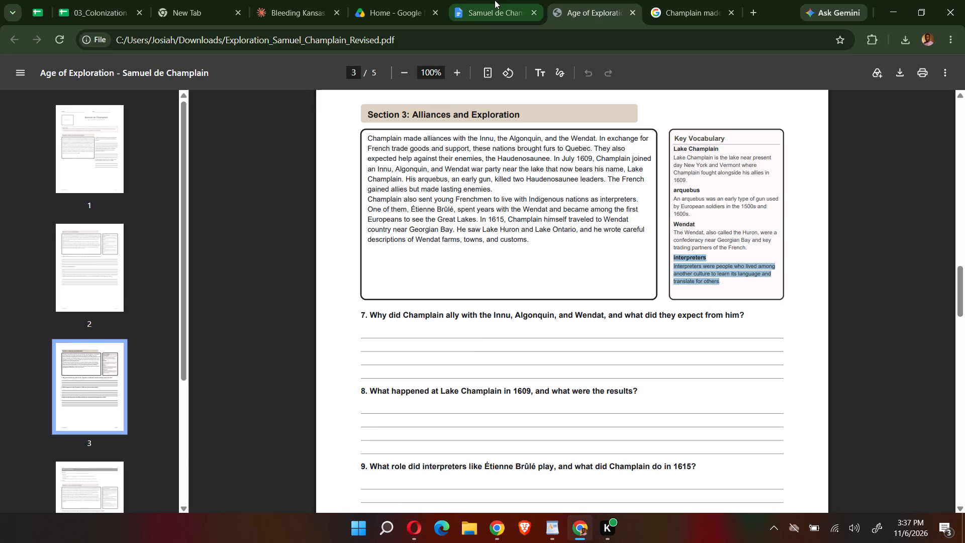
{"action": "left_click", "coordinate": [495, 0]}
{"action": "key", "text": "ctrl+v"}
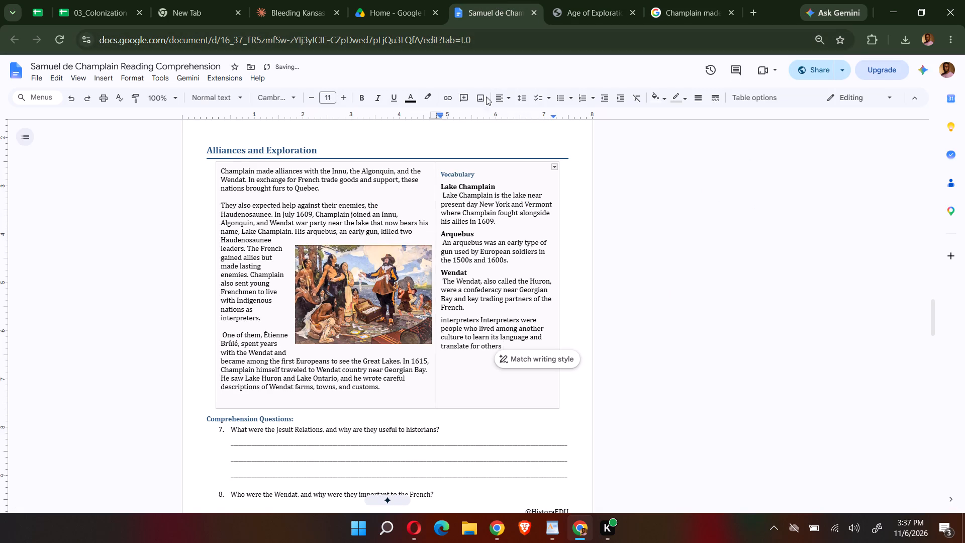
Make the term interpreters bold in the Alliances and Exploration vocabulary.
{"action": "left_click", "coordinate": [476, 320]}
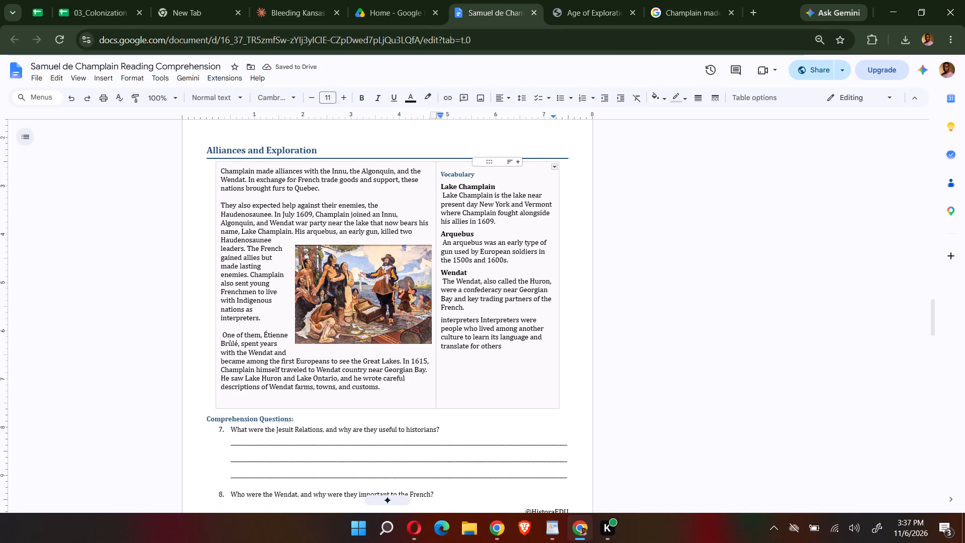
{"action": "left_click", "coordinate": [481, 320]}
{"action": "left_click_drag", "start_coordinate": [479, 318], "coordinate": [445, 320]}
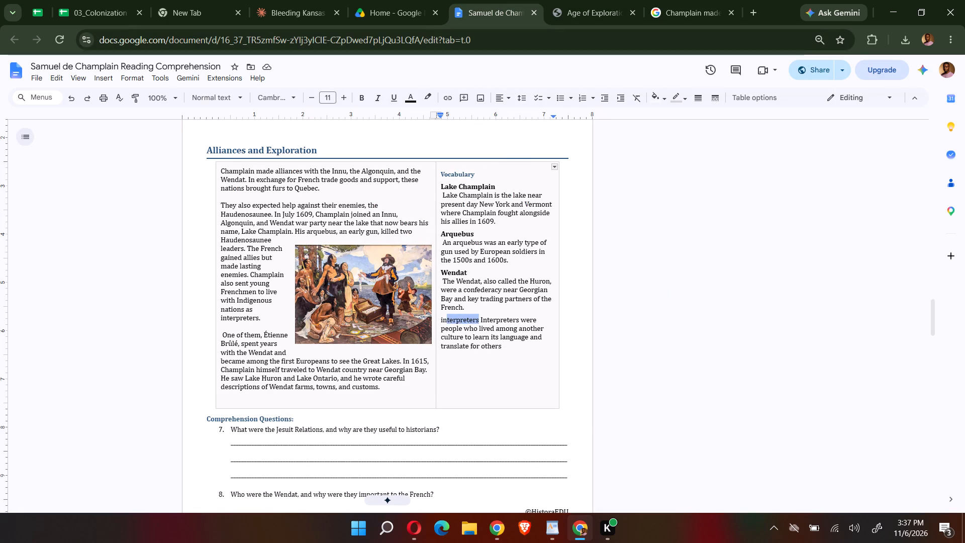
{"action": "left_click_drag", "start_coordinate": [445, 320], "coordinate": [443, 318]}
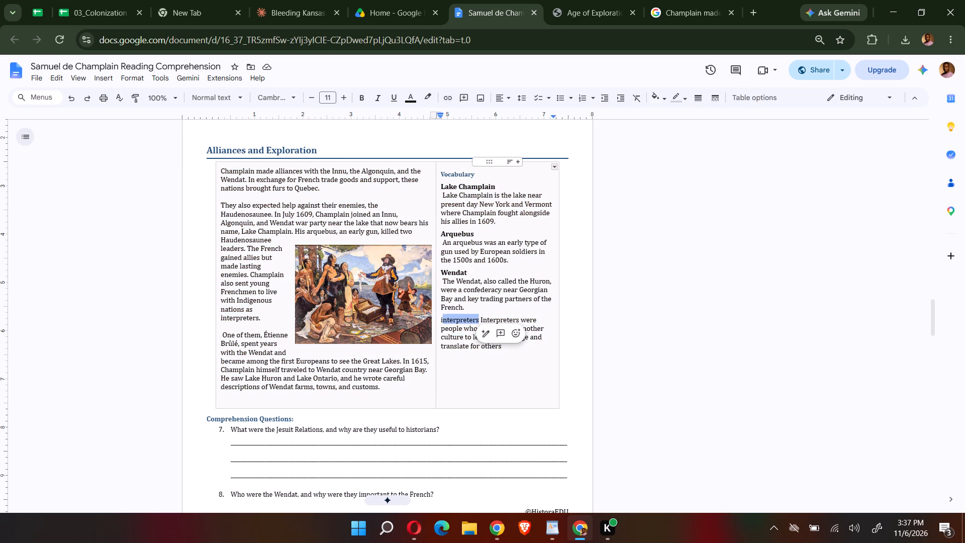
{"action": "key", "text": "Left"}
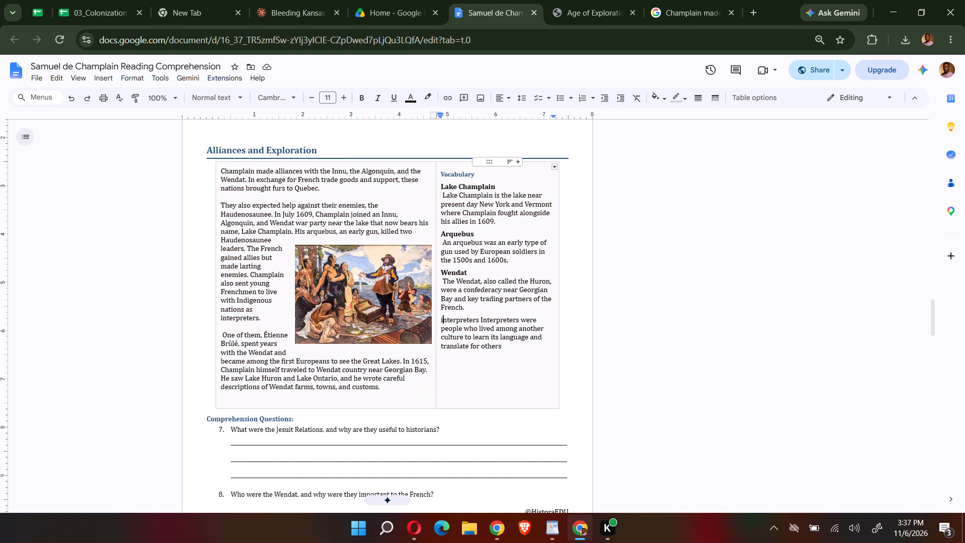
{"action": "left_click", "coordinate": [476, 315]}
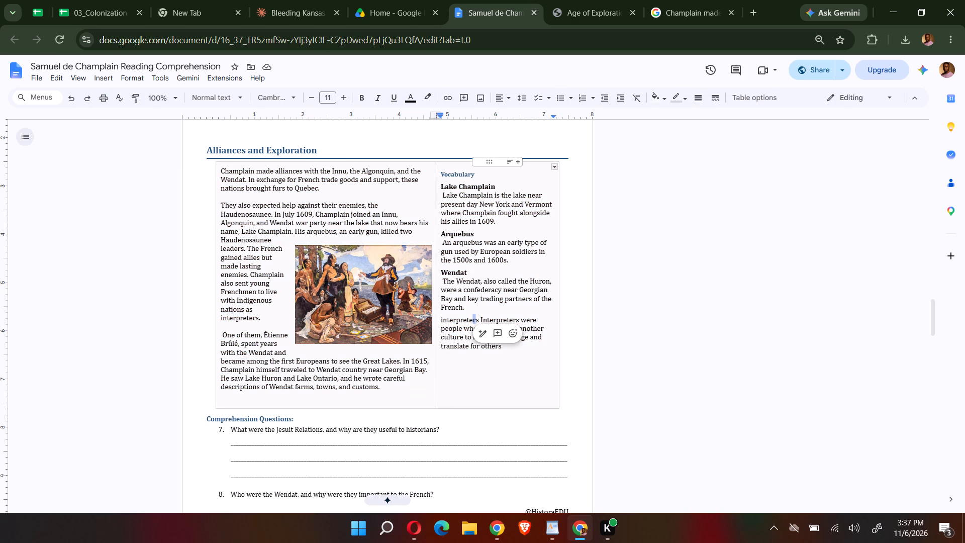
{"action": "left_click", "coordinate": [480, 320]}
{"action": "left_click_drag", "start_coordinate": [480, 320], "coordinate": [456, 321]}
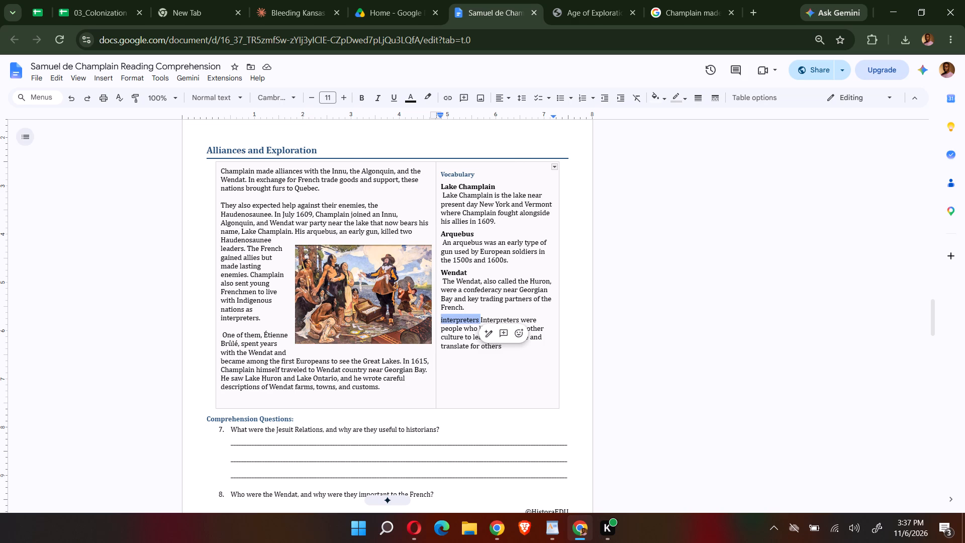
{"action": "left_click", "coordinate": [355, 94]}
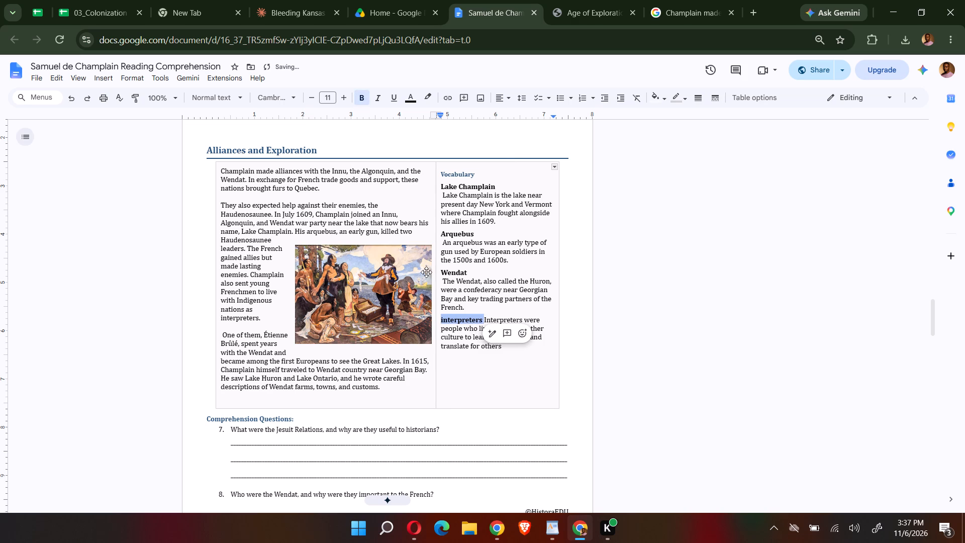
Capitalize the term Interpreters and move its definition onto the line directly below.
{"action": "left_click", "coordinate": [444, 319]}
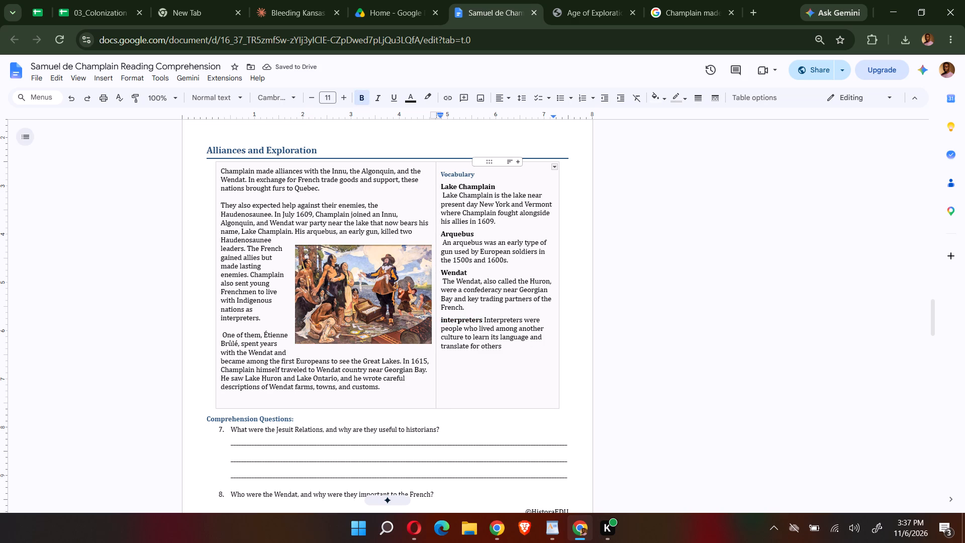
{"action": "key", "text": "BackSpace"}
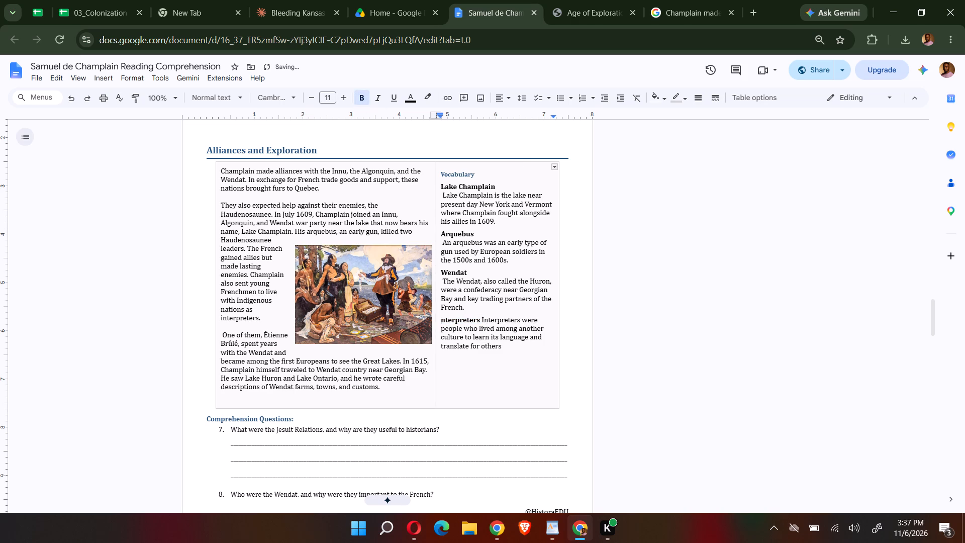
{"action": "key", "text": "shift+i"}
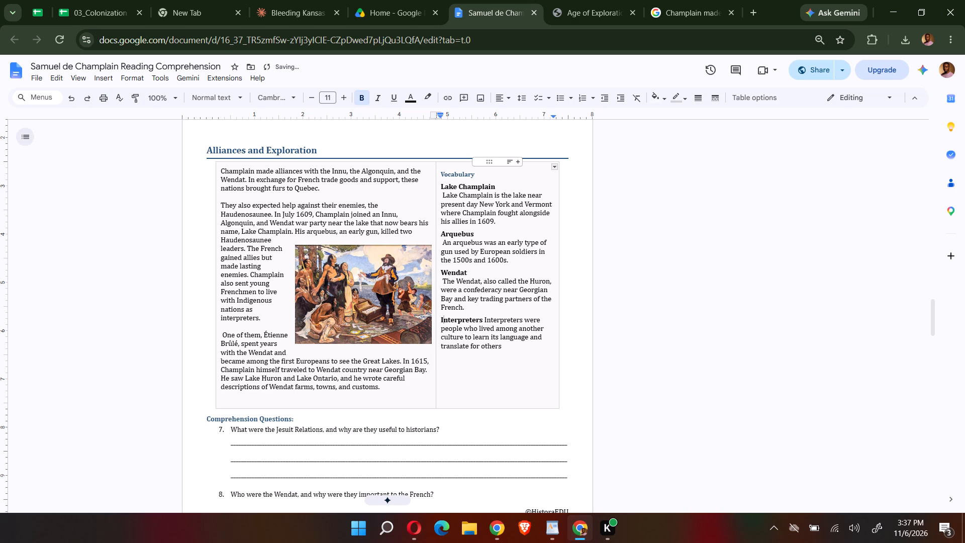
{"action": "key", "text": "Right"}
{"action": "key", "text": "Right"}
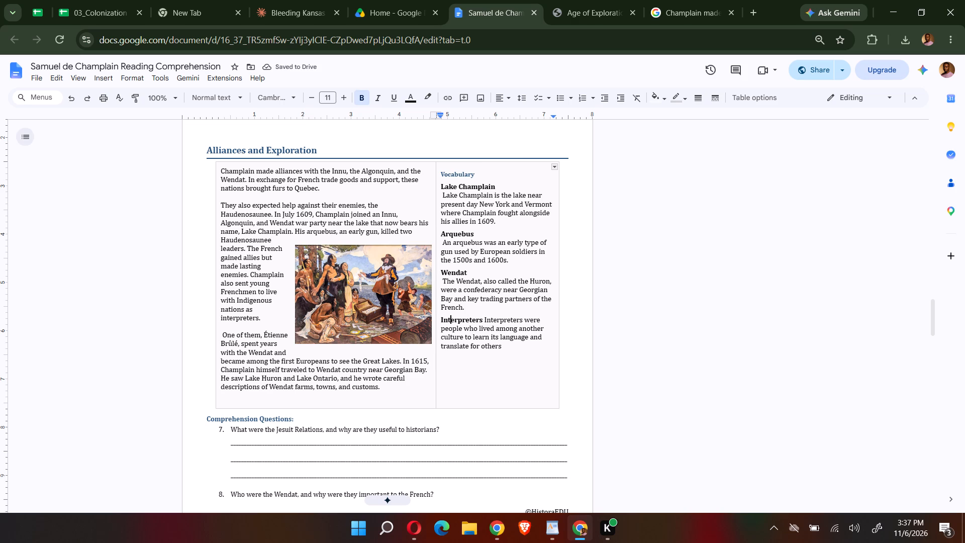
{"action": "key", "text": "Right"}
{"action": "key", "text": "Right"}
{"action": "key", "text": "Right"}
{"action": "key", "text": "Right"}
{"action": "key", "text": "Right"}
{"action": "key", "text": "Right"}
{"action": "key", "text": "Right"}
{"action": "key", "text": "Right"}
{"action": "key", "text": "Right"}
{"action": "key", "text": "shift+Return"}
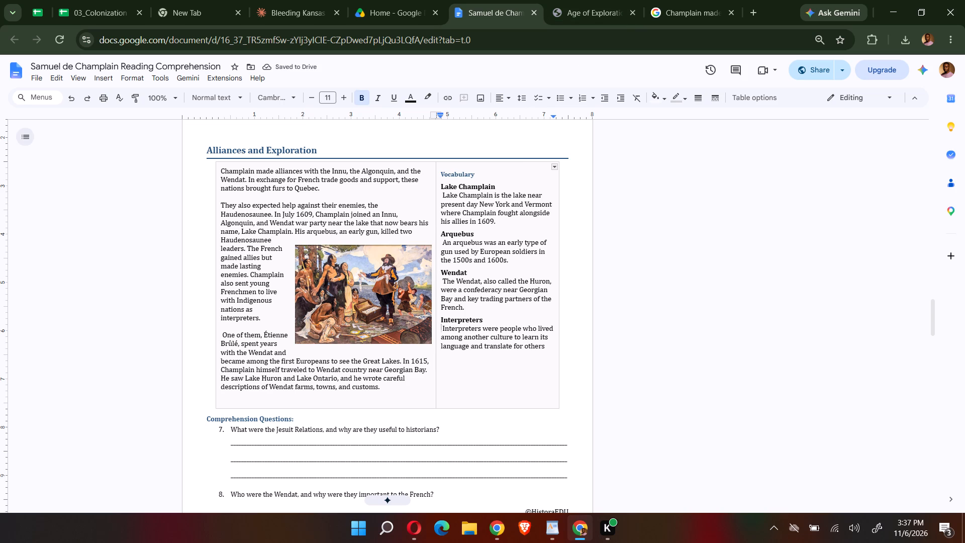
Replace question 7 with the PDF's "Why did Champlain ally with the Innu, Algonquin, and Wendat, and what did they expect from him?".
{"action": "left_click_drag", "start_coordinate": [445, 430], "coordinate": [292, 431]}
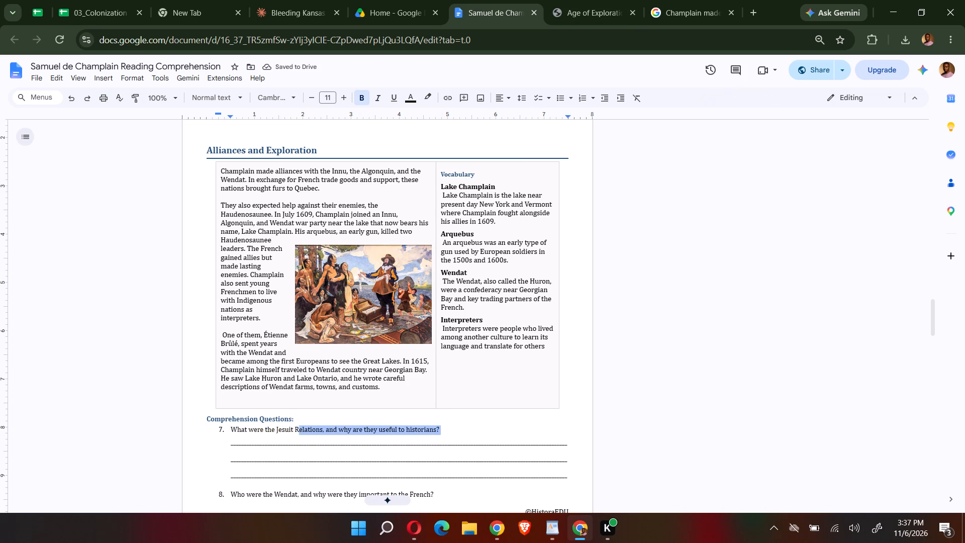
{"action": "left_click_drag", "start_coordinate": [292, 431], "coordinate": [227, 429]}
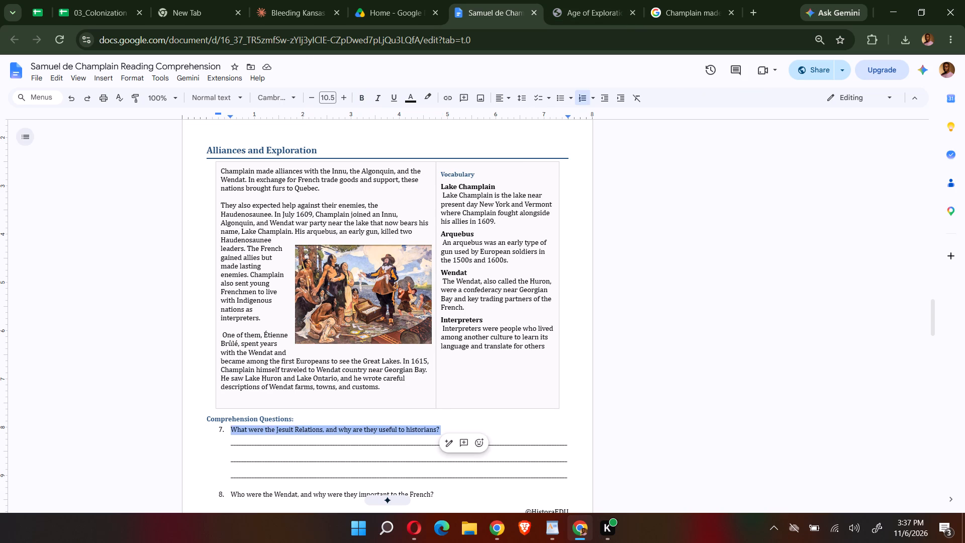
{"action": "key", "text": "BackSpace"}
{"action": "left_click", "coordinate": [597, 1]}
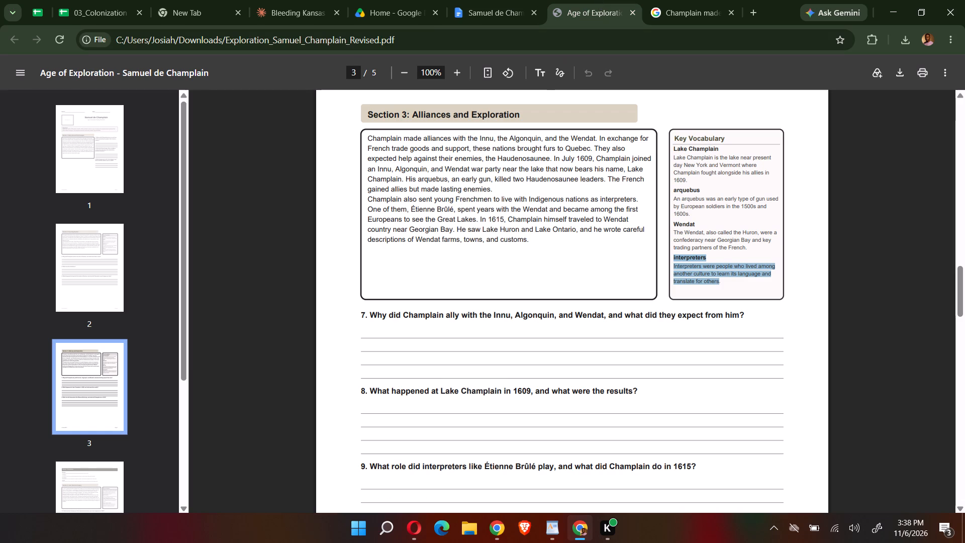
{"action": "left_click_drag", "start_coordinate": [747, 317], "coordinate": [705, 315]}
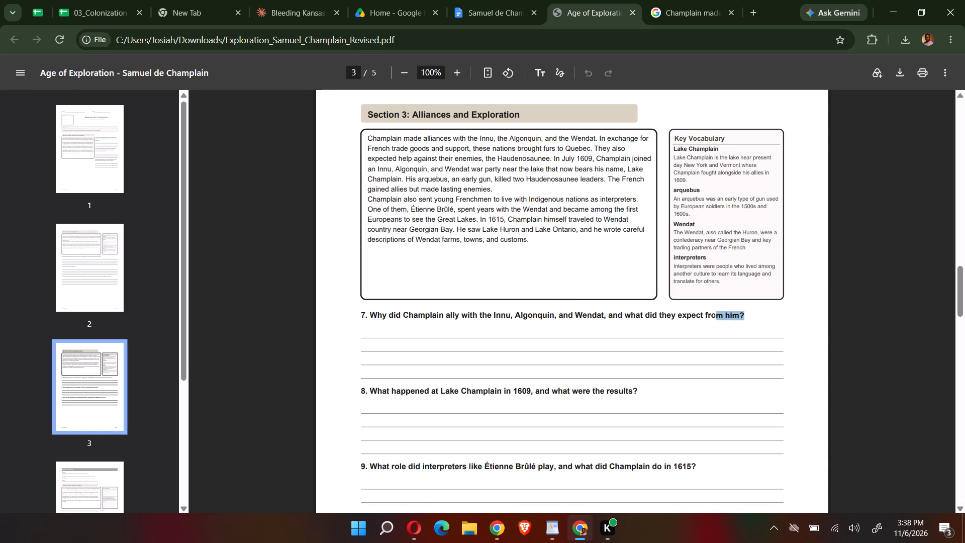
{"action": "left_click_drag", "start_coordinate": [705, 315], "coordinate": [376, 312]}
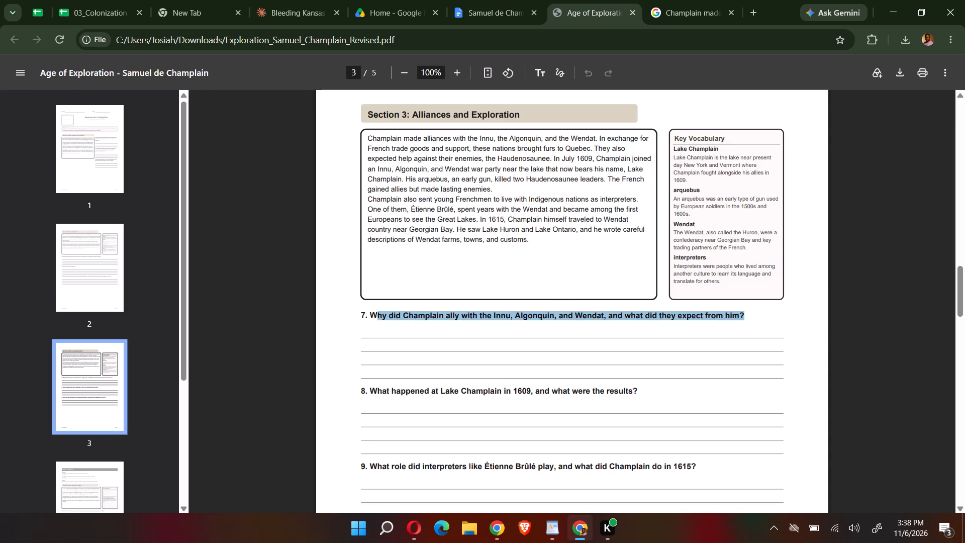
{"action": "left_click_drag", "start_coordinate": [376, 312], "coordinate": [367, 313]}
{"action": "key", "text": "Left"}
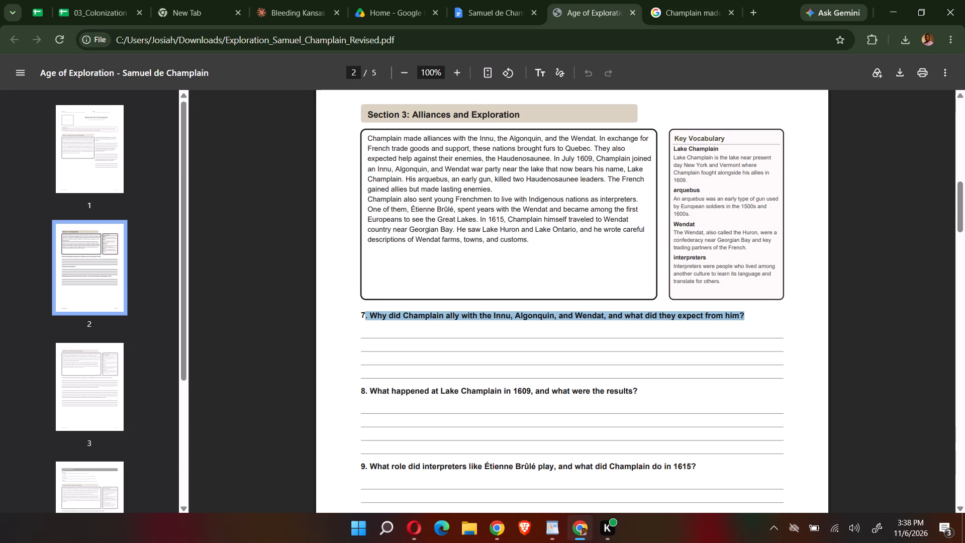
{"action": "scroll", "coordinate": [536, 340], "scroll_direction": "down", "scroll_amount": 11}
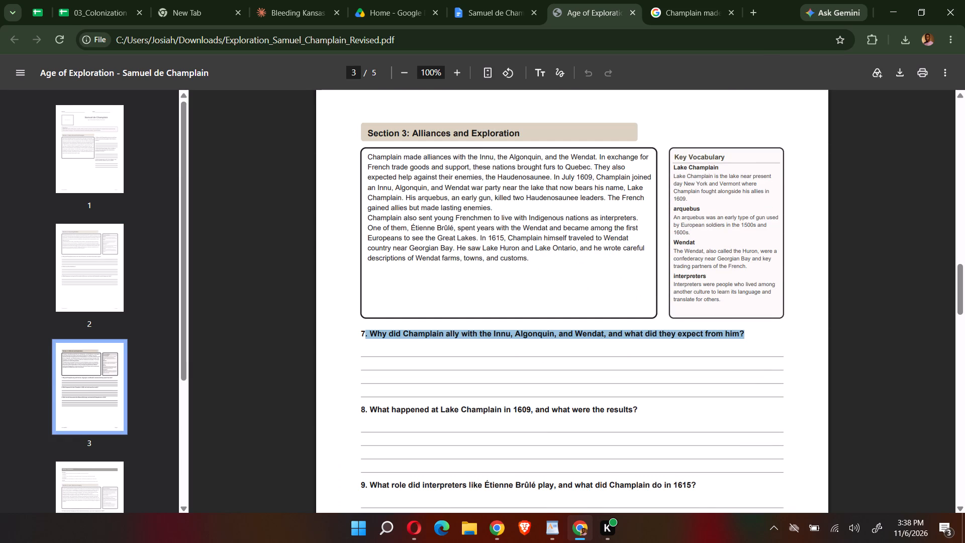
Copy the PDF's question "Why did Champlain ally with the Innu, Algonquin, and Wendat, and what did they expect from him?" into the worksheet's empty question 7.
{"action": "left_click", "coordinate": [747, 334]}
{"action": "left_click_drag", "start_coordinate": [747, 334], "coordinate": [670, 334]}
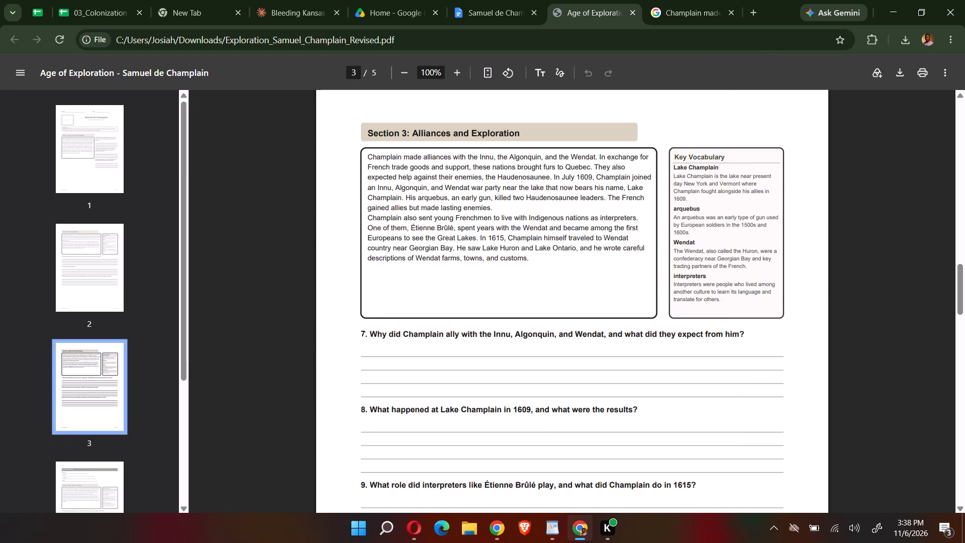
{"action": "left_click_drag", "start_coordinate": [743, 333], "coordinate": [419, 341]}
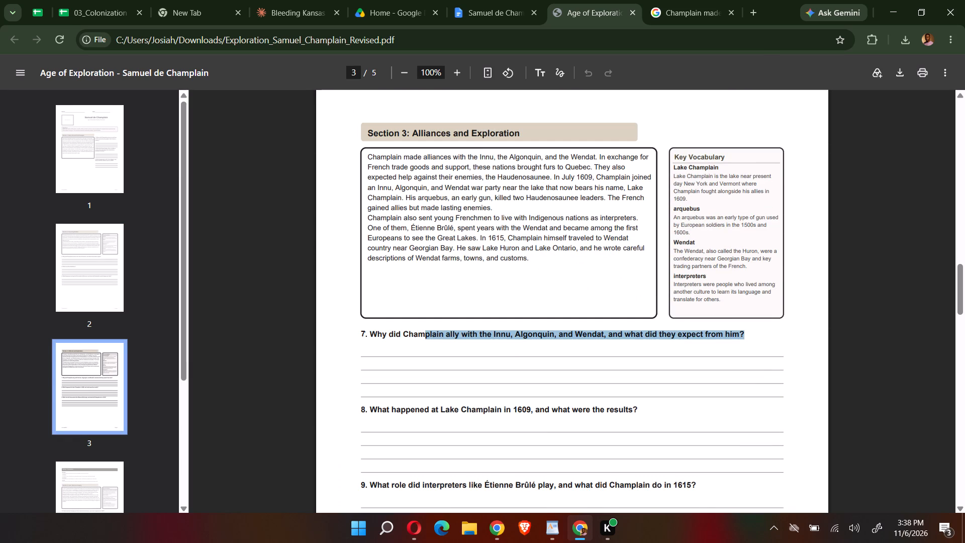
{"action": "left_click_drag", "start_coordinate": [419, 341], "coordinate": [374, 331]}
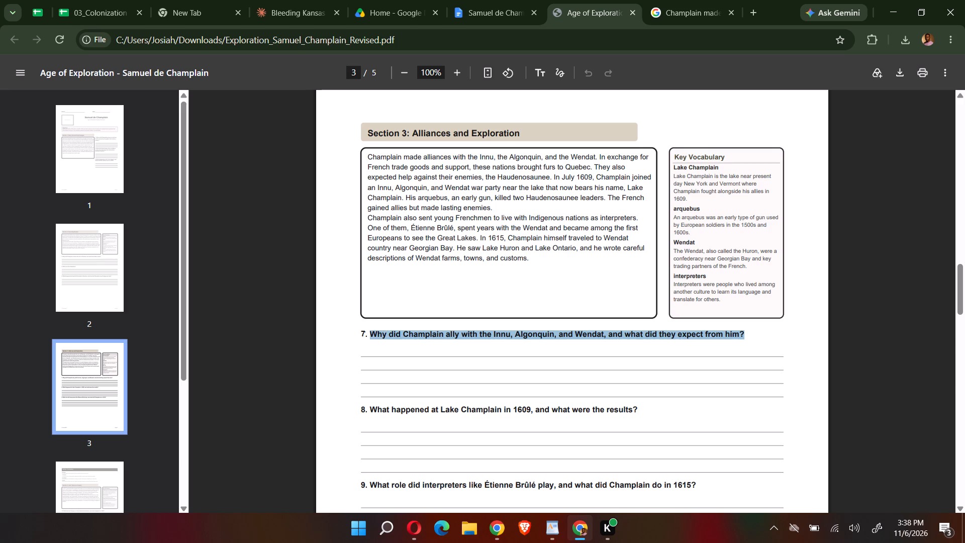
{"action": "left_click_drag", "start_coordinate": [374, 331], "coordinate": [371, 329]}
{"action": "key", "text": "ctrl+c"}
{"action": "left_click", "coordinate": [492, 12]}
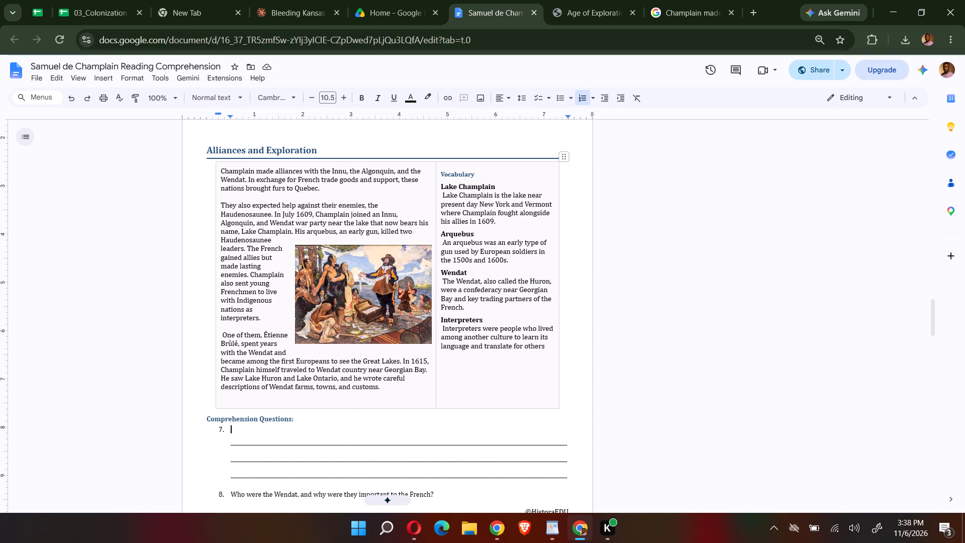
{"action": "key", "text": "ctrl+v"}
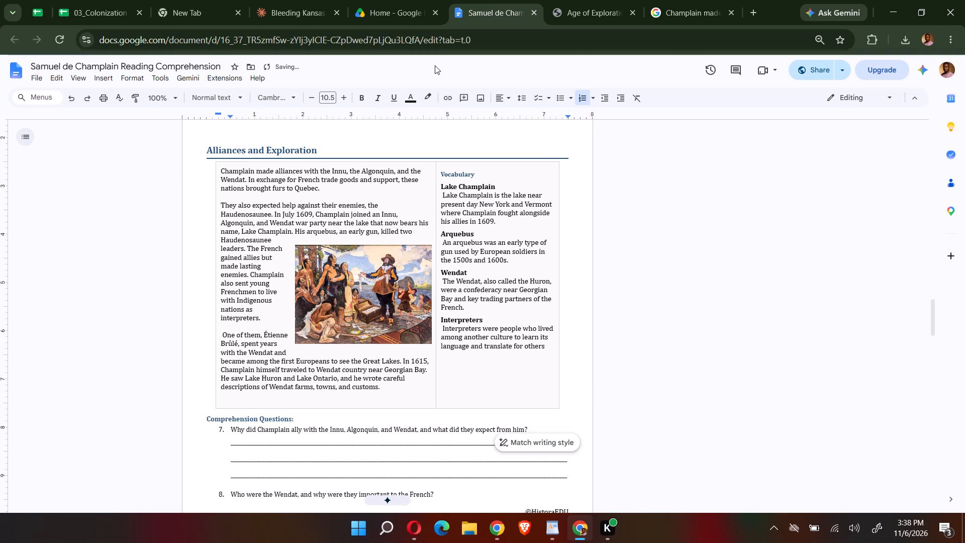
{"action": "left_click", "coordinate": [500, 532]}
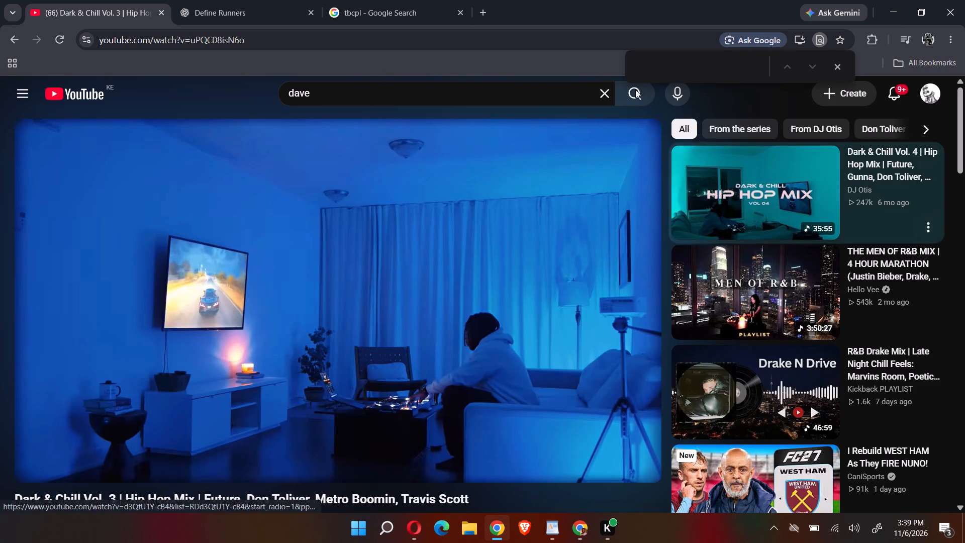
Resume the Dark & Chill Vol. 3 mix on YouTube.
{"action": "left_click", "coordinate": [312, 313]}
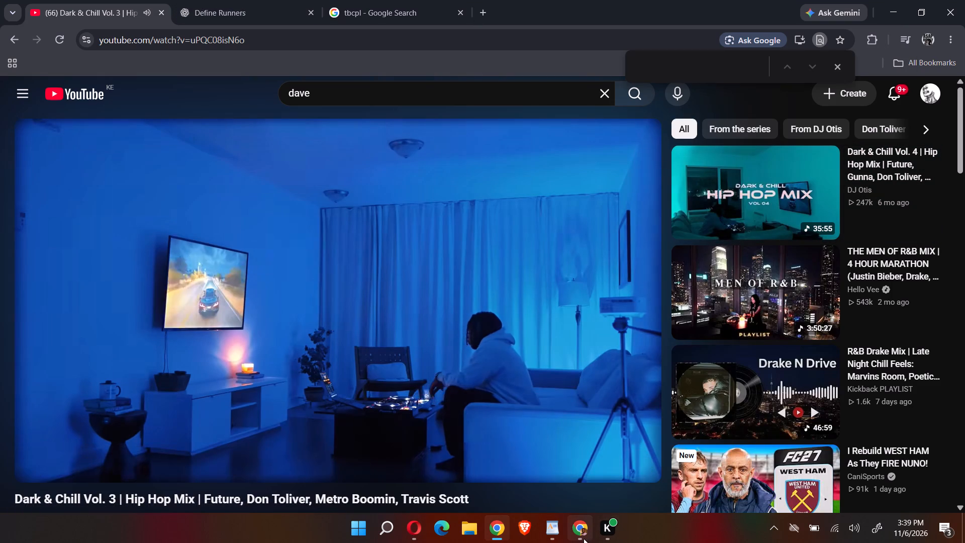
Back in the worksheet, replace question 8 with the PDF's "What happened at Lake Champlain in 1609, and what were the results?".
{"action": "left_click", "coordinate": [584, 538]}
{"action": "scroll", "coordinate": [511, 296], "scroll_direction": "down", "scroll_amount": 2}
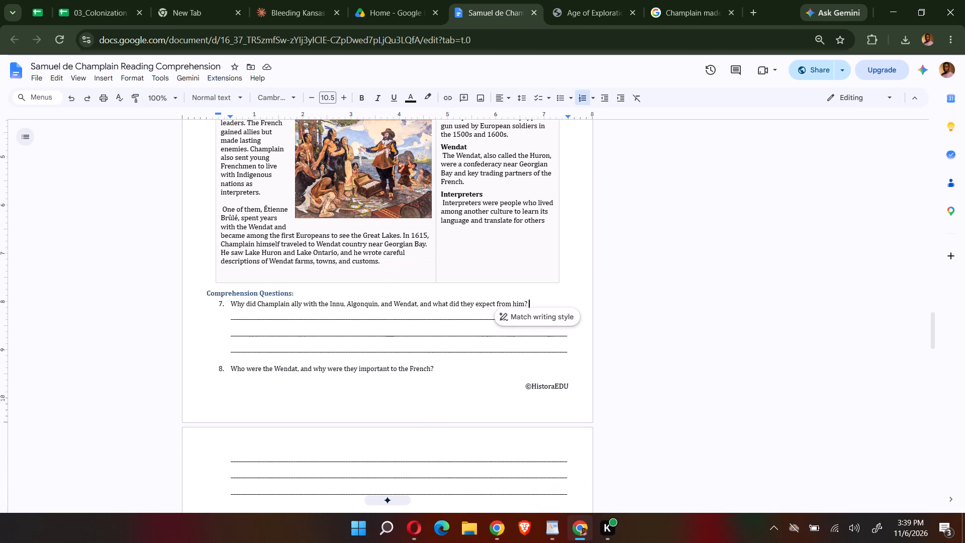
{"action": "left_click_drag", "start_coordinate": [447, 372], "coordinate": [241, 369]}
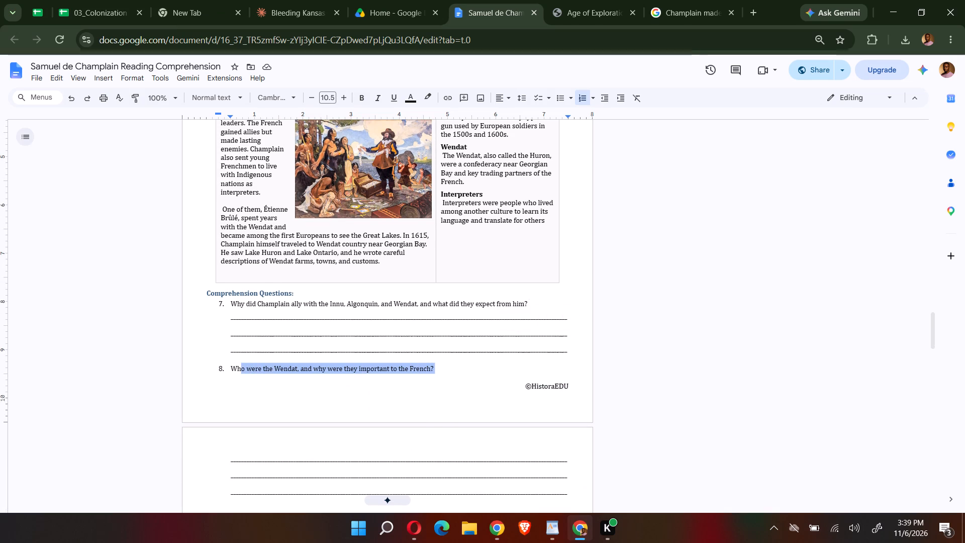
{"action": "left_click_drag", "start_coordinate": [241, 369], "coordinate": [232, 369]}
{"action": "key", "text": "BackSpace"}
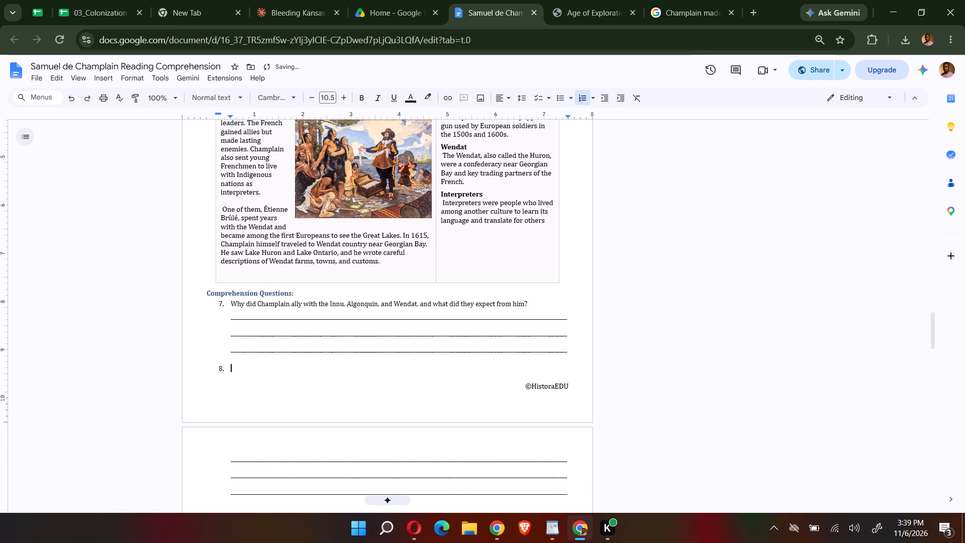
{"action": "left_click", "coordinate": [562, 0]}
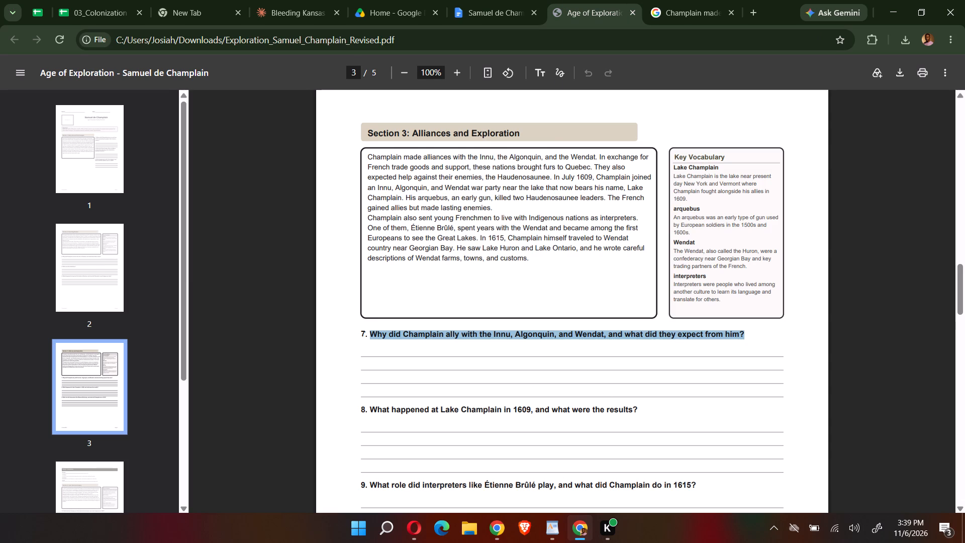
Copy the PDF's "What happened at Lake Champlain in 1609, and what were the results?" into the empty question 8.
{"action": "left_click_drag", "start_coordinate": [638, 408], "coordinate": [427, 414]}
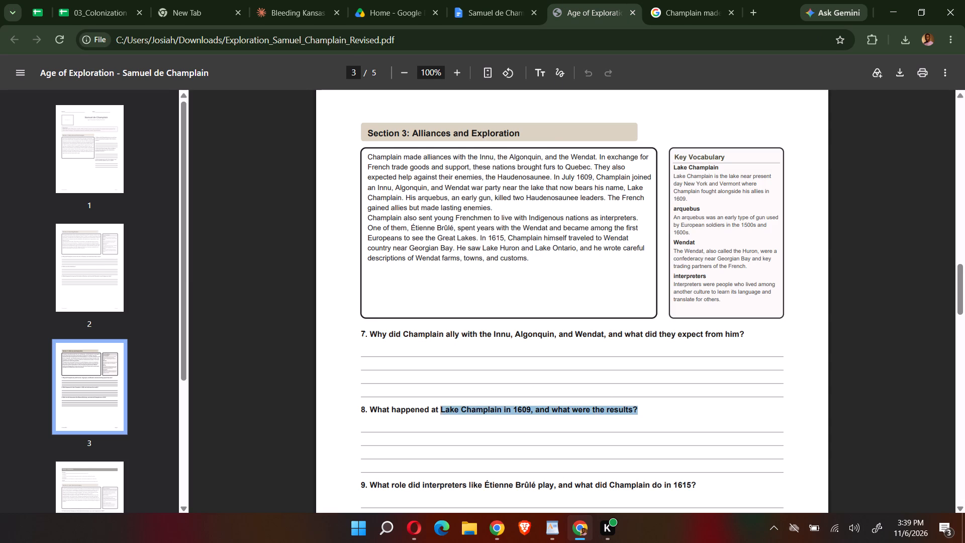
{"action": "left_click_drag", "start_coordinate": [427, 414], "coordinate": [371, 410]}
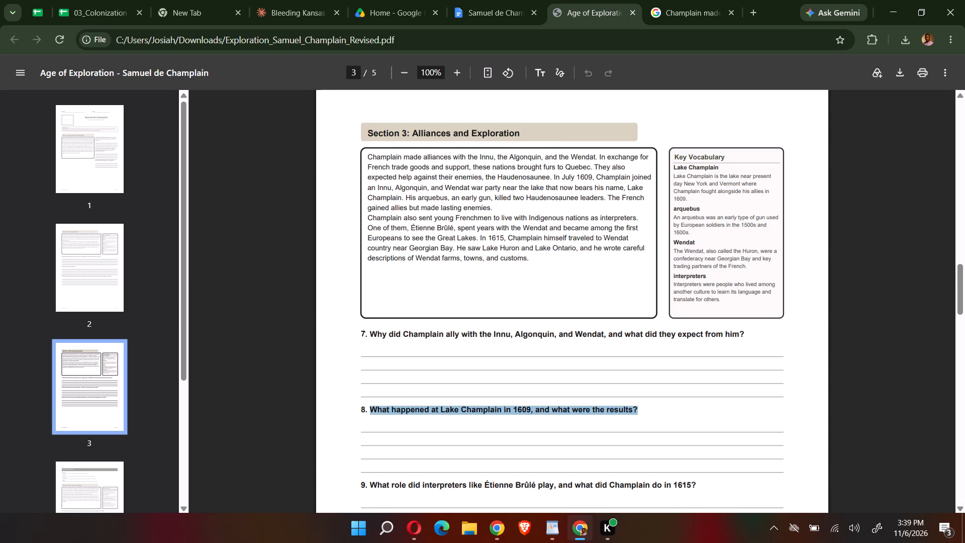
{"action": "key", "text": "ctrl+c"}
{"action": "left_click", "coordinate": [482, 11]}
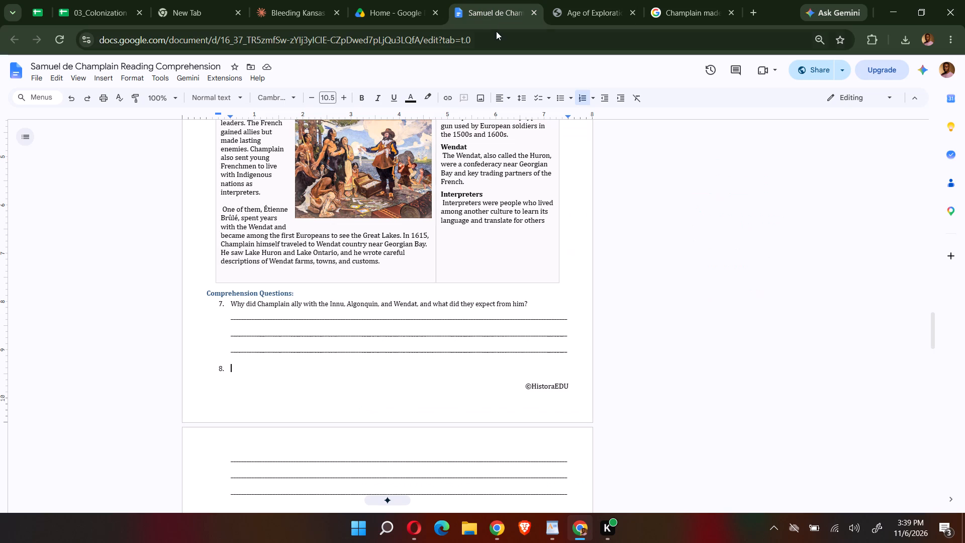
{"action": "key", "text": "ctrl+v"}
Replace question 9 with the PDF's "What role did interpreters like Étienne Brûlé play, and what did Champlain do in 1615?".
{"action": "scroll", "coordinate": [509, 107], "scroll_direction": "down", "scroll_amount": 4}
{"action": "scroll", "coordinate": [490, 261], "scroll_direction": "down", "scroll_amount": 3}
{"action": "left_click_drag", "start_coordinate": [473, 310], "coordinate": [280, 305]}
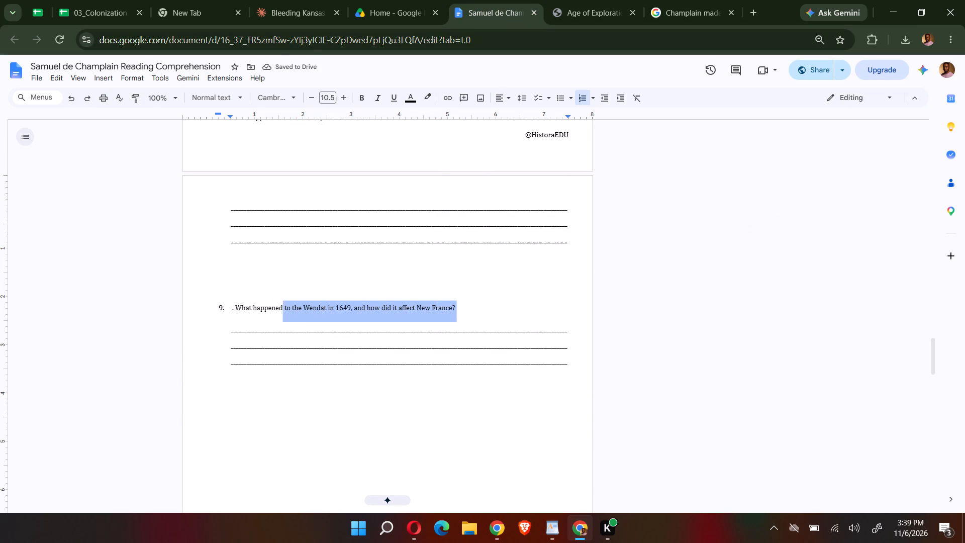
{"action": "left_click_drag", "start_coordinate": [280, 305], "coordinate": [233, 305]}
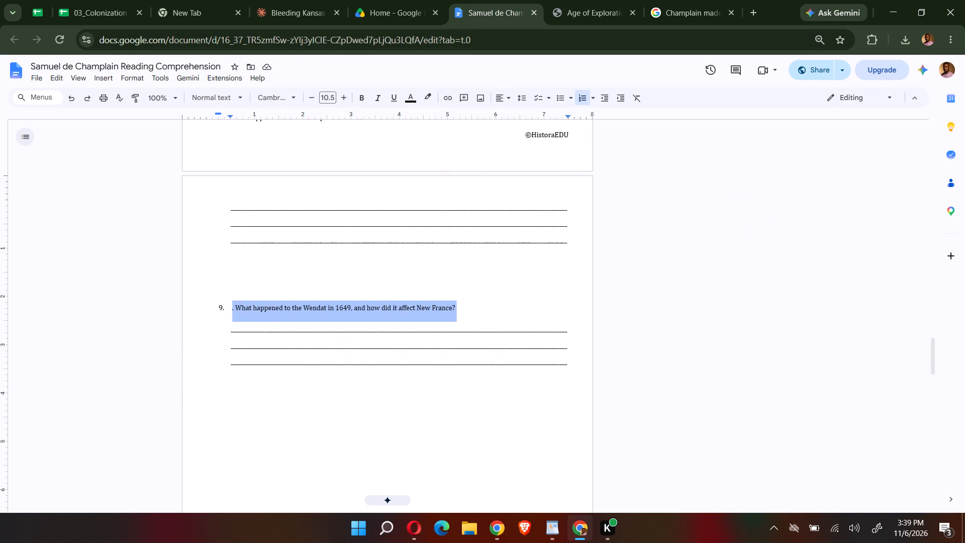
{"action": "left_click_drag", "start_coordinate": [233, 305], "coordinate": [230, 305]}
{"action": "key", "text": "BackSpace"}
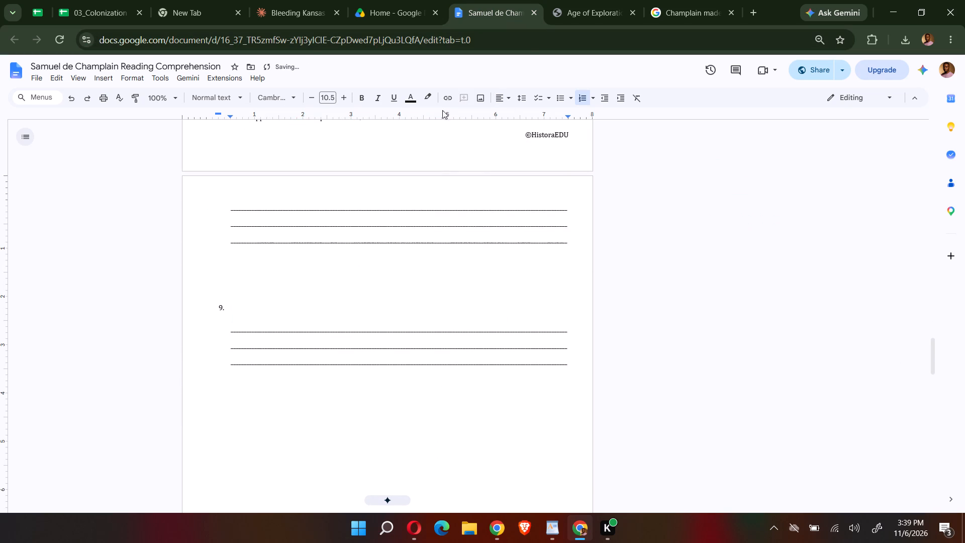
{"action": "left_click", "coordinate": [610, 0]}
{"action": "scroll", "coordinate": [476, 167], "scroll_direction": "down", "scroll_amount": 2}
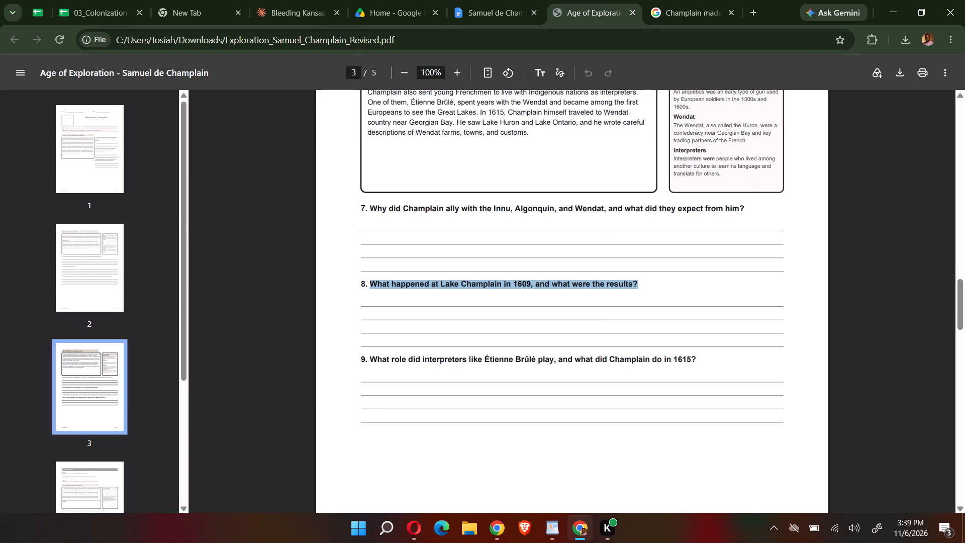
{"action": "left_click_drag", "start_coordinate": [702, 361], "coordinate": [408, 357]}
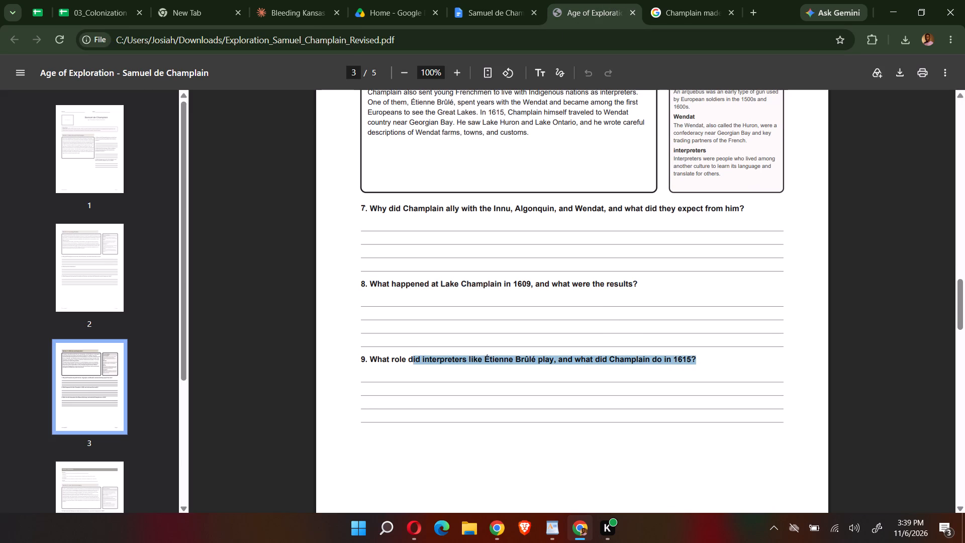
{"action": "left_click_drag", "start_coordinate": [408, 357], "coordinate": [371, 354]}
{"action": "key", "text": "ctrl+c"}
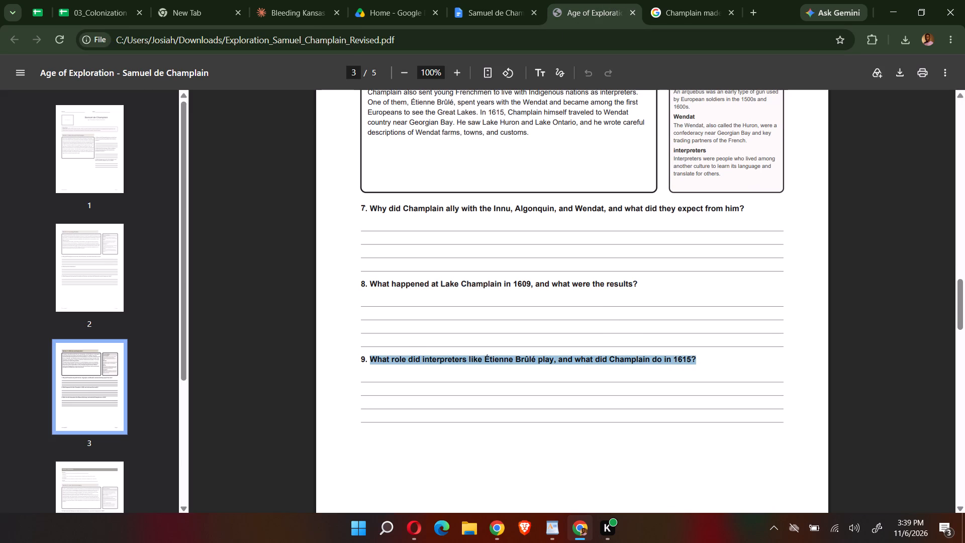
{"action": "left_click", "coordinate": [471, 6]}
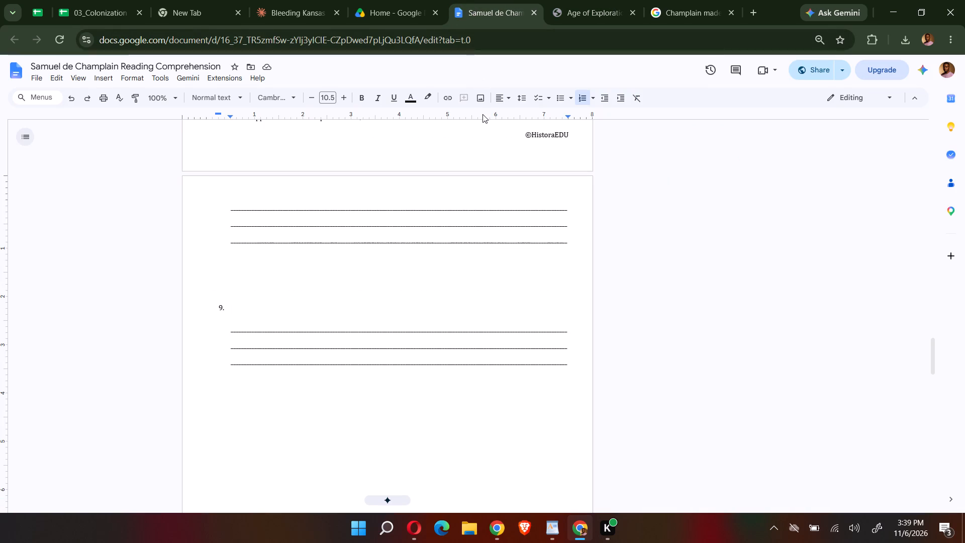
{"action": "key", "text": "ctrl+v"}
Replace the heading The British Conquest with the PDF's Section 4 title, "Later Years and Legacy".
{"action": "scroll", "coordinate": [482, 124], "scroll_direction": "down", "scroll_amount": 4}
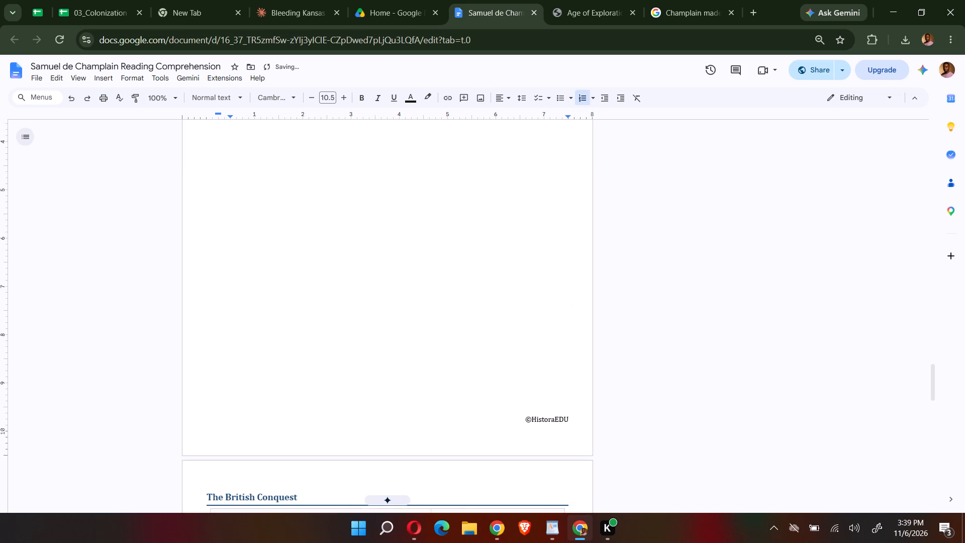
{"action": "scroll", "coordinate": [494, 192], "scroll_direction": "down", "scroll_amount": 2}
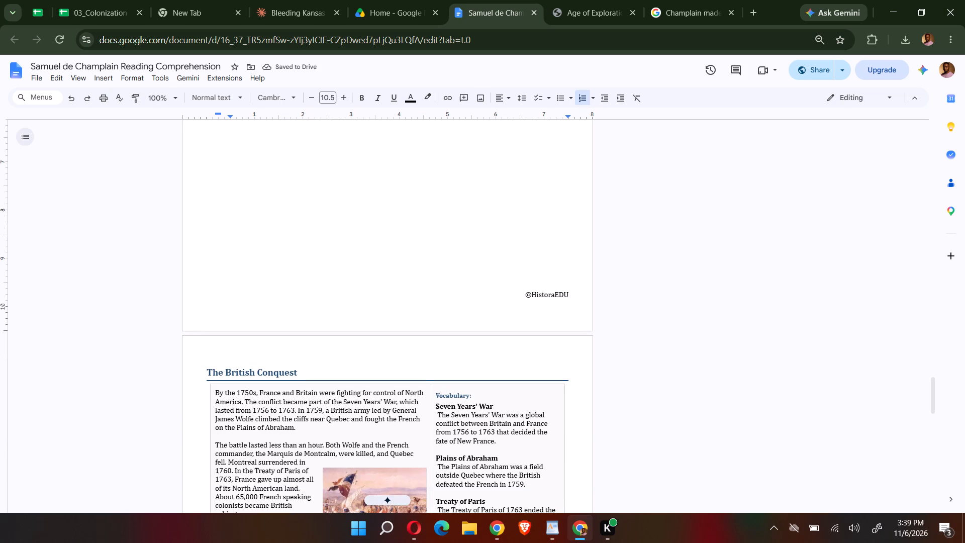
{"action": "left_click_drag", "start_coordinate": [302, 370], "coordinate": [205, 365]}
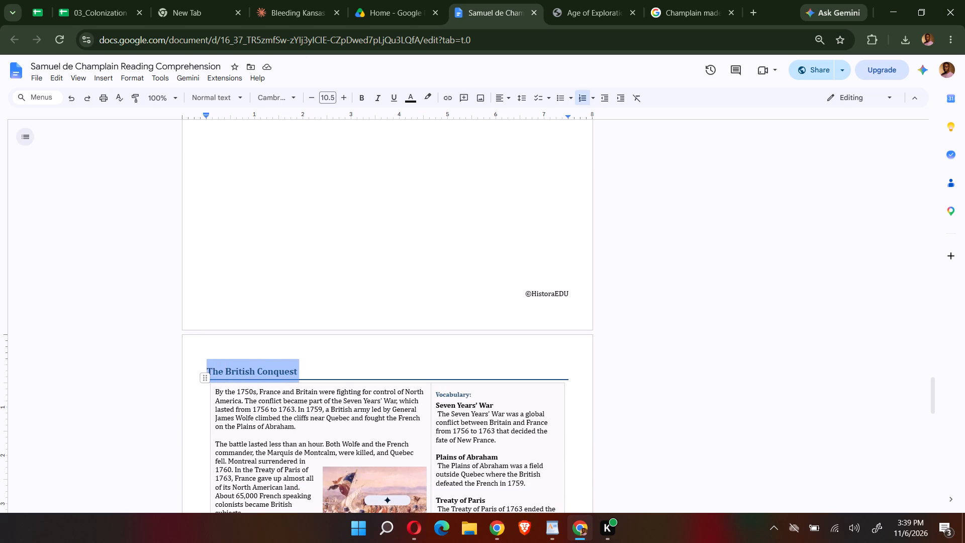
{"action": "left_click_drag", "start_coordinate": [205, 365], "coordinate": [204, 364]}
{"action": "key", "text": "BackSpace"}
{"action": "left_click", "coordinate": [580, 3]}
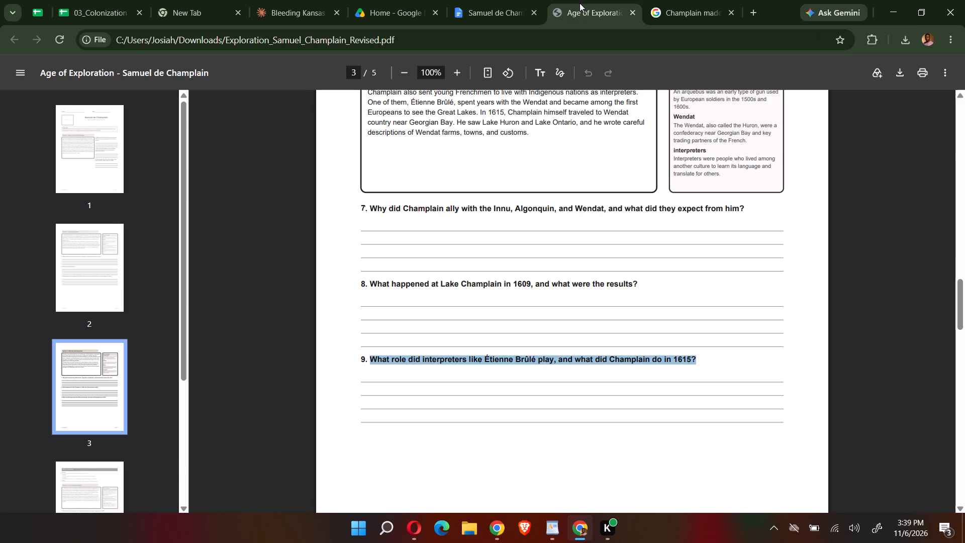
{"action": "scroll", "coordinate": [545, 338], "scroll_direction": "down", "scroll_amount": 9}
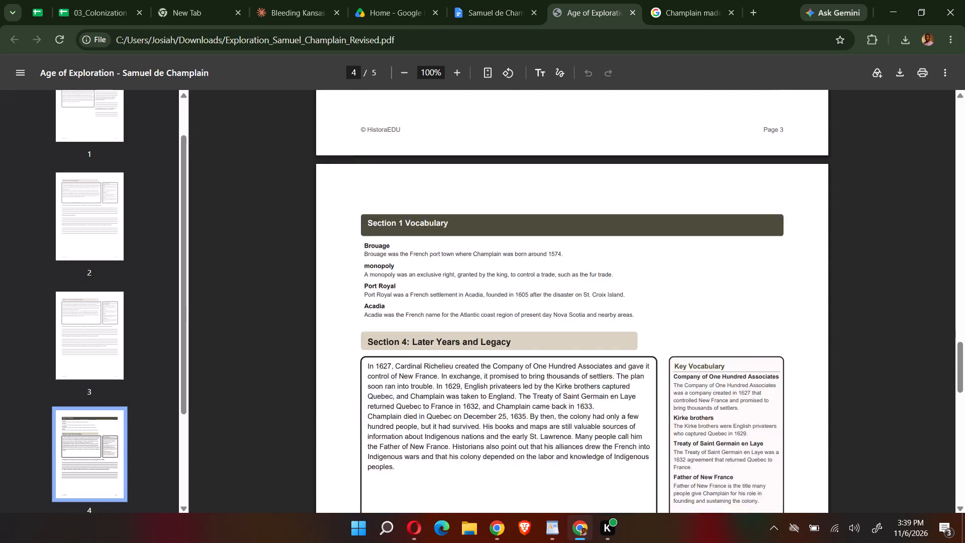
{"action": "left_click_drag", "start_coordinate": [512, 232], "coordinate": [462, 232]}
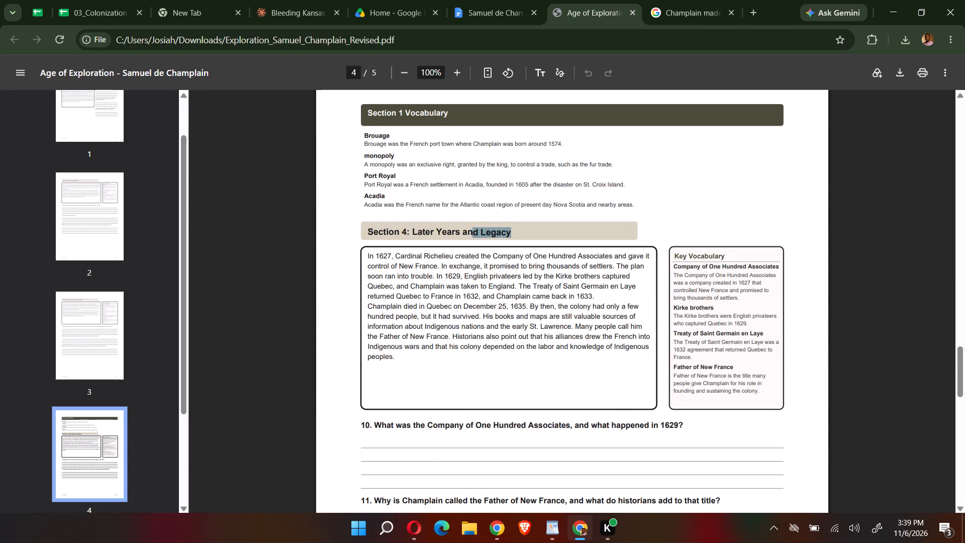
{"action": "left_click_drag", "start_coordinate": [462, 232], "coordinate": [409, 232]}
{"action": "left_click_drag", "start_coordinate": [409, 232], "coordinate": [412, 232]}
{"action": "key", "text": "ctrl+c"}
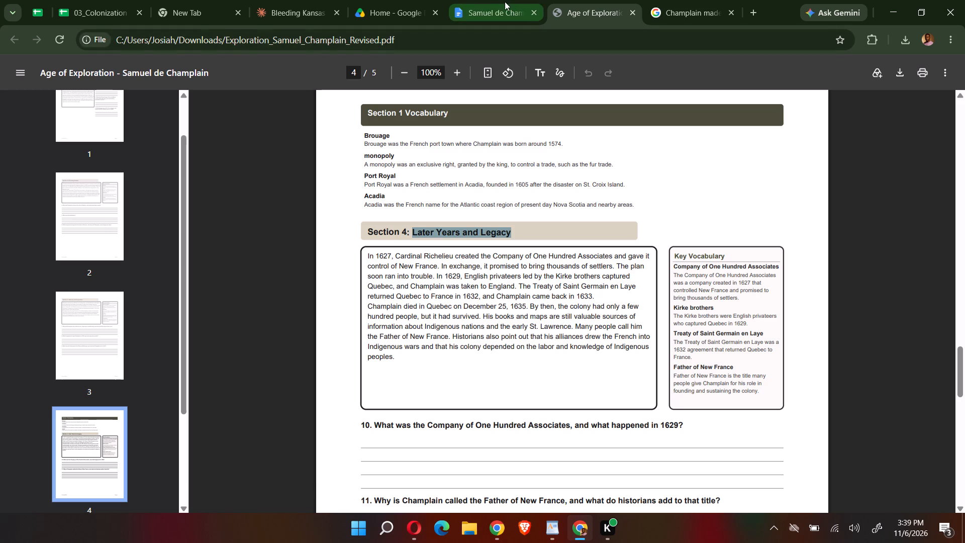
{"action": "left_click", "coordinate": [494, 4]}
{"action": "key", "text": "ctrl+v"}
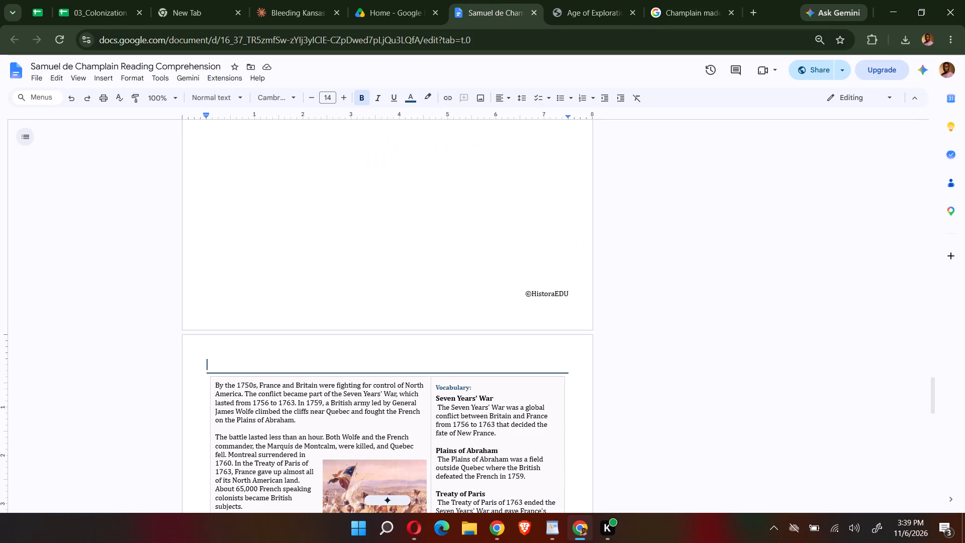
Replace the old passage and its image under Later Years and Legacy with the PDF's Section 4 text beginning "In 1627, Cardinal Richelieu".
{"action": "scroll", "coordinate": [489, 255], "scroll_direction": "down", "scroll_amount": 4}
{"action": "left_click_drag", "start_coordinate": [403, 329], "coordinate": [390, 326]}
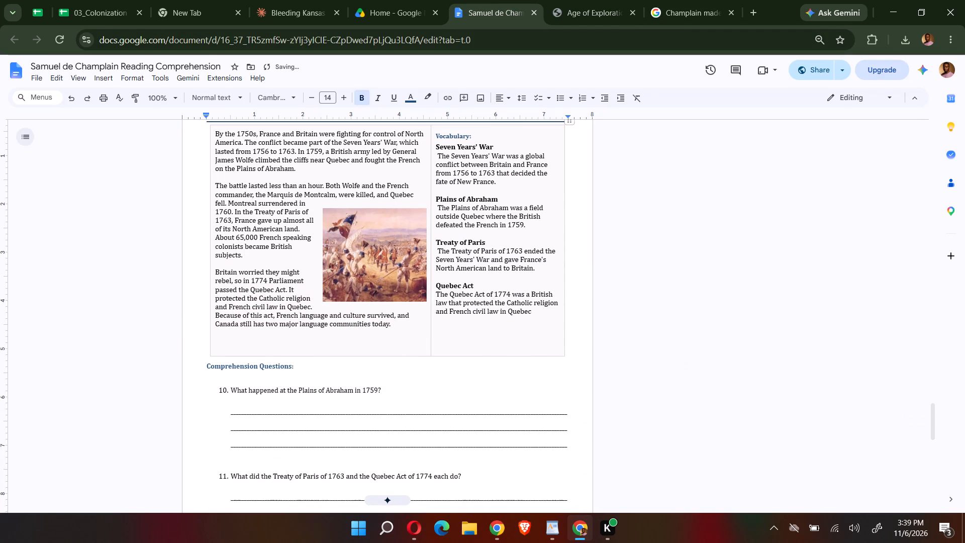
{"action": "left_click_drag", "start_coordinate": [390, 326], "coordinate": [244, 167]}
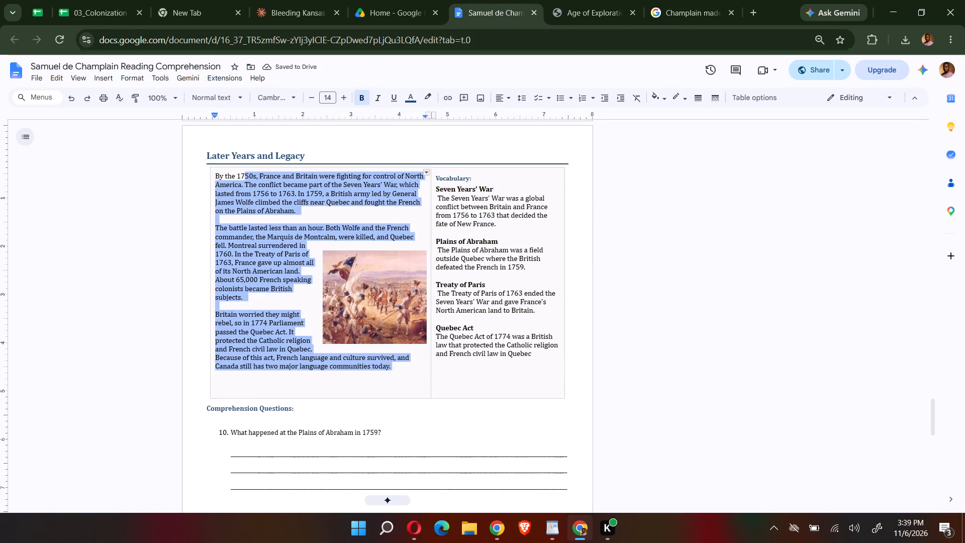
{"action": "left_click_drag", "start_coordinate": [244, 167], "coordinate": [207, 175]}
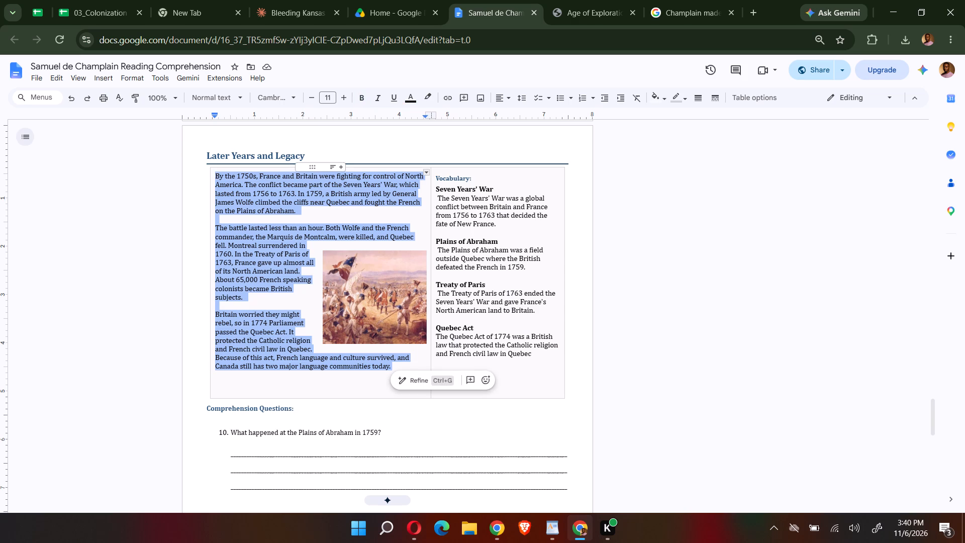
{"action": "key", "text": "BackSpace"}
{"action": "left_click", "coordinate": [566, 0]}
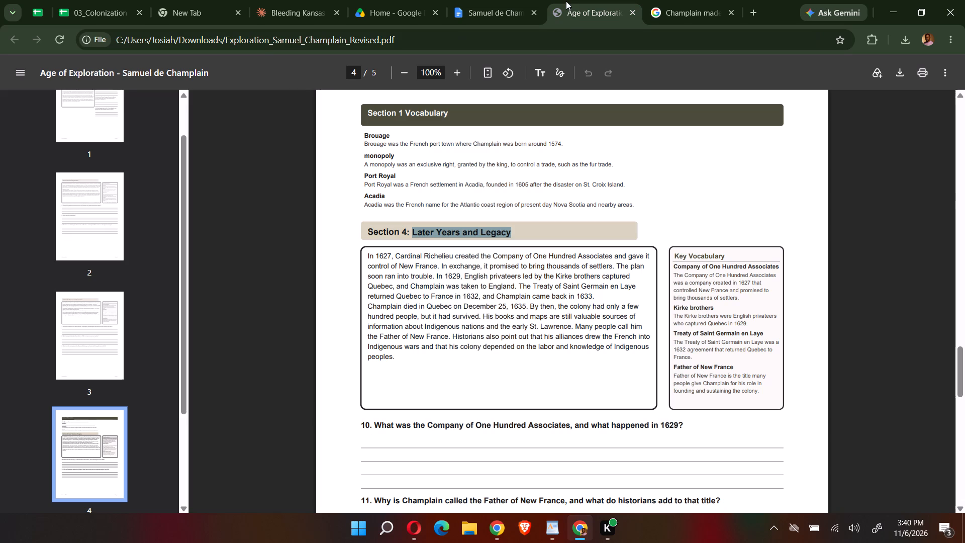
{"action": "left_click_drag", "start_coordinate": [407, 359], "coordinate": [387, 347]}
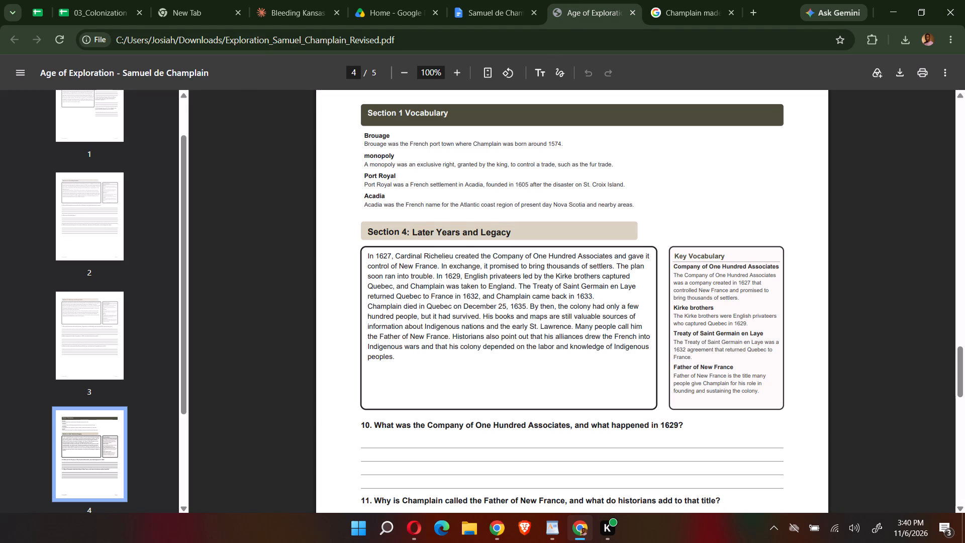
{"action": "left_click_drag", "start_coordinate": [399, 357], "coordinate": [369, 256]}
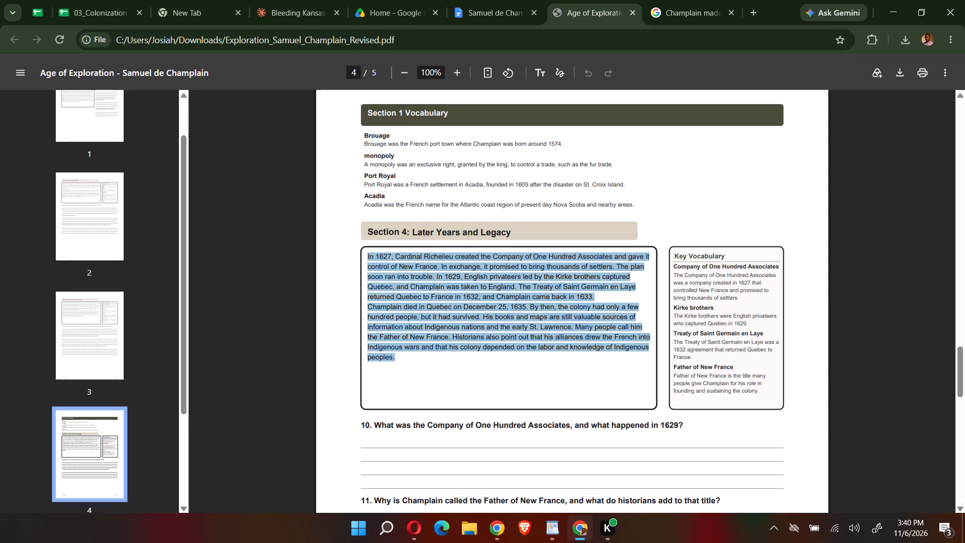
{"action": "key", "text": "ctrl+c"}
{"action": "left_click", "coordinate": [499, 0]}
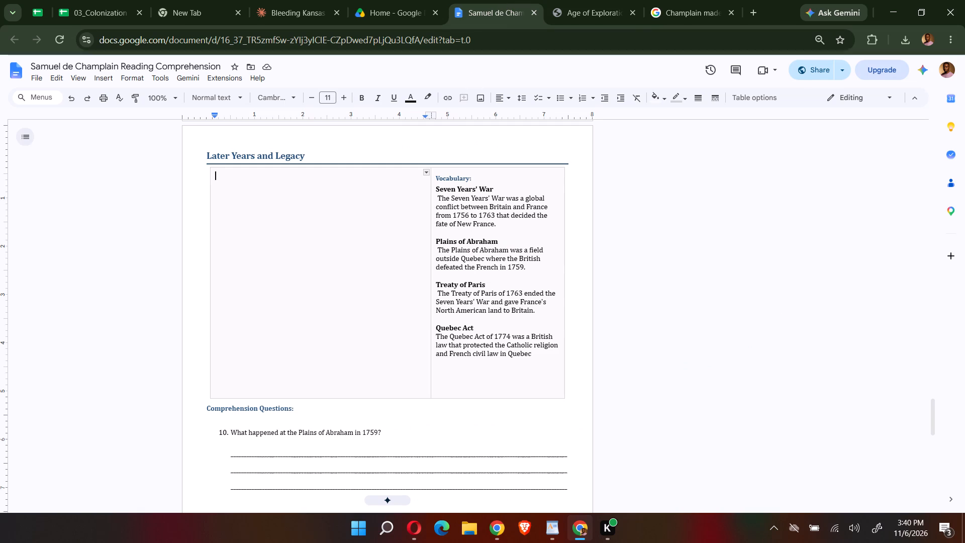
{"action": "key", "text": "ctrl+v"}
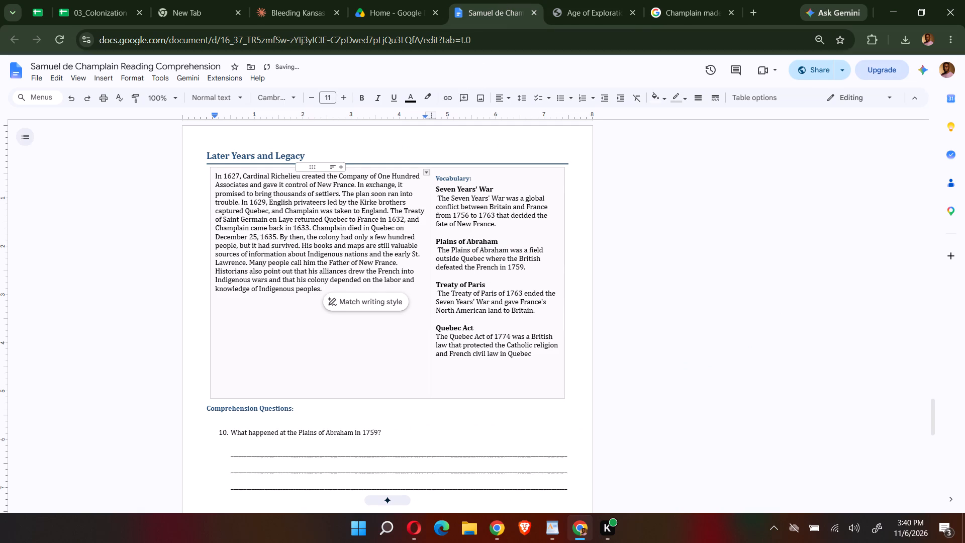
Split the passage into three spaced paragraphs, breaking before "The plan soon ran into trouble" and "His books and maps".
{"action": "left_click_drag", "start_coordinate": [340, 192], "coordinate": [348, 193]}
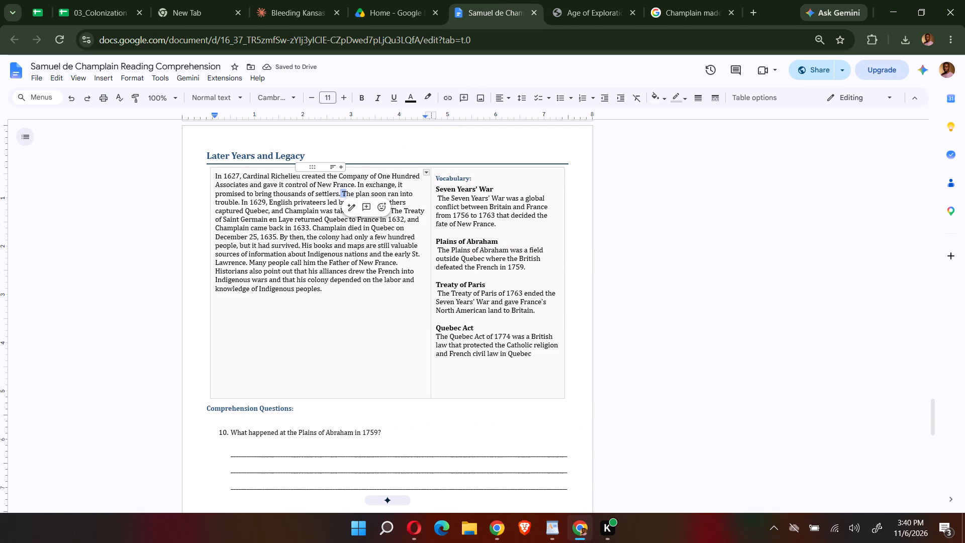
{"action": "left_click", "coordinate": [340, 194]}
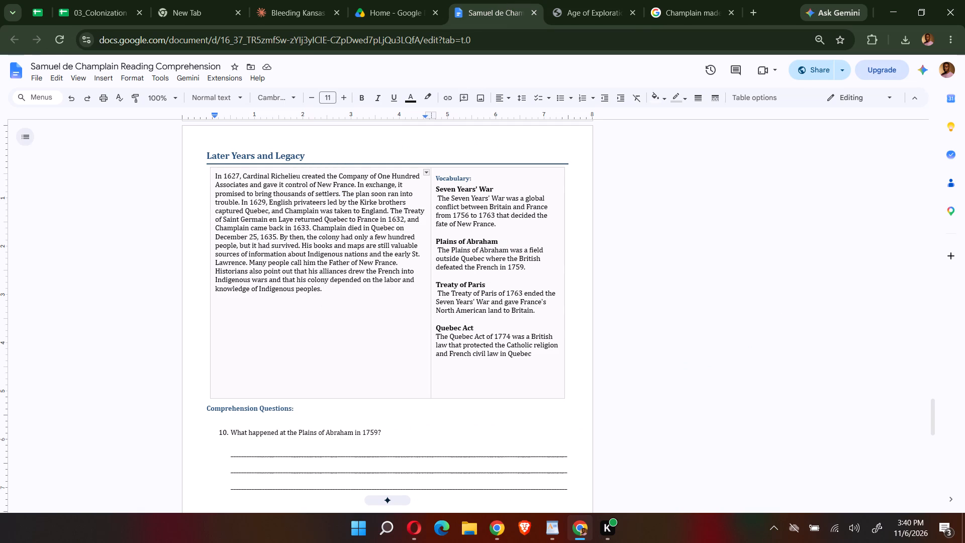
{"action": "key", "text": "Return"}
{"action": "key", "text": "Return"}
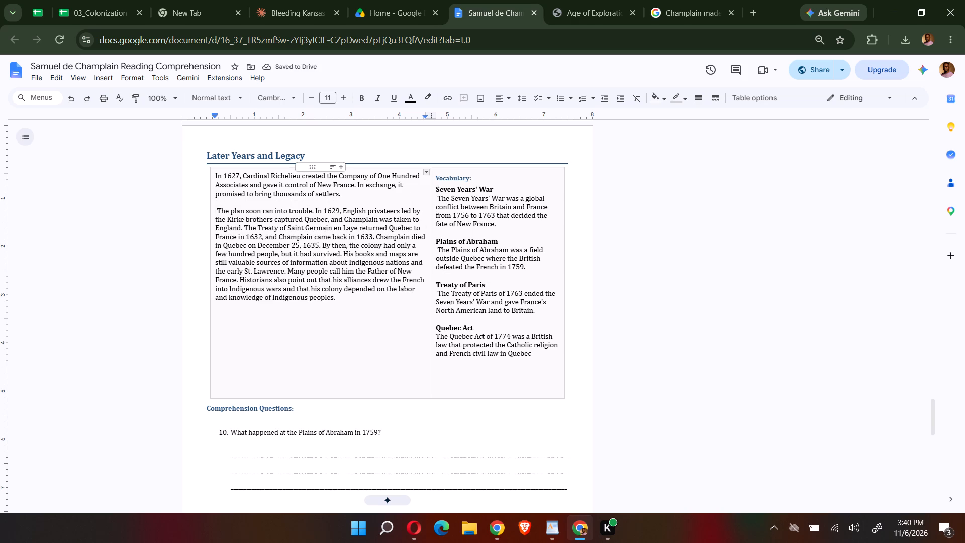
{"action": "left_click", "coordinate": [342, 255]}
{"action": "key", "text": "Return"}
{"action": "key", "text": "Return"}
Search Google Images with the copied Section 4 passage and copy Quillette's "The (First) Conquest of Quebec" picture.
{"action": "left_click", "coordinate": [695, 4]}
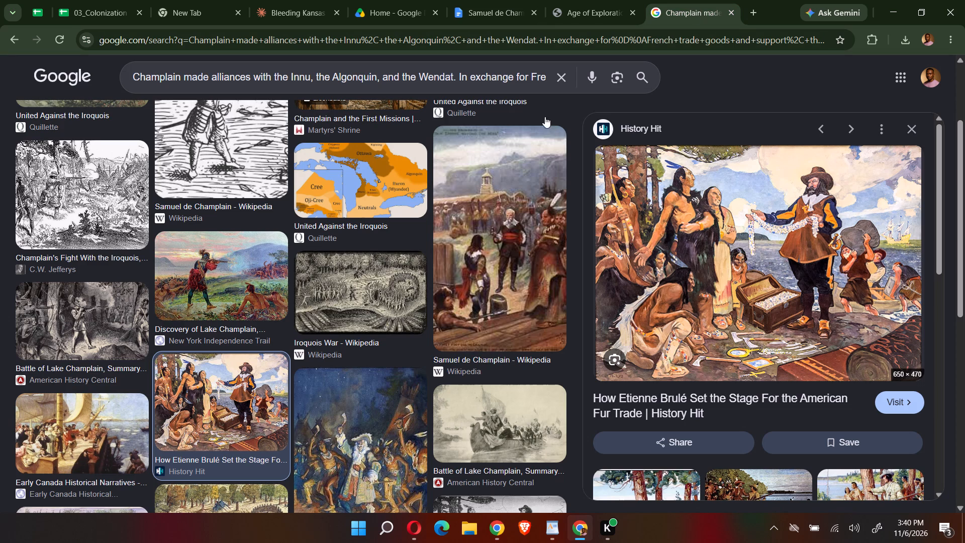
{"action": "left_click", "coordinate": [561, 78]}
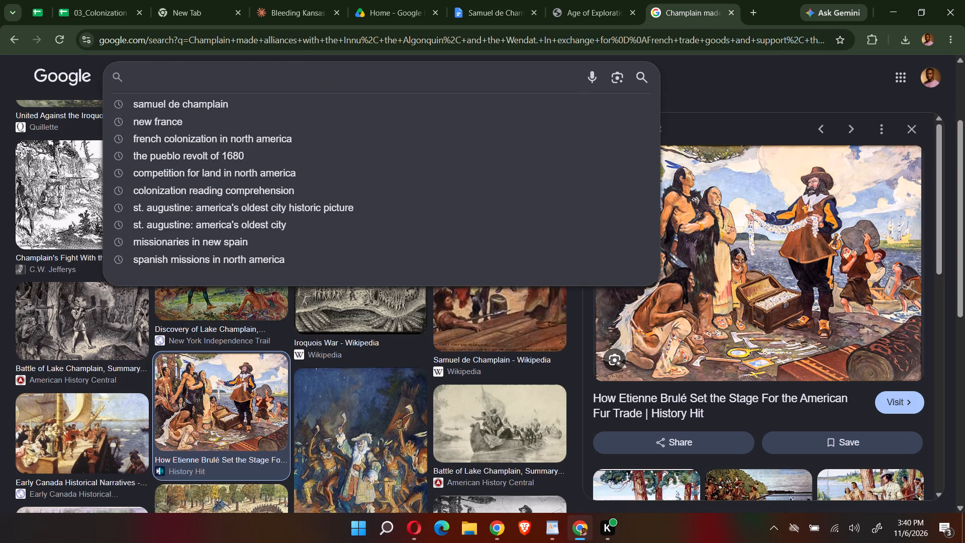
{"action": "key", "text": "ctrl+c"}
{"action": "key", "text": "ctrl+v"}
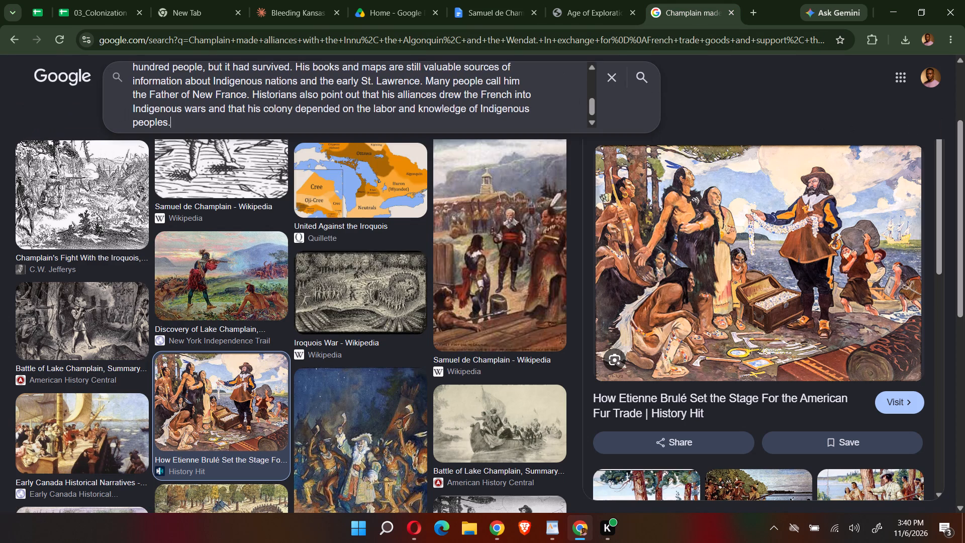
{"action": "key", "text": "Return"}
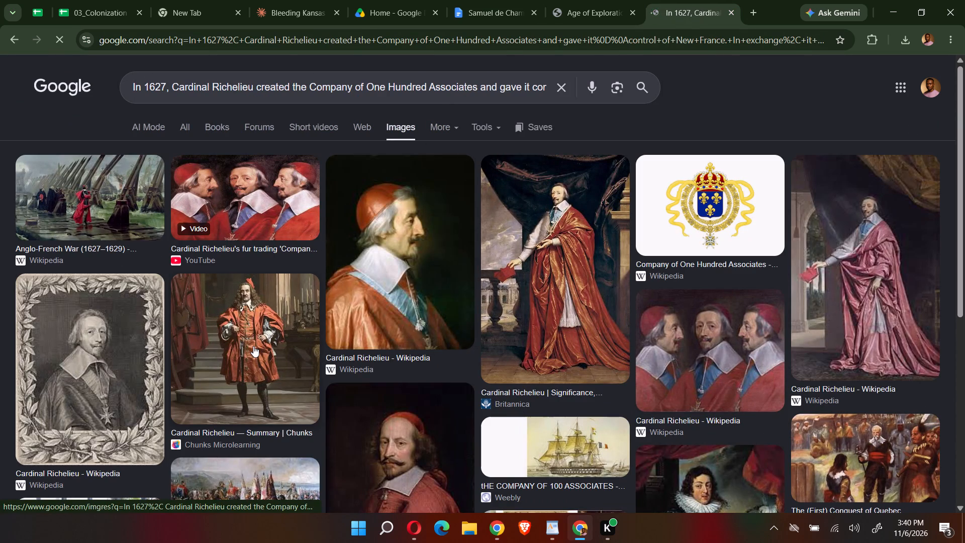
{"action": "scroll", "coordinate": [272, 342], "scroll_direction": "down", "scroll_amount": 3}
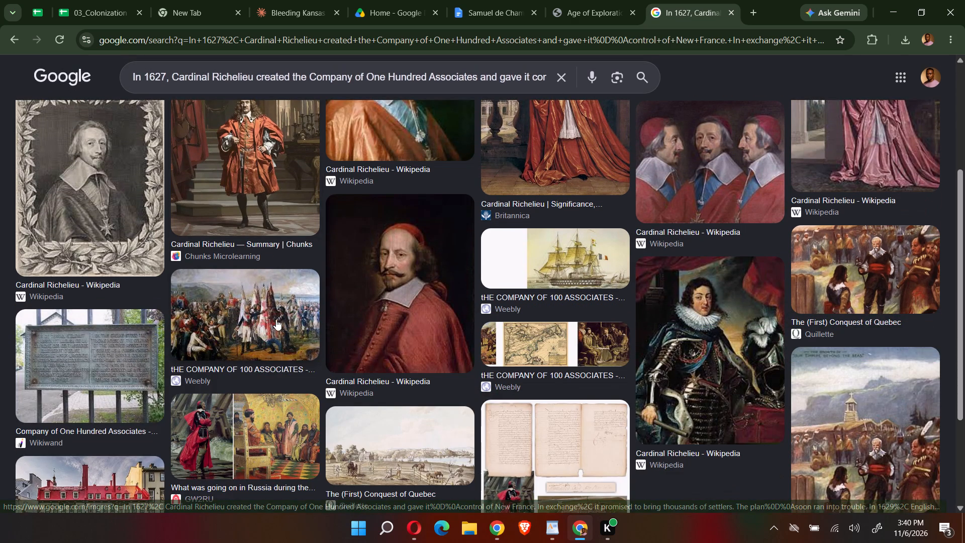
{"action": "left_click", "coordinate": [843, 256]}
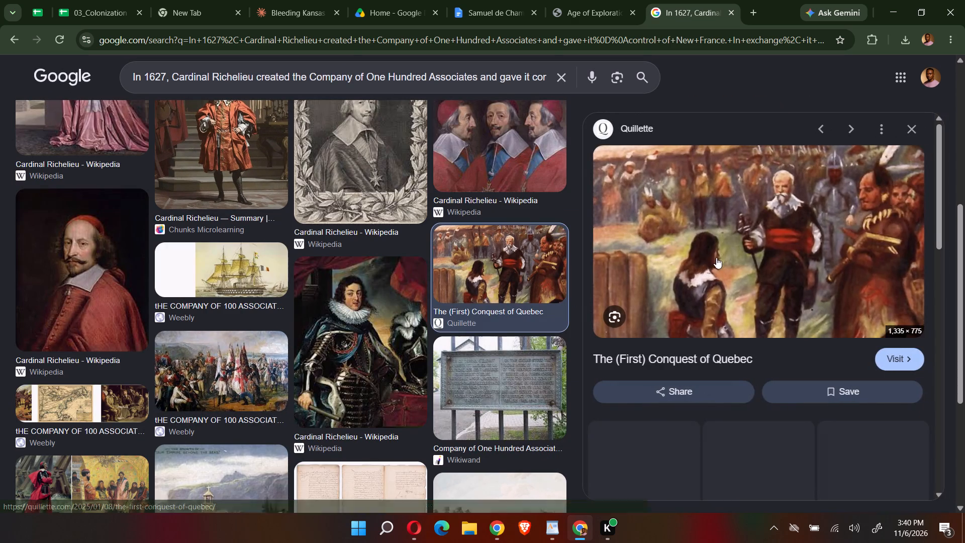
{"action": "right_click", "coordinate": [715, 256]}
{"action": "left_click", "coordinate": [770, 431]}
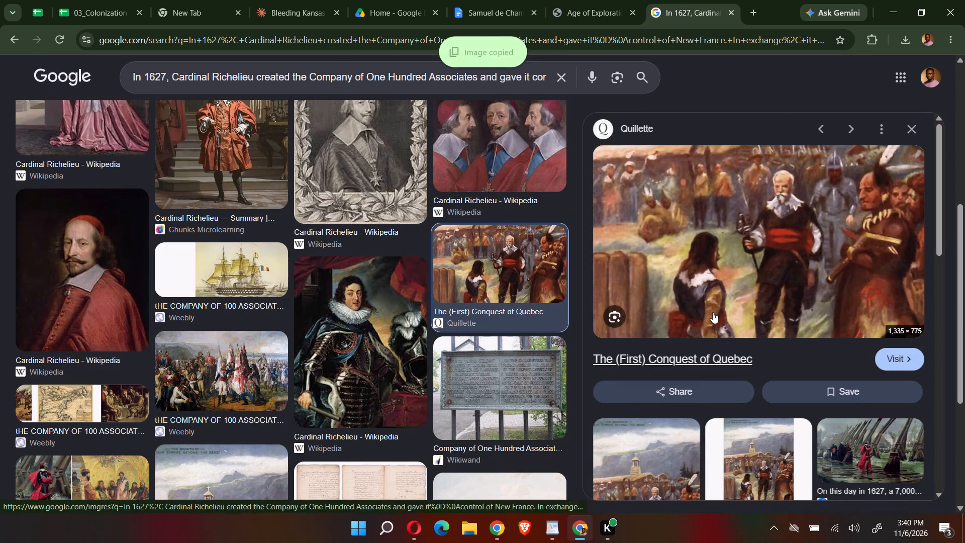
Insert the copied picture after "Champlain died" in the second paragraph and set it to wrap text.
{"action": "left_click", "coordinate": [502, 0]}
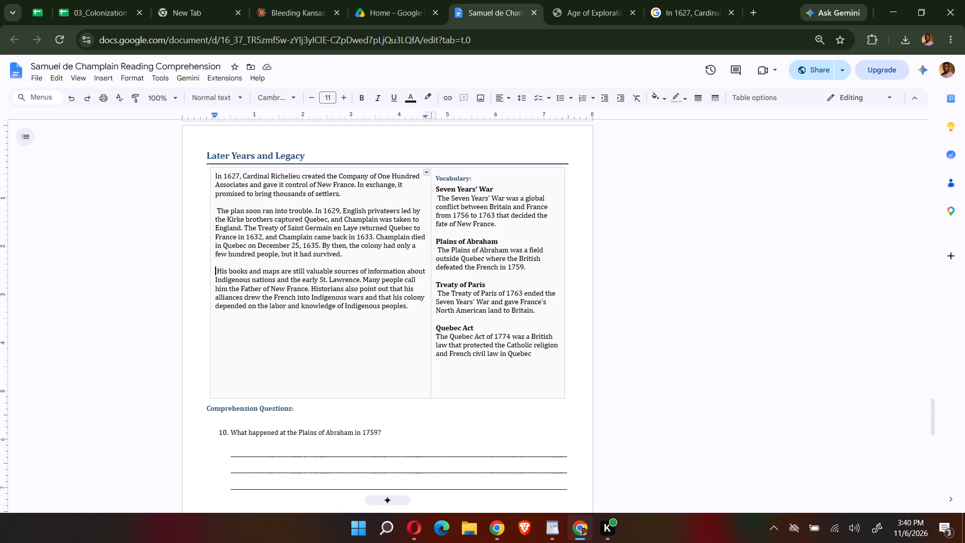
{"action": "left_click", "coordinate": [426, 235]}
{"action": "key", "text": "ctrl+v"}
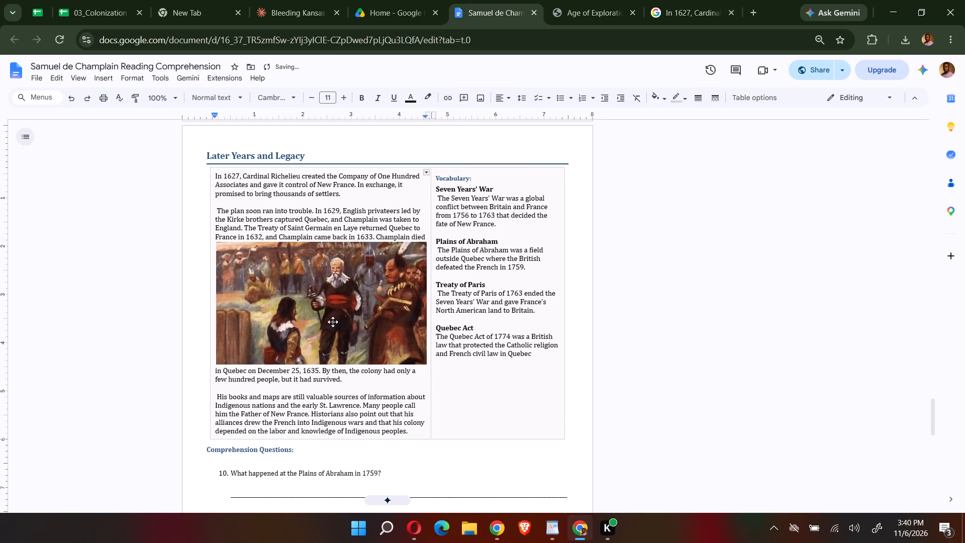
{"action": "left_click", "coordinate": [331, 322]}
{"action": "left_click", "coordinate": [263, 378]}
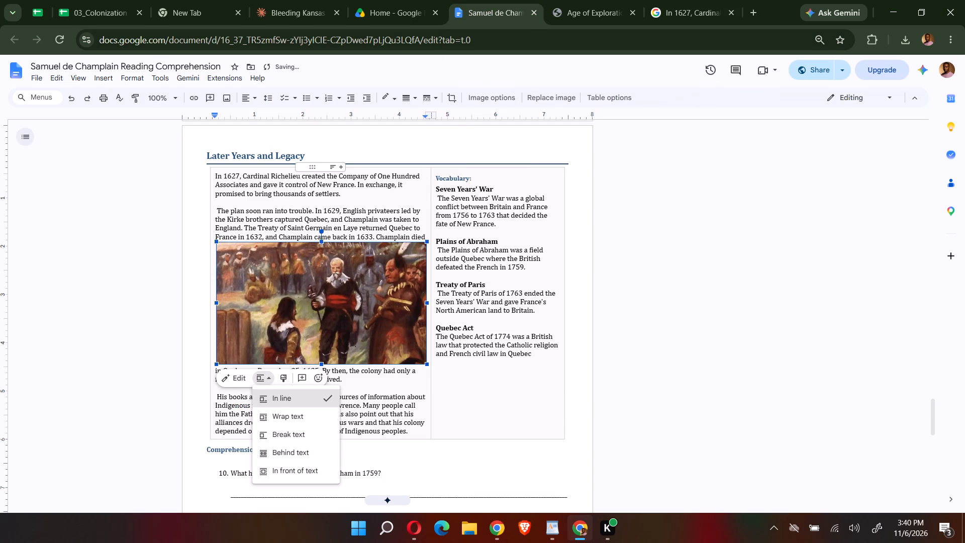
{"action": "left_click", "coordinate": [281, 414]}
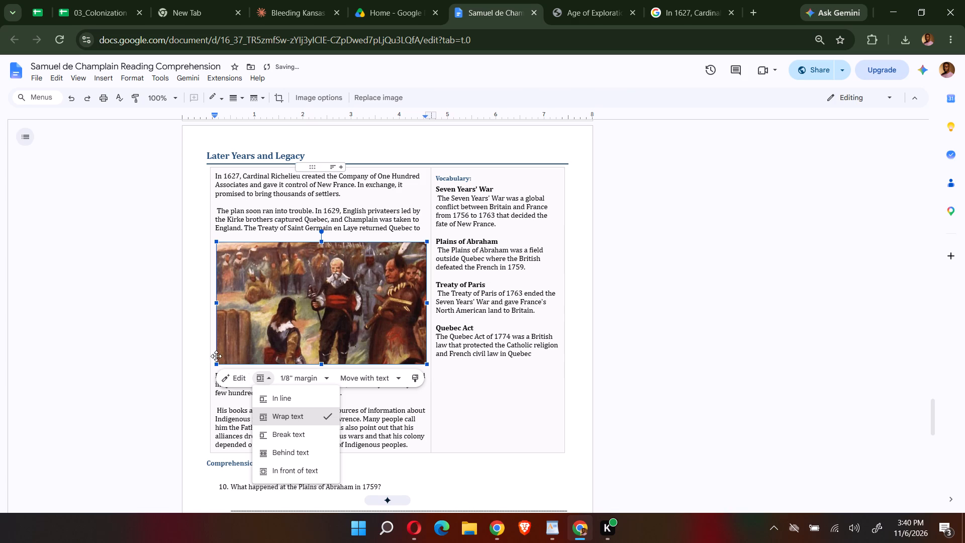
Shrink the Later Years and Legacy picture to about half the passage column's width, with the text wrapping beside it.
{"action": "left_click_drag", "start_coordinate": [218, 364], "coordinate": [277, 339]}
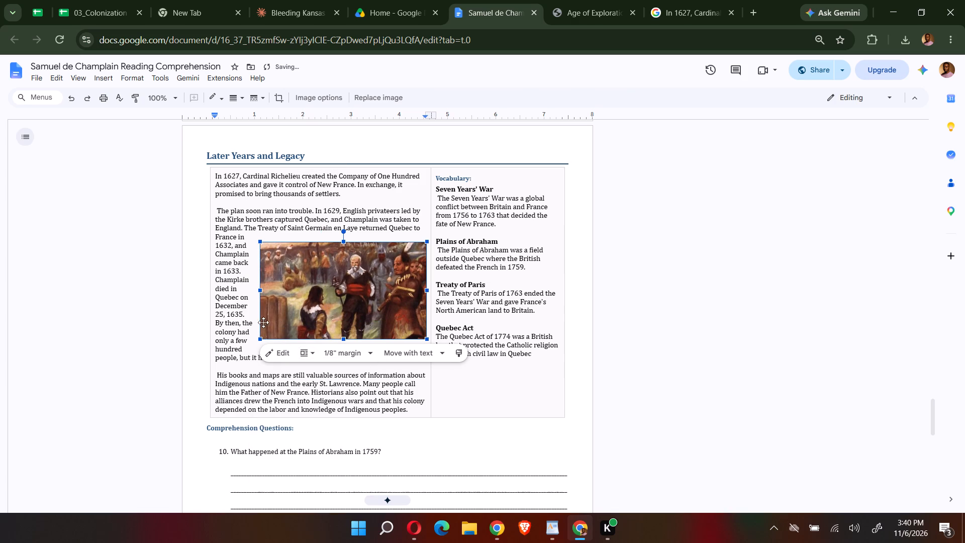
{"action": "left_click_drag", "start_coordinate": [259, 290], "coordinate": [294, 299]}
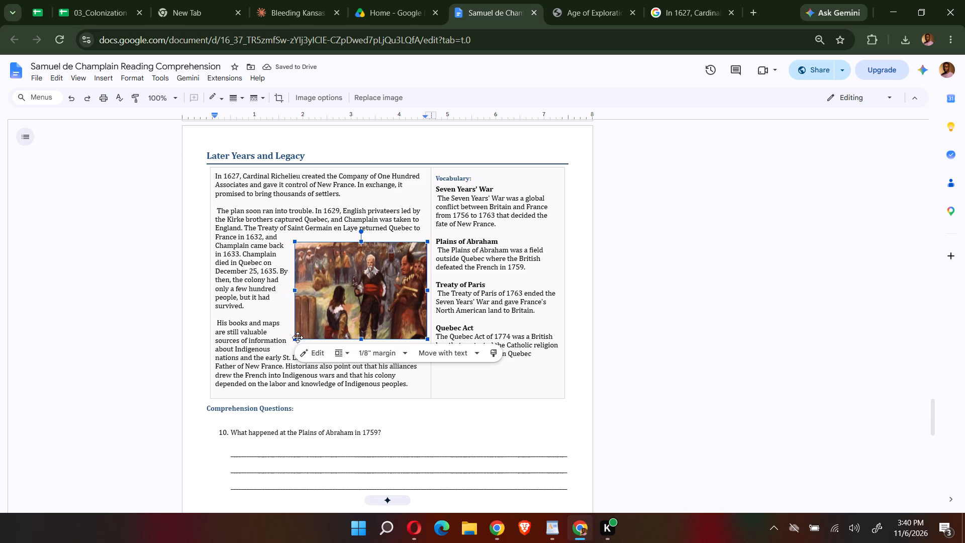
{"action": "left_click_drag", "start_coordinate": [295, 341], "coordinate": [314, 321]}
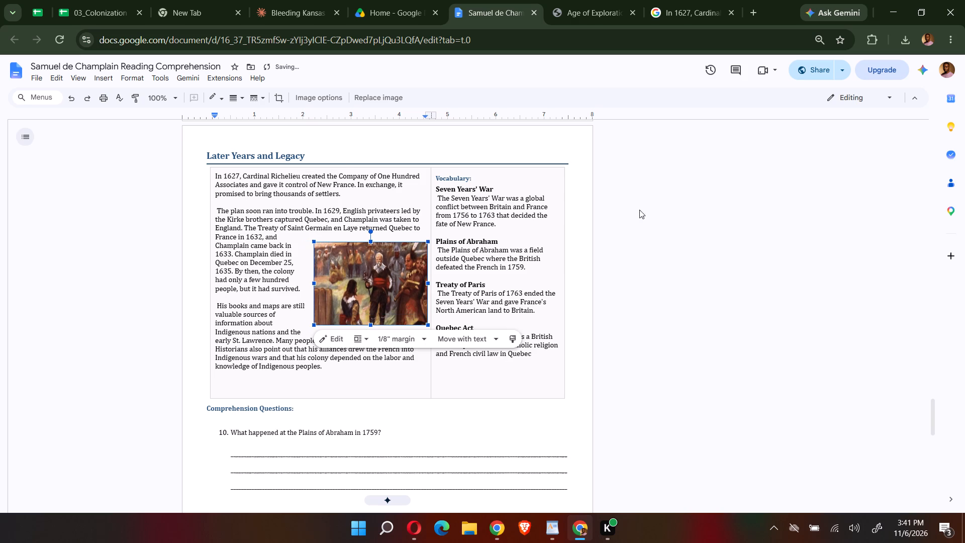
{"action": "left_click", "coordinate": [715, 210]}
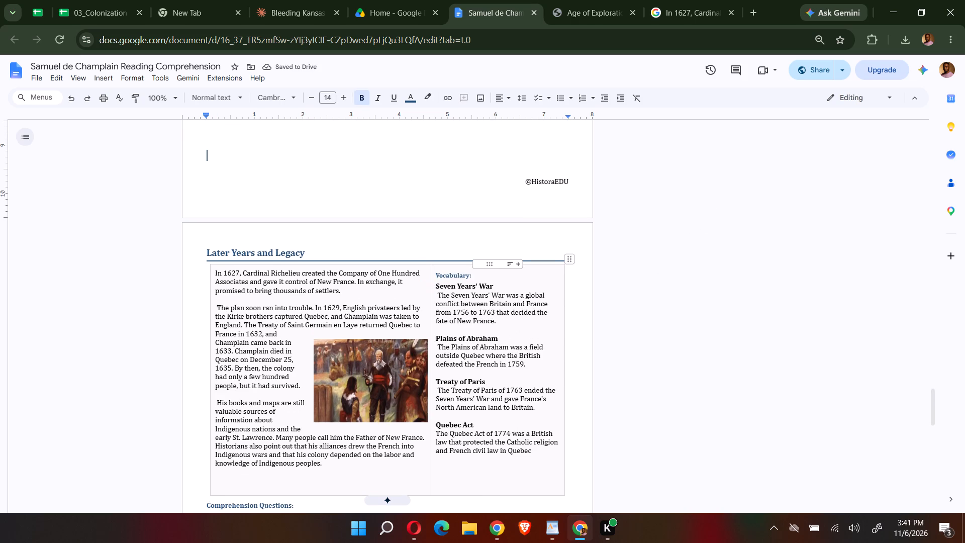
Delete the old vocabulary entries from Seven Years' War through Quebec Act, keeping the Vocabulary heading.
{"action": "left_click_drag", "start_coordinate": [541, 454], "coordinate": [437, 292]}
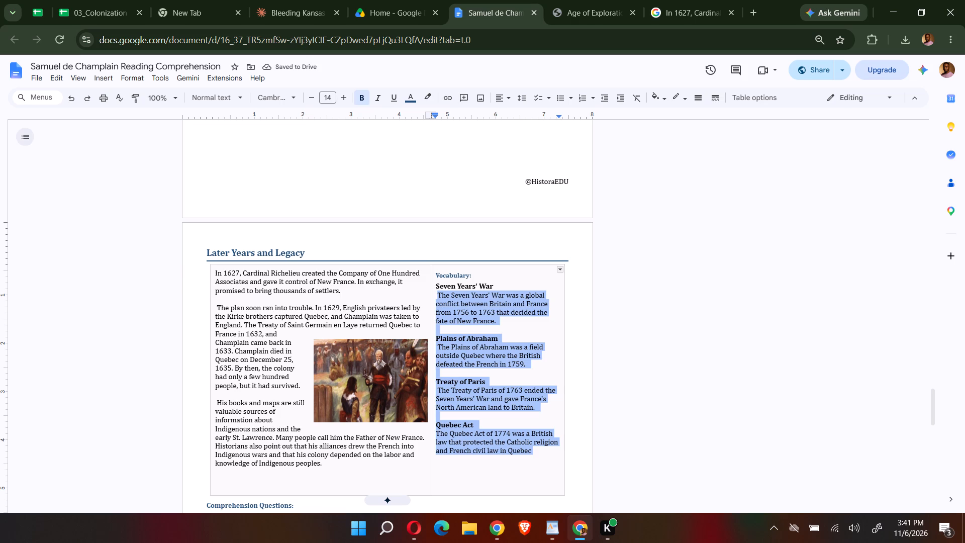
{"action": "left_click_drag", "start_coordinate": [437, 292], "coordinate": [436, 289]}
{"action": "key", "text": "BackSpace"}
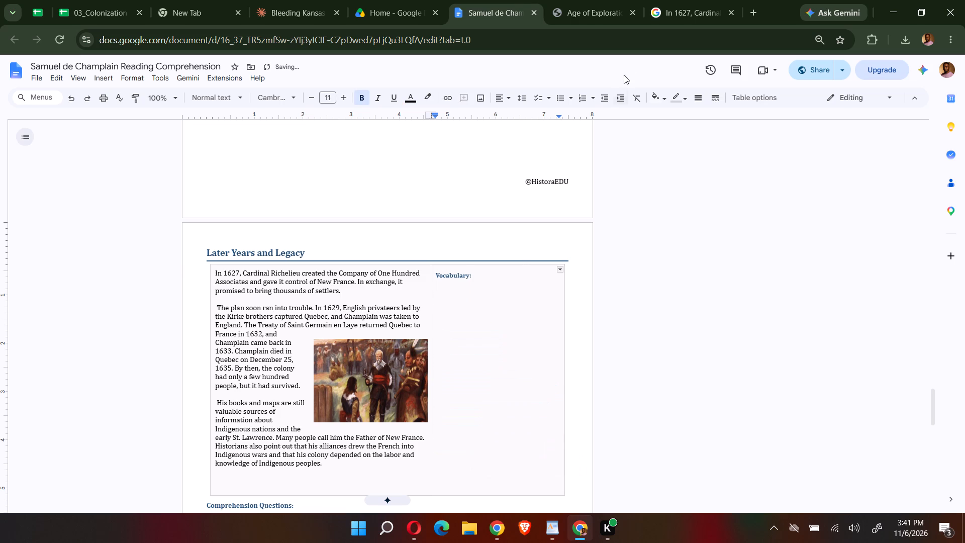
Copy the Company of One Hundred Associates entry from the PDF's Section 4 vocabulary into the Vocabulary column, leaving only the term bold.
{"action": "left_click", "coordinate": [586, 3]}
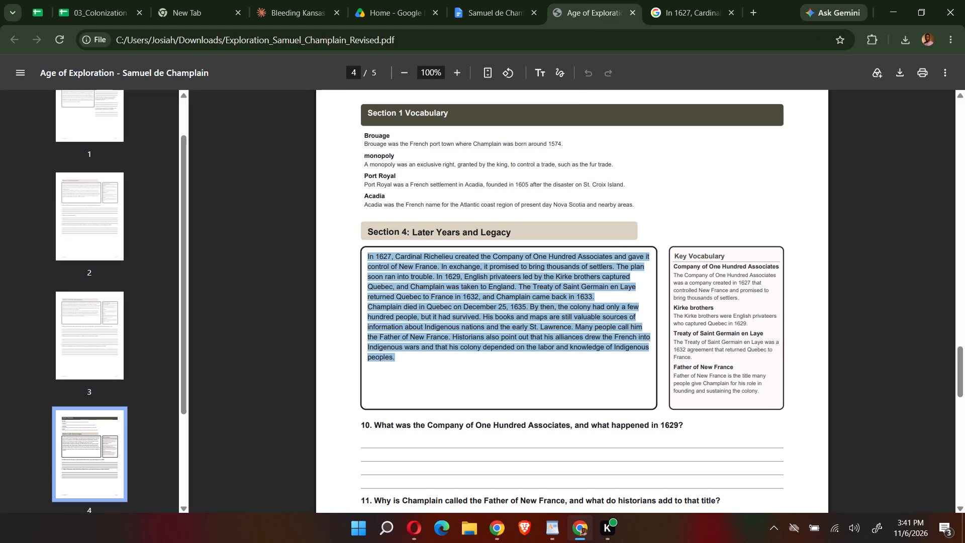
{"action": "left_click_drag", "start_coordinate": [743, 299], "coordinate": [671, 263]}
{"action": "key", "text": "ctrl+c"}
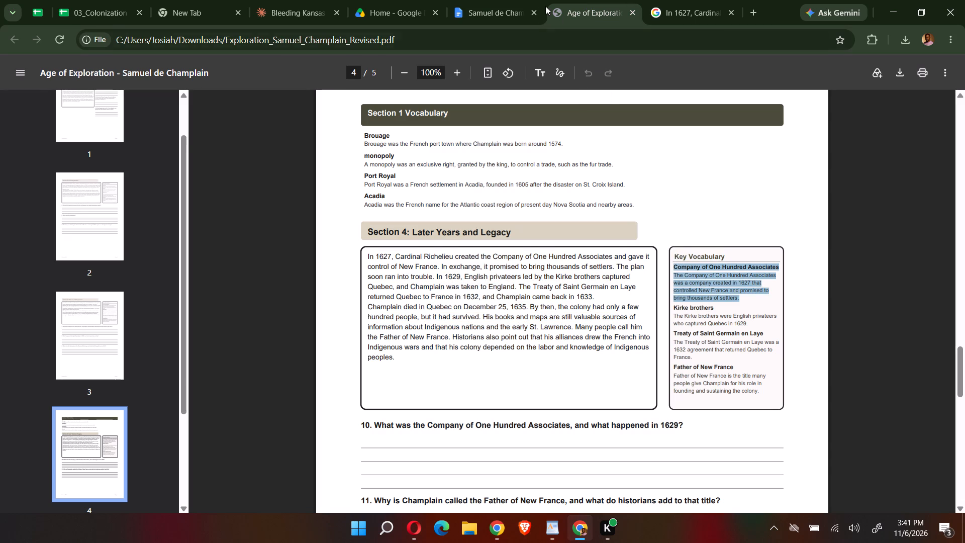
{"action": "left_click", "coordinate": [502, 0]}
{"action": "key", "text": "ctrl+v"}
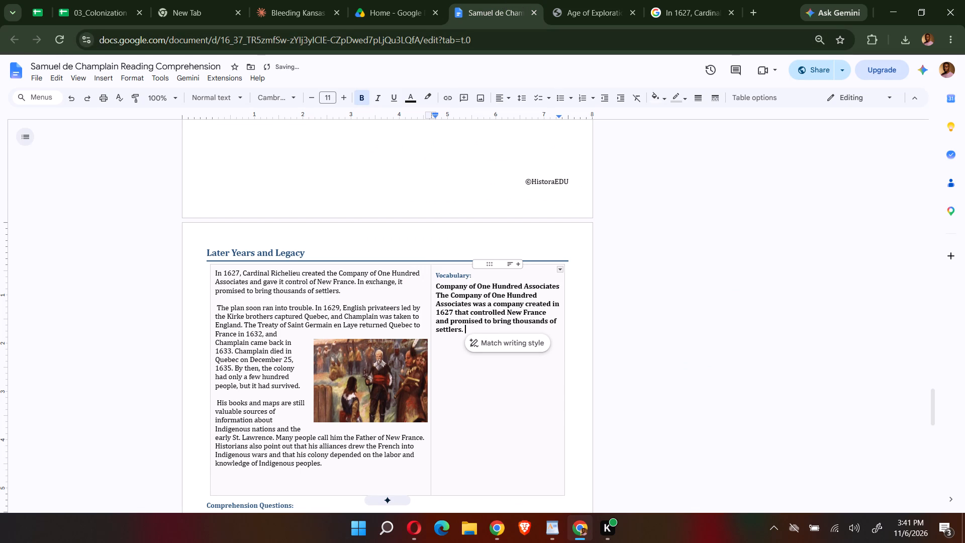
{"action": "left_click_drag", "start_coordinate": [471, 330], "coordinate": [451, 312]}
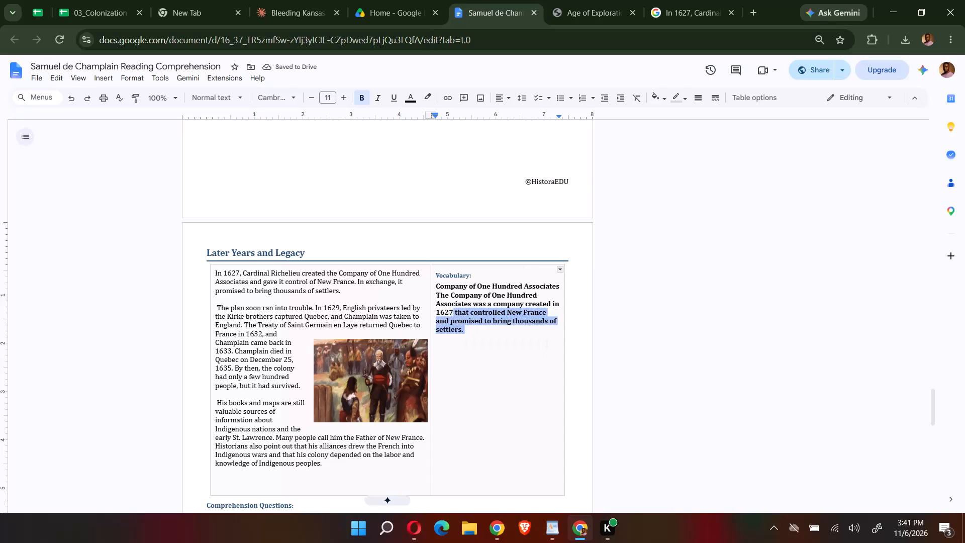
{"action": "left_click_drag", "start_coordinate": [451, 312], "coordinate": [435, 287]}
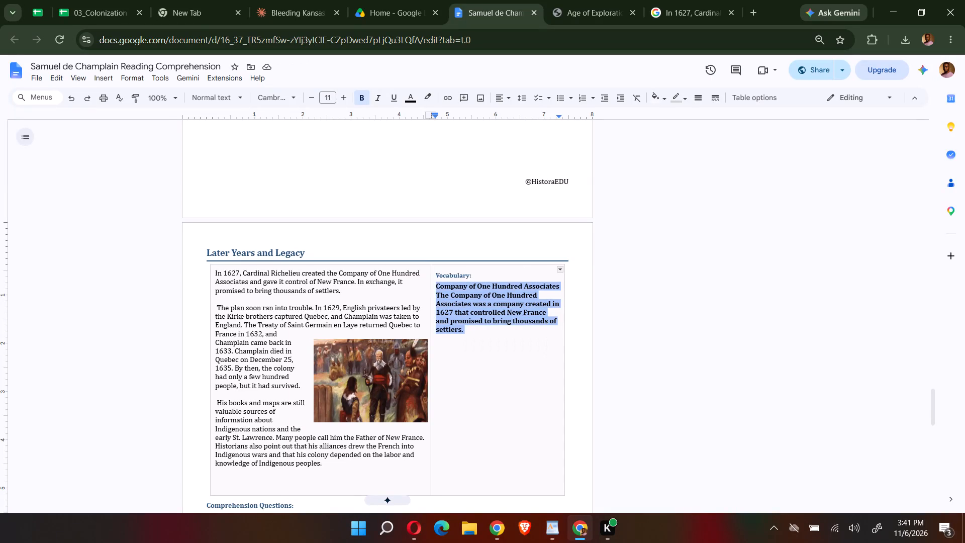
{"action": "left_click_drag", "start_coordinate": [435, 287], "coordinate": [433, 294]}
{"action": "left_click", "coordinate": [356, 98]}
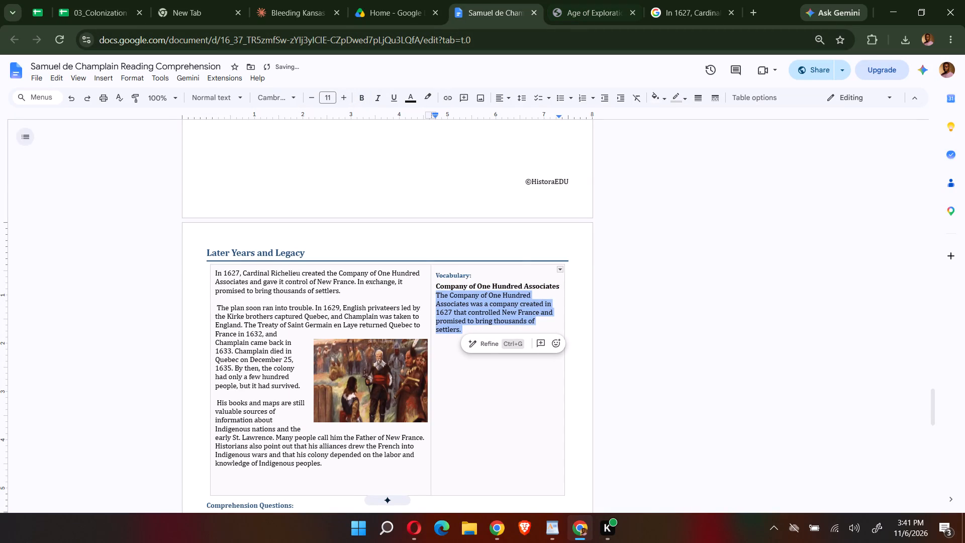
Add the PDF's Kirke brothers term and definition below the first vocabulary entry, separated by a blank line.
{"action": "left_click", "coordinate": [473, 332]}
{"action": "key", "text": "Return"}
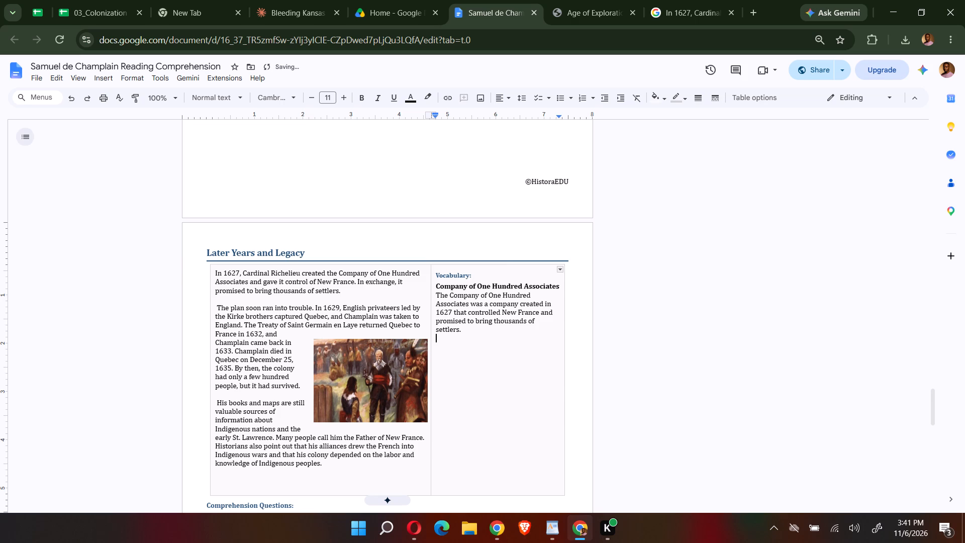
{"action": "key", "text": "Return"}
{"action": "left_click", "coordinate": [575, 4]}
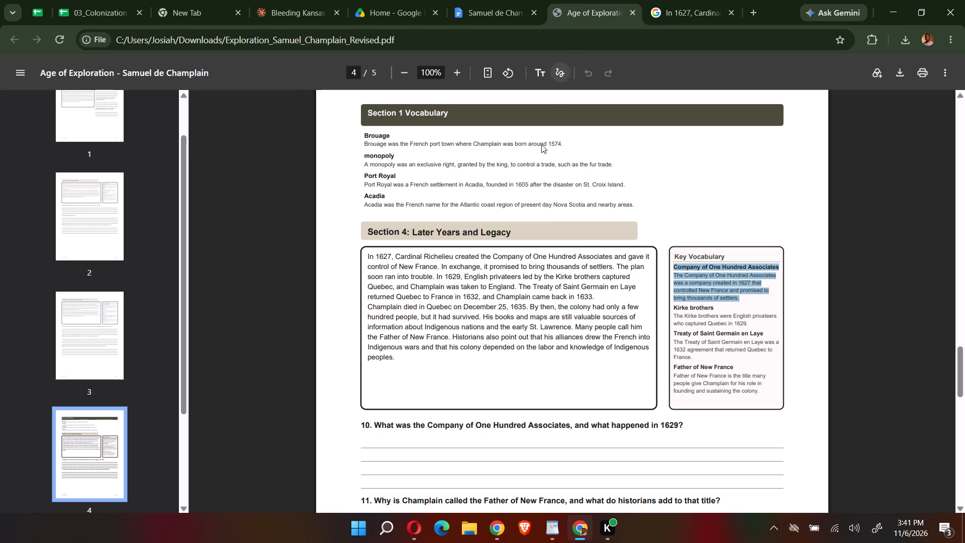
{"action": "left_click_drag", "start_coordinate": [755, 323], "coordinate": [688, 314]}
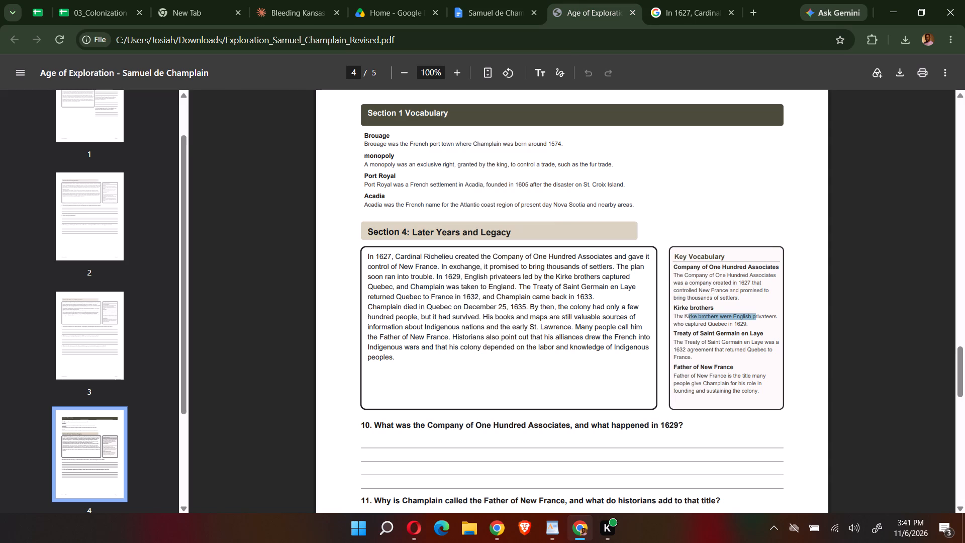
{"action": "left_click_drag", "start_coordinate": [688, 314], "coordinate": [692, 313]}
{"action": "left_click", "coordinate": [750, 326]}
{"action": "left_click_drag", "start_coordinate": [750, 326], "coordinate": [721, 318]}
{"action": "left_click_drag", "start_coordinate": [751, 324], "coordinate": [679, 310]}
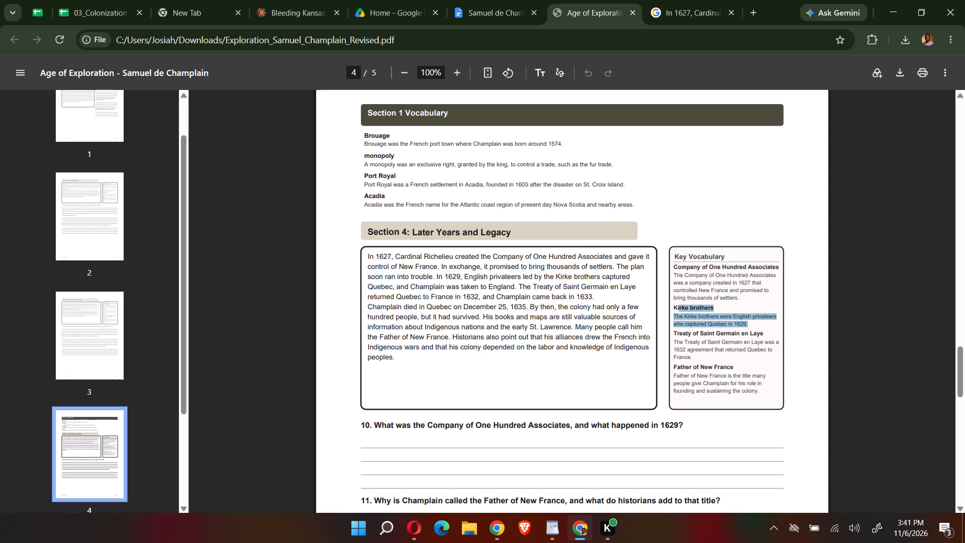
{"action": "left_click_drag", "start_coordinate": [679, 310], "coordinate": [673, 309]}
{"action": "key", "text": "ctrl+c"}
{"action": "left_click", "coordinate": [476, 0]}
{"action": "key", "text": "ctrl+v"}
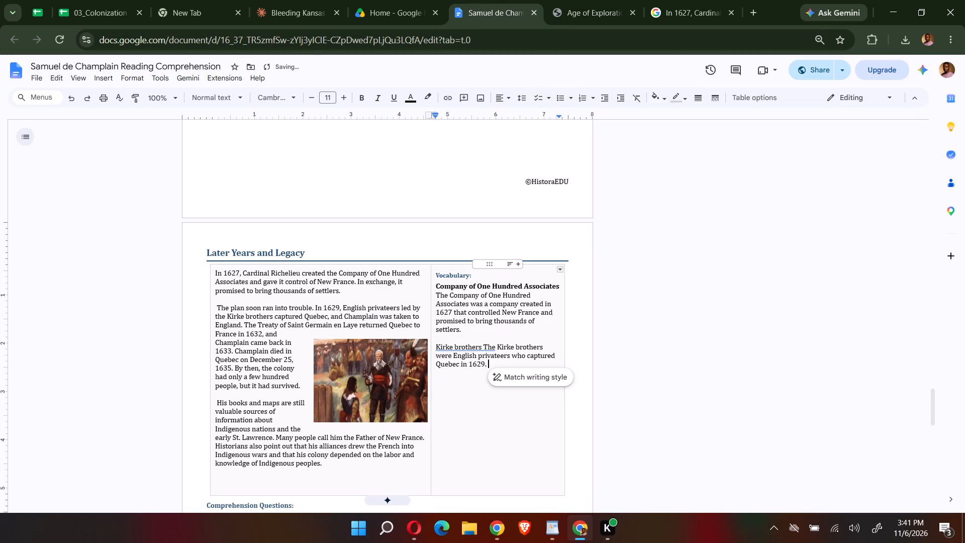
Make the term Kirke brothers bold and move its definition onto a new line beneath it.
{"action": "left_click_drag", "start_coordinate": [481, 347], "coordinate": [441, 341]}
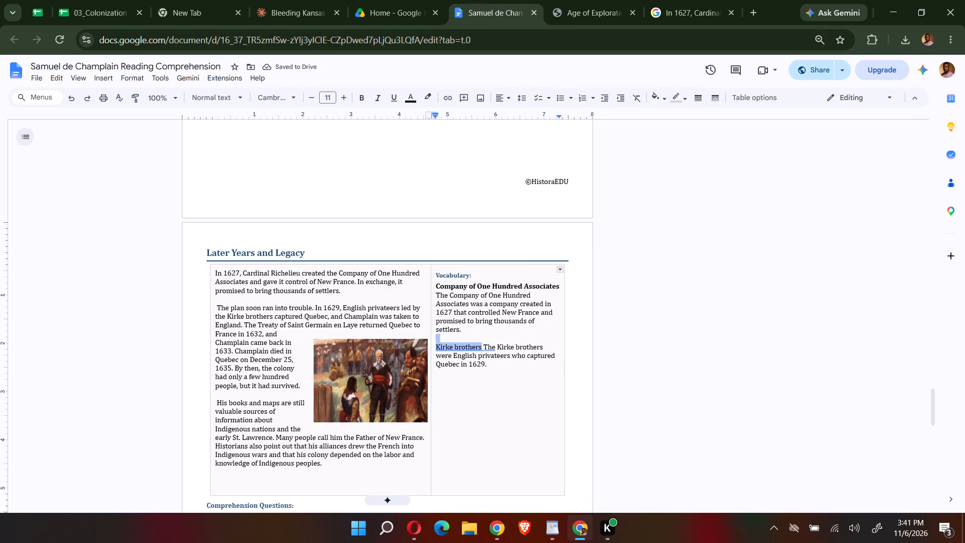
{"action": "left_click_drag", "start_coordinate": [441, 341], "coordinate": [435, 348]}
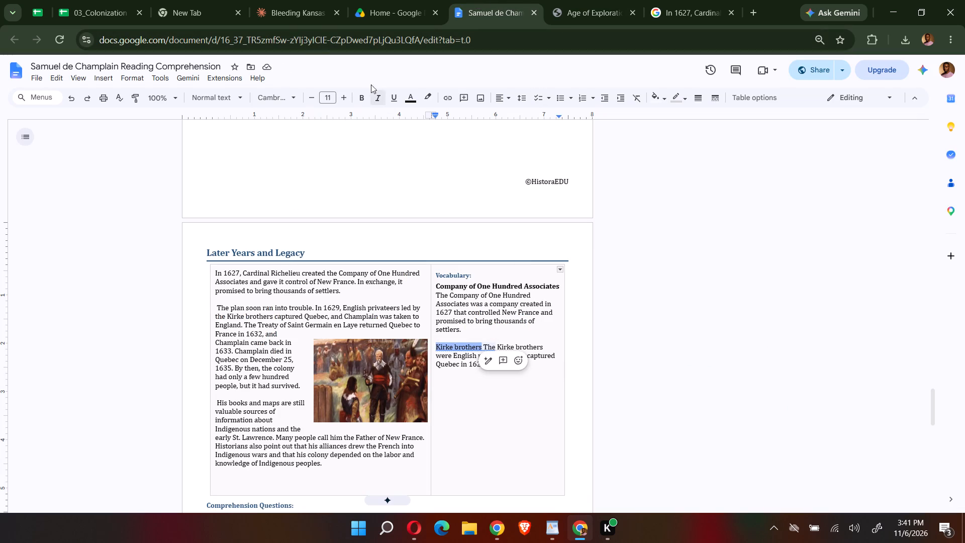
{"action": "left_click", "coordinate": [362, 99]}
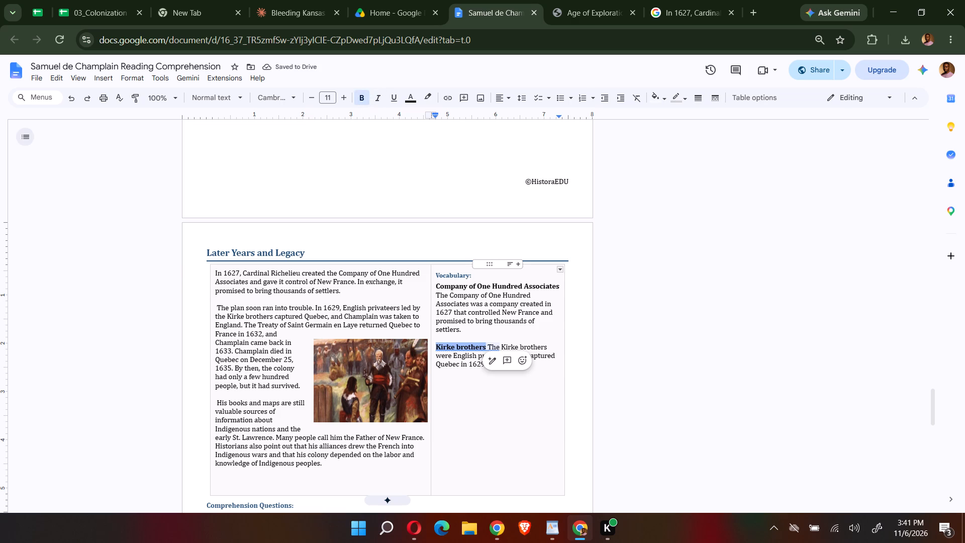
{"action": "left_click", "coordinate": [485, 346]}
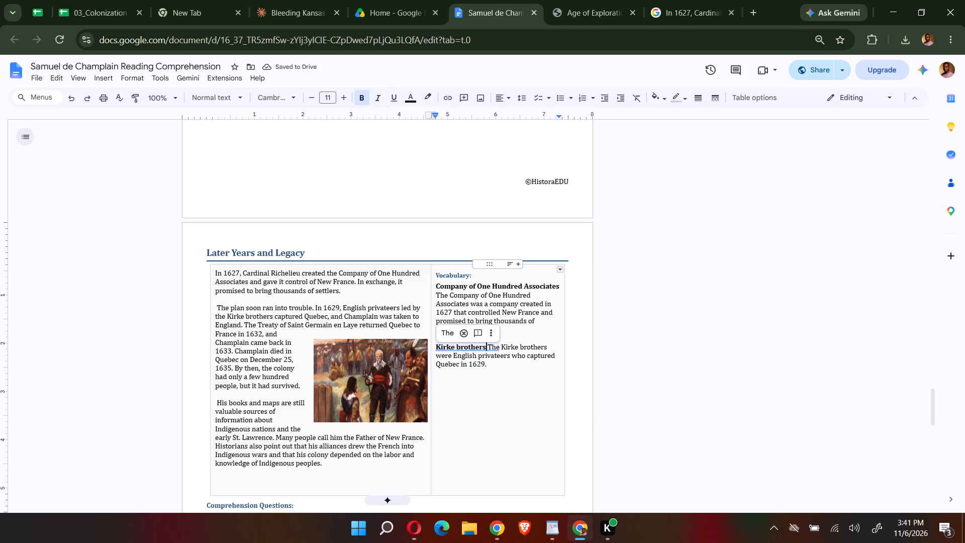
{"action": "key", "text": "shift+Return"}
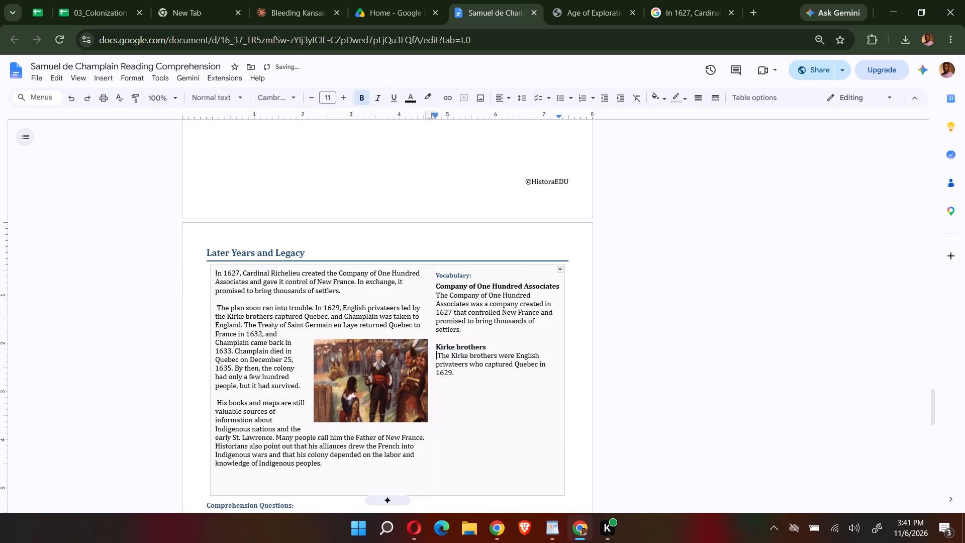
Leave a blank line below the Kirke brothers entry and return to the PDF's Section 4 Key Vocabulary for the next term.
{"action": "left_click", "coordinate": [473, 370]}
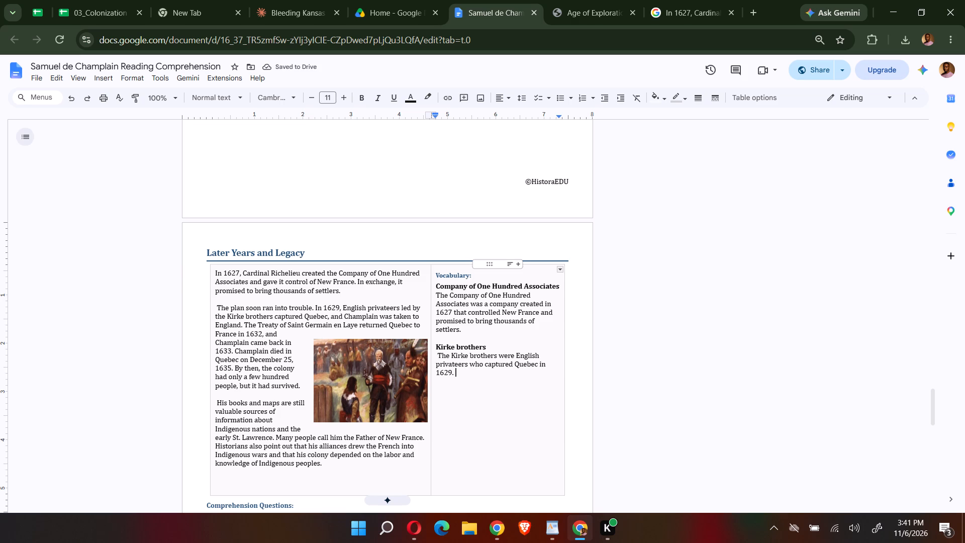
{"action": "key", "text": "Return"}
{"action": "key", "text": "Return"}
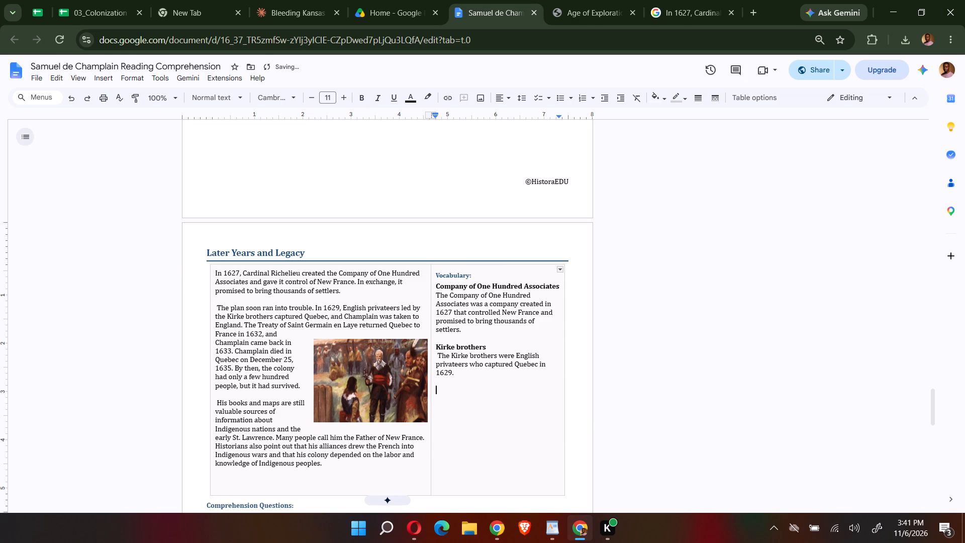
{"action": "left_click", "coordinate": [593, 0]}
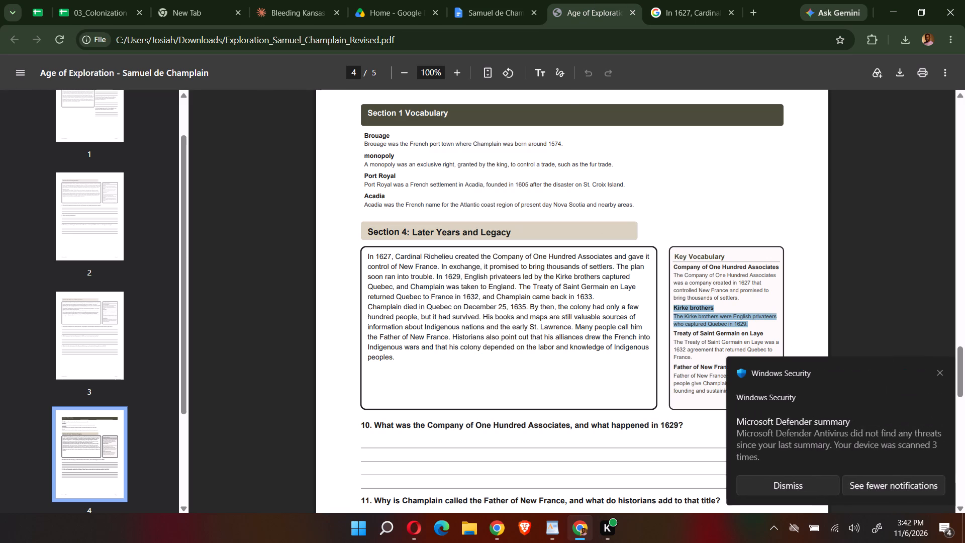
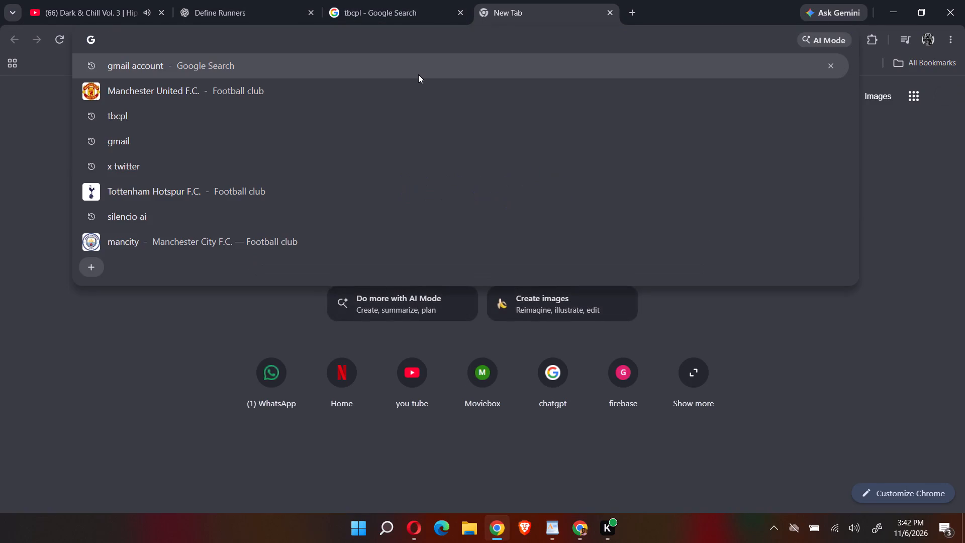
Go to gmail.com in the new browser tab.
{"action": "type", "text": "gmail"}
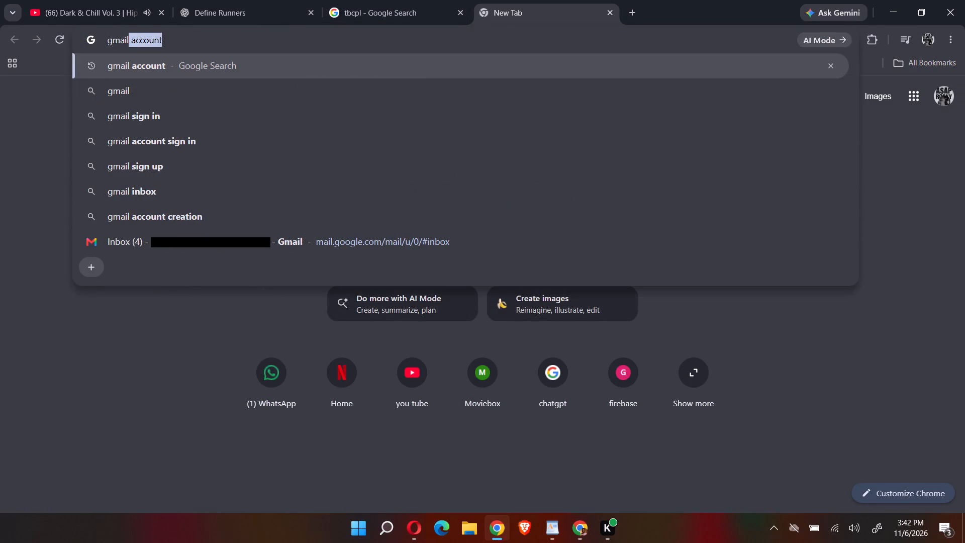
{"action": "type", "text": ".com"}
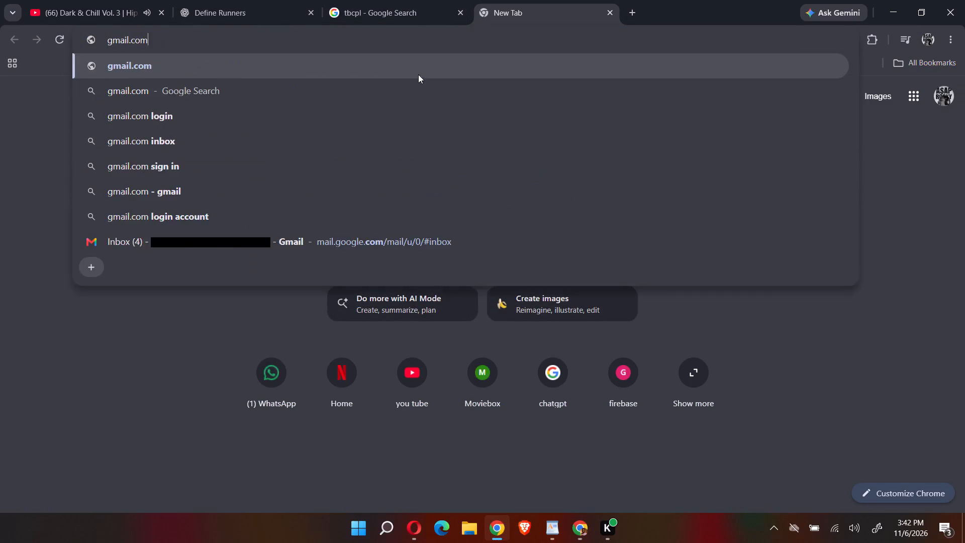
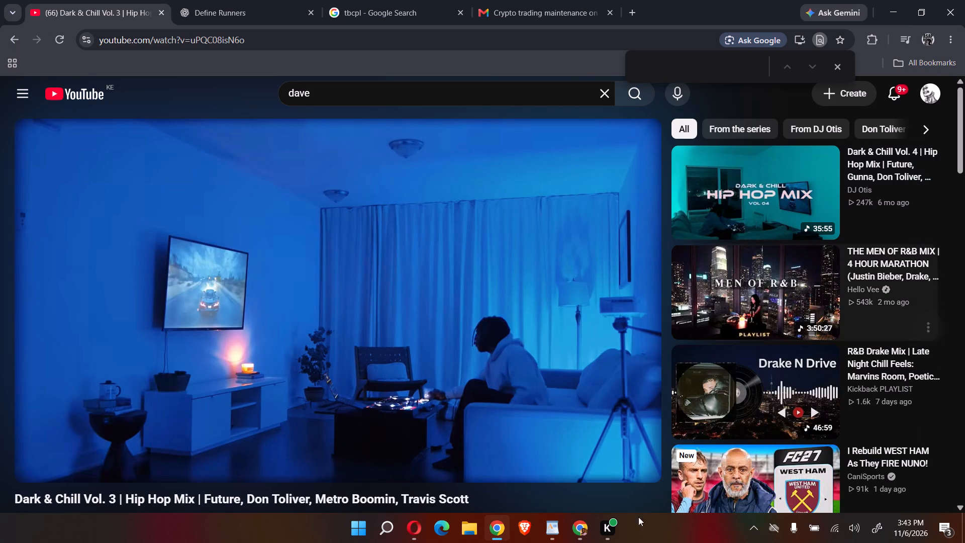
Switch back to the Champlain worksheet and PDF in Chrome and select the Treaty of Saint Germain en Laye entry in Section 4's Key Vocabulary.
{"action": "left_click", "coordinate": [582, 535]}
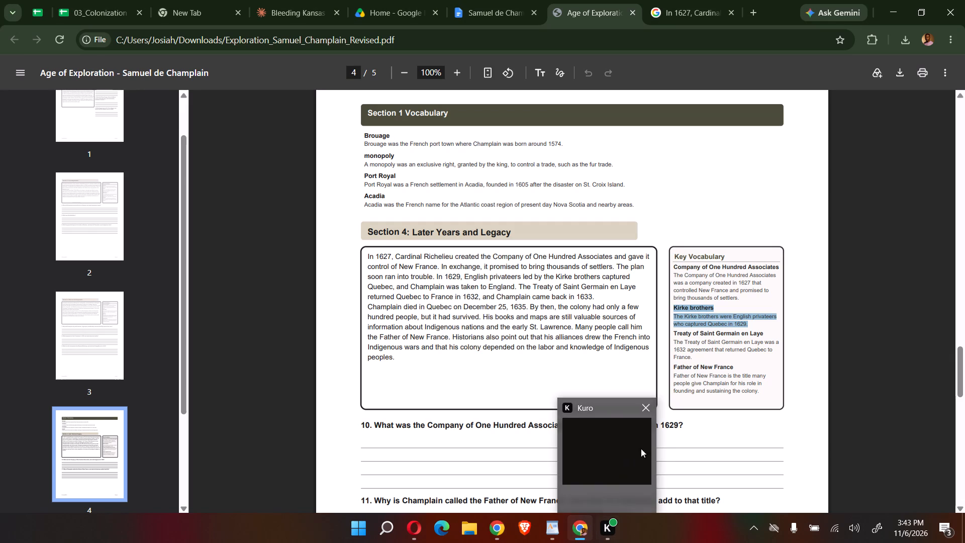
{"action": "left_click", "coordinate": [462, 23]}
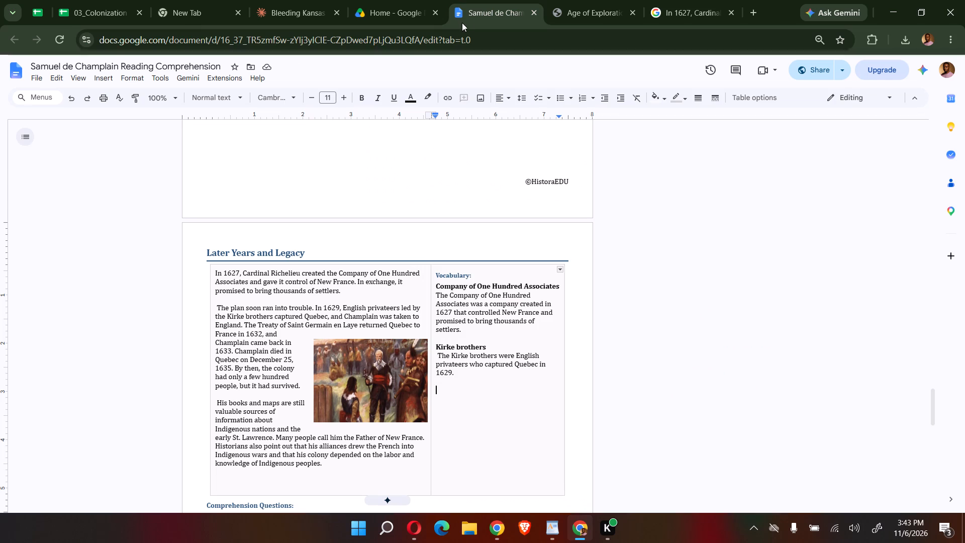
{"action": "left_click", "coordinate": [563, 8]}
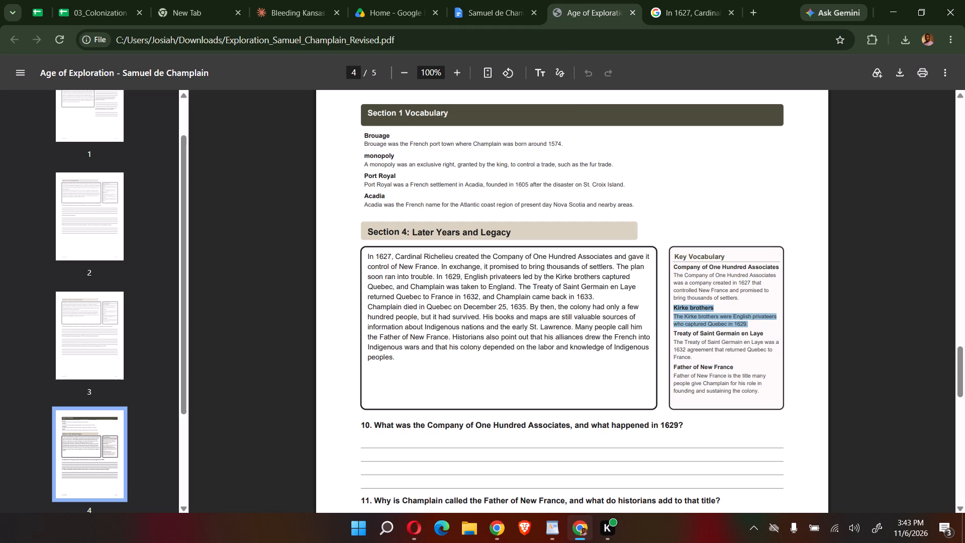
{"action": "left_click_drag", "start_coordinate": [696, 355], "coordinate": [679, 348]}
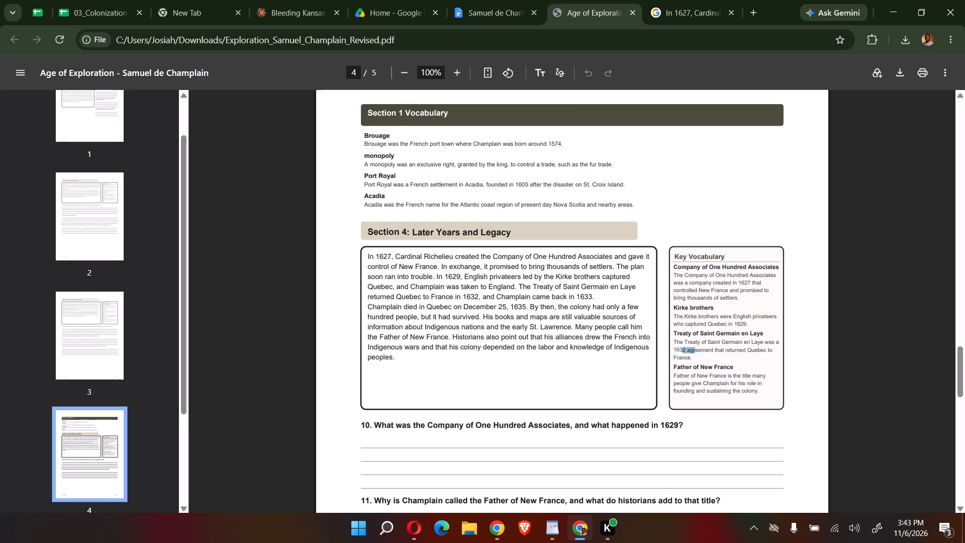
Copy the Treaty of Saint Germain en Laye term and definition from the PDF's Section 4 vocabulary into the Vocabulary column below Kirke brothers.
{"action": "left_click", "coordinate": [695, 357]}
{"action": "left_click_drag", "start_coordinate": [695, 357], "coordinate": [672, 340]}
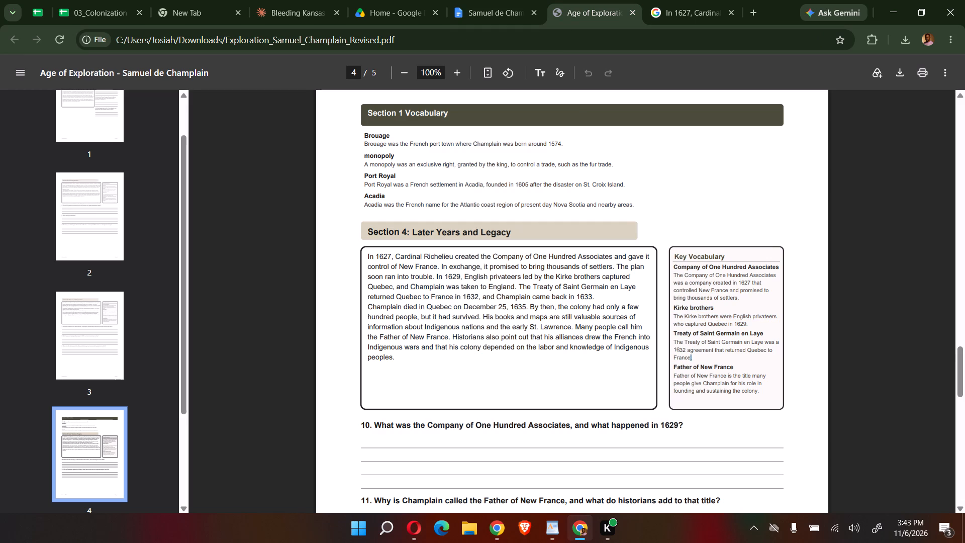
{"action": "left_click", "coordinate": [698, 355]}
{"action": "left_click_drag", "start_coordinate": [698, 355], "coordinate": [683, 355]}
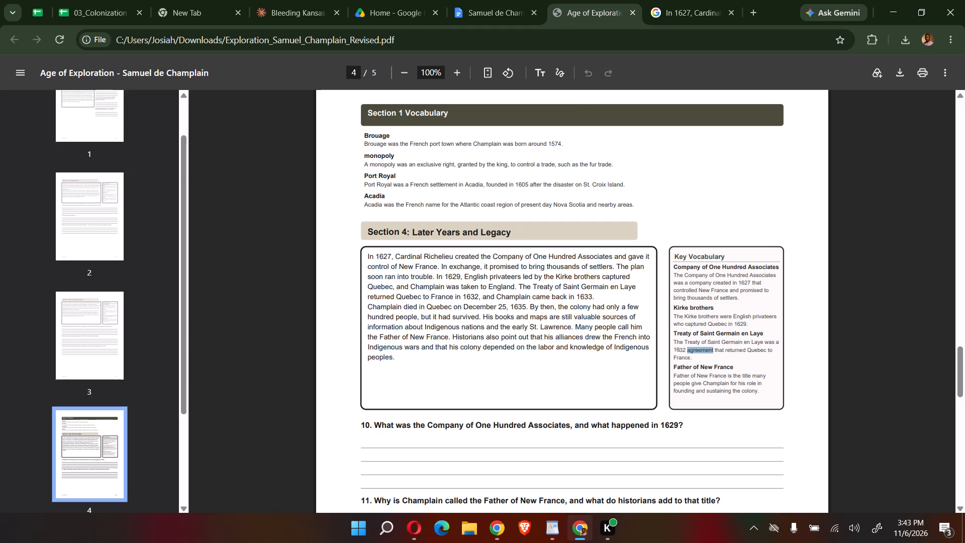
{"action": "left_click", "coordinate": [692, 355]}
{"action": "left_click_drag", "start_coordinate": [692, 355], "coordinate": [677, 324]}
{"action": "left_click_drag", "start_coordinate": [677, 324], "coordinate": [678, 325]}
{"action": "left_click", "coordinate": [698, 357]}
{"action": "left_click_drag", "start_coordinate": [698, 357], "coordinate": [671, 350]}
{"action": "left_click", "coordinate": [692, 356]}
{"action": "left_click_drag", "start_coordinate": [694, 358], "coordinate": [671, 343]}
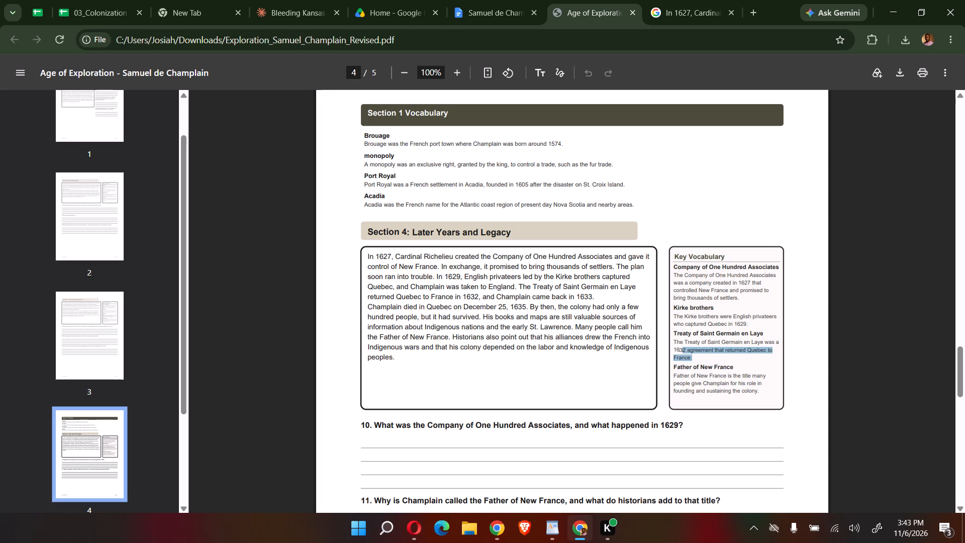
{"action": "left_click_drag", "start_coordinate": [671, 343], "coordinate": [669, 331]}
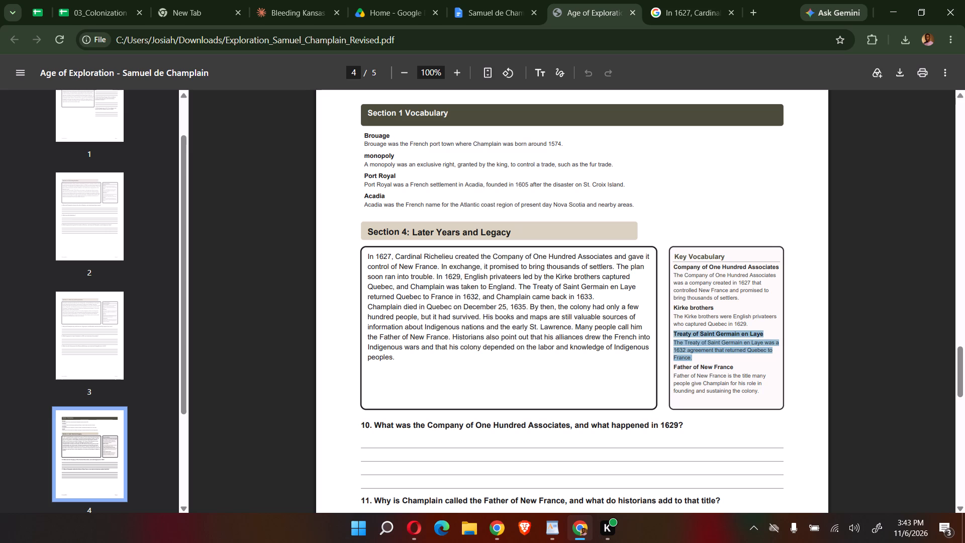
{"action": "key", "text": "ctrl+c"}
{"action": "left_click_drag", "start_coordinate": [485, 0], "coordinate": [487, 7]}
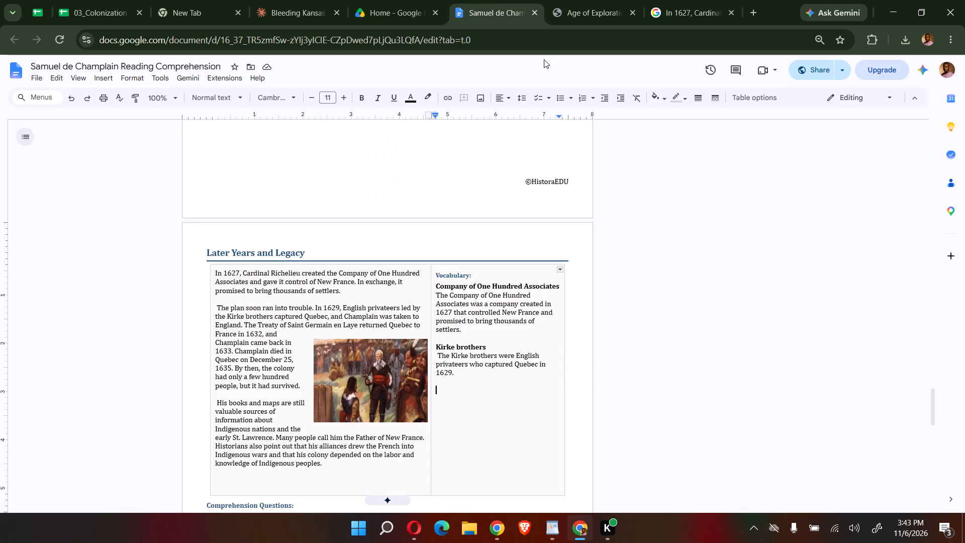
{"action": "key", "text": "ctrl+v"}
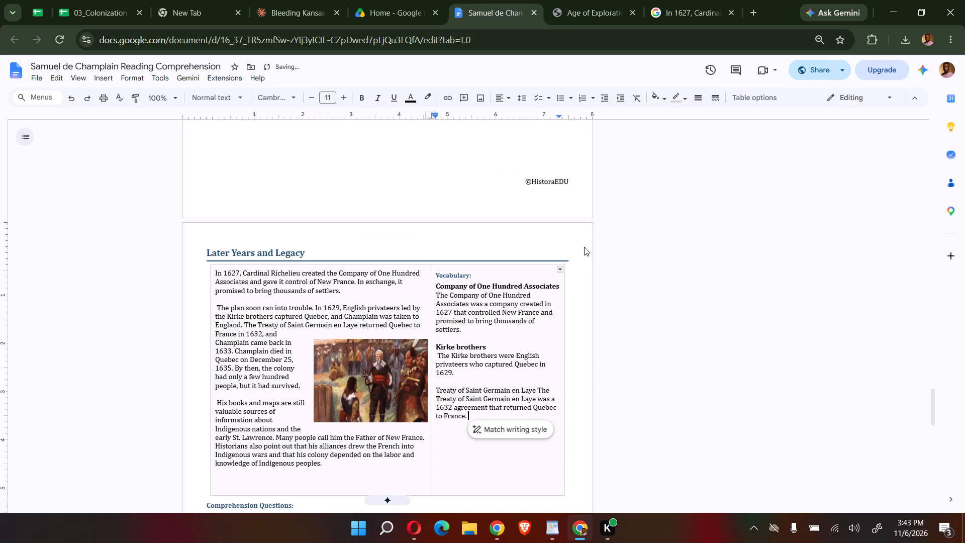
Make the term Treaty of Saint Germain en Laye bold and move its definition onto a new line beneath it.
{"action": "left_click", "coordinate": [591, 14]}
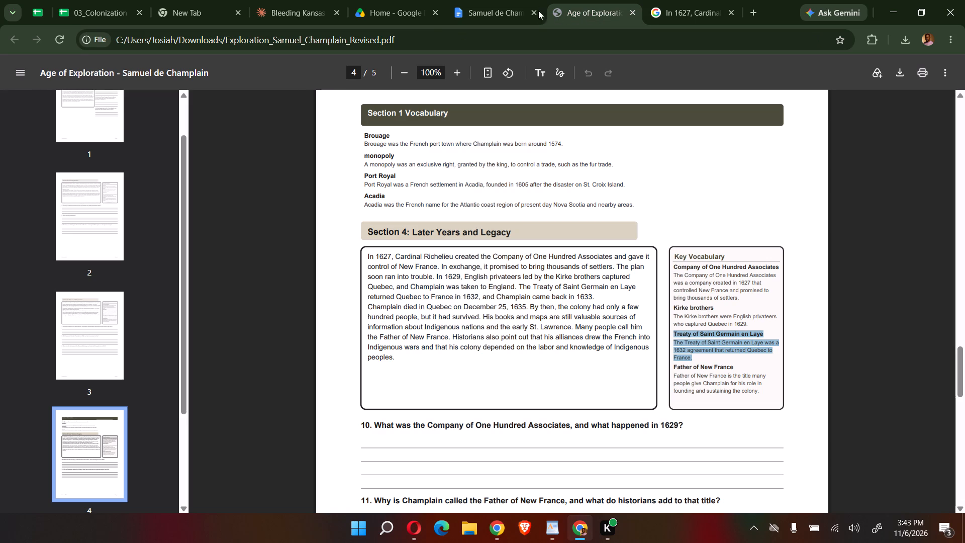
{"action": "left_click", "coordinate": [496, 0]}
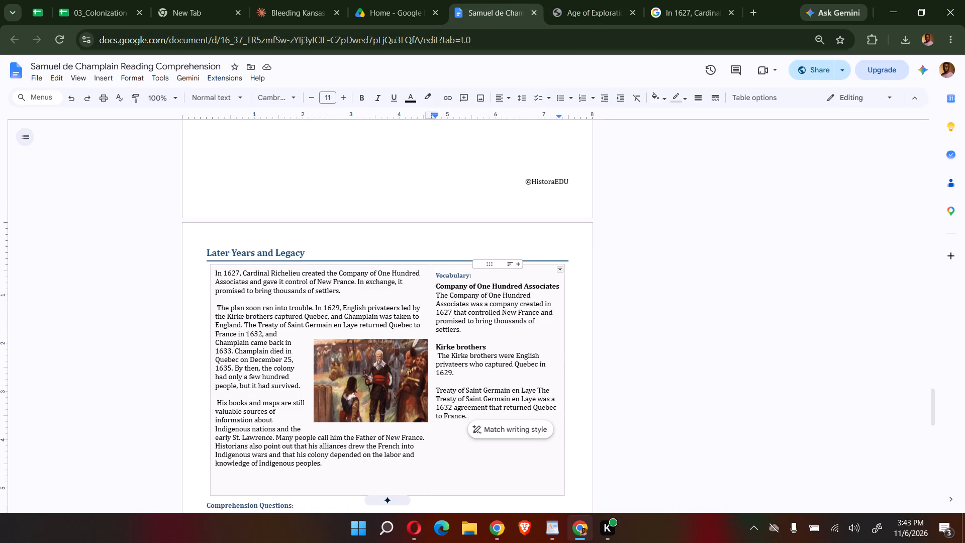
{"action": "left_click_drag", "start_coordinate": [535, 392], "coordinate": [440, 387]}
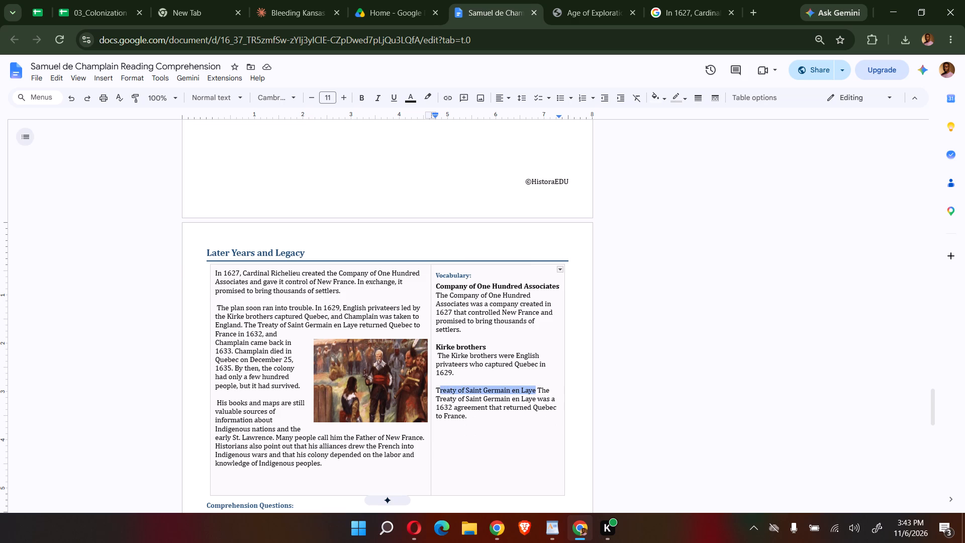
{"action": "left_click_drag", "start_coordinate": [440, 387], "coordinate": [432, 387]}
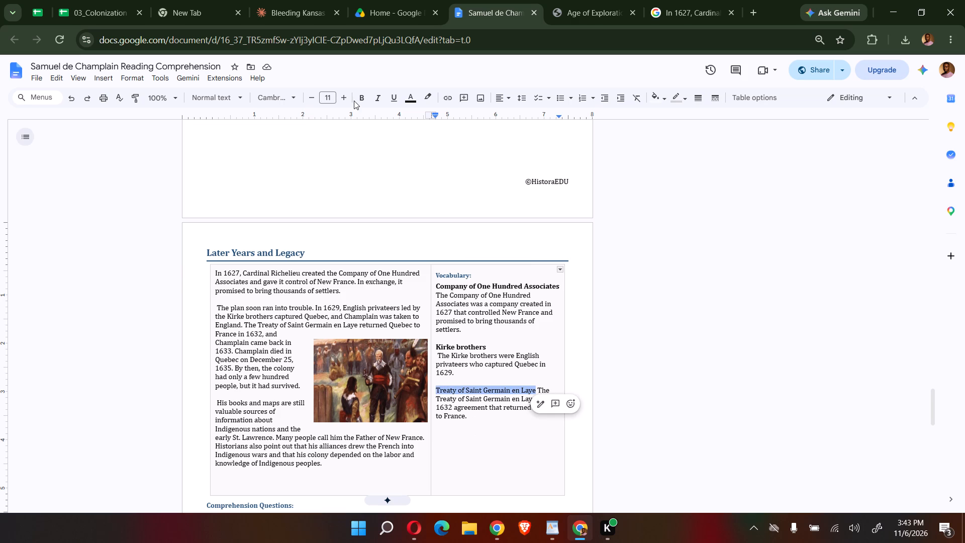
{"action": "left_click", "coordinate": [362, 96]}
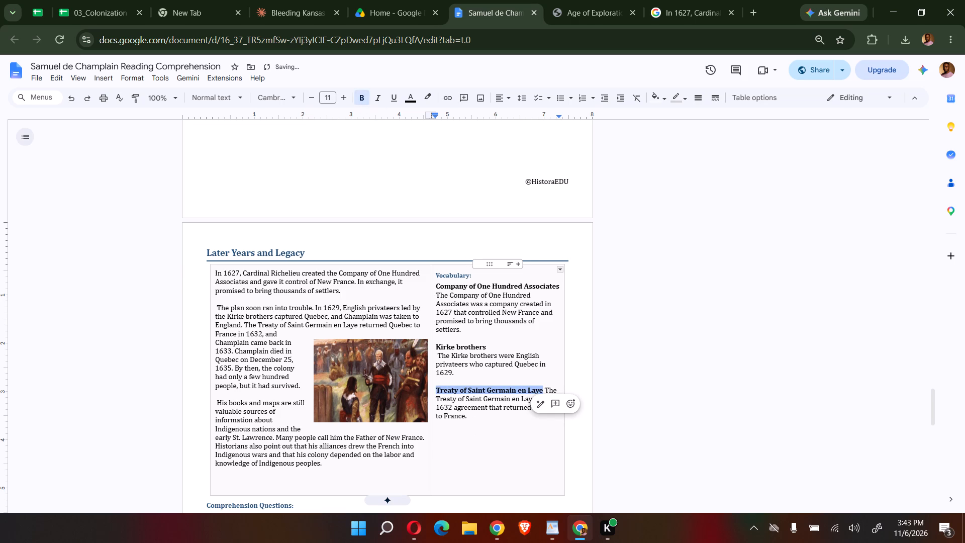
{"action": "left_click", "coordinate": [543, 392]}
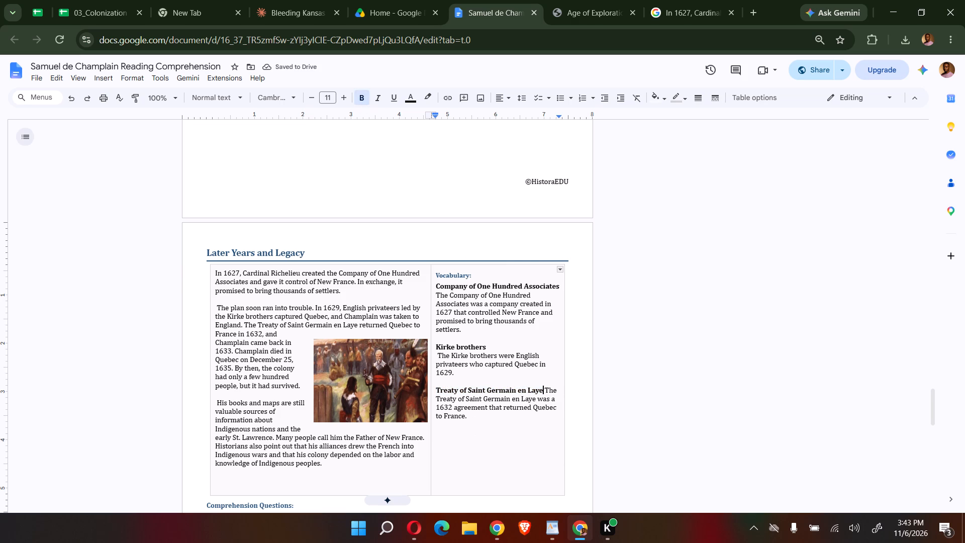
{"action": "key", "text": "shift+Return"}
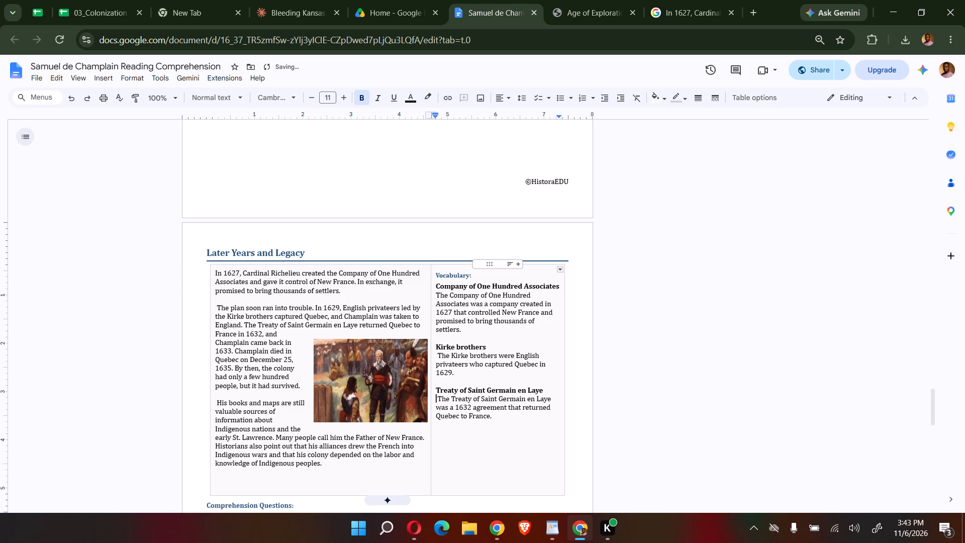
Add the PDF's Father of New France term and definition below the treaty entry, separated by a blank line.
{"action": "left_click", "coordinate": [500, 415]}
{"action": "key", "text": "Return"}
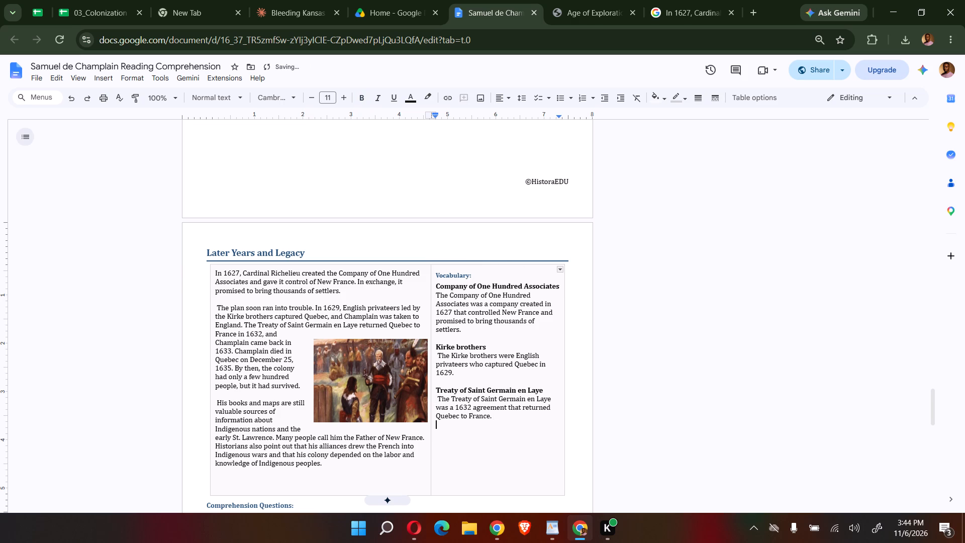
{"action": "key", "text": "Return"}
{"action": "left_click", "coordinate": [580, 0]}
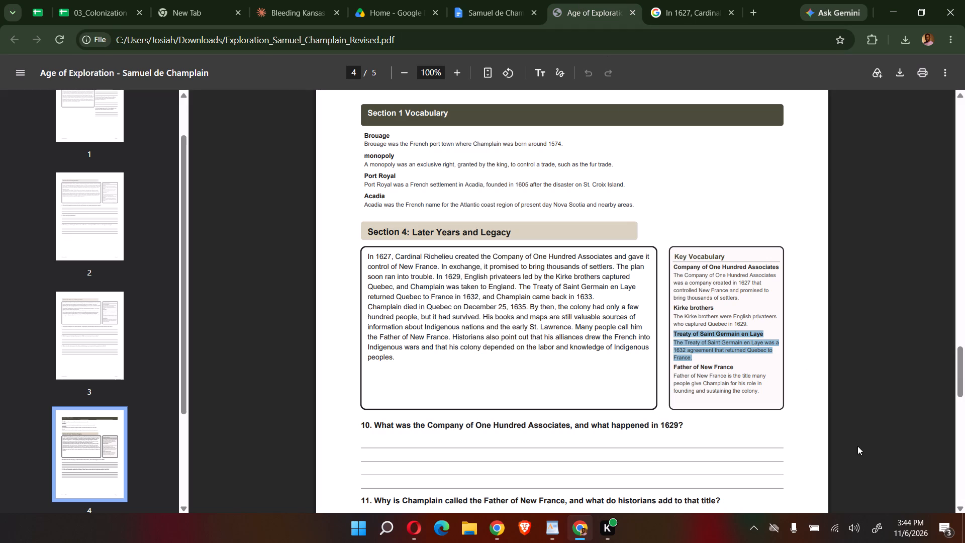
{"action": "left_click", "coordinate": [757, 393]}
{"action": "left_click_drag", "start_coordinate": [760, 393], "coordinate": [677, 372]}
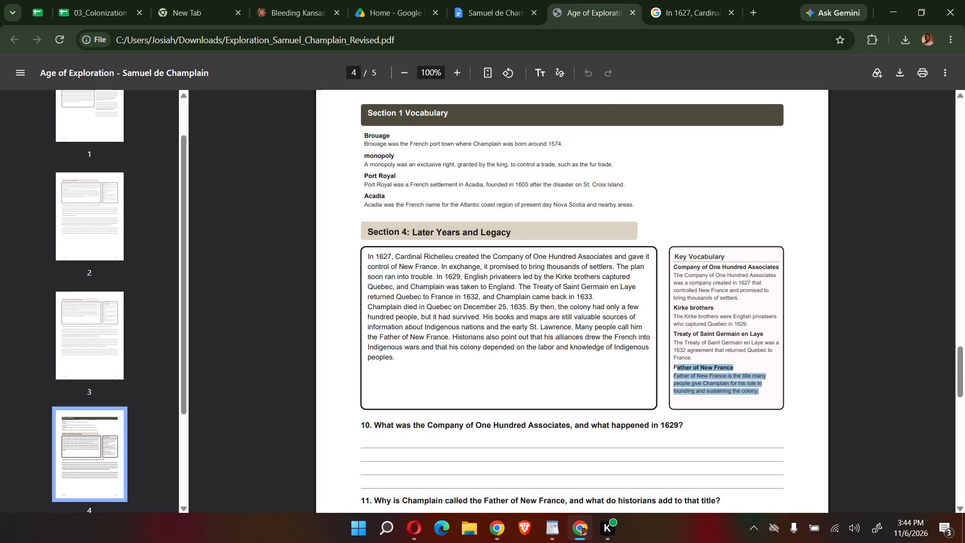
{"action": "left_click_drag", "start_coordinate": [677, 372], "coordinate": [668, 362]}
{"action": "key", "text": "ctrl+c"}
{"action": "left_click", "coordinate": [492, 0]}
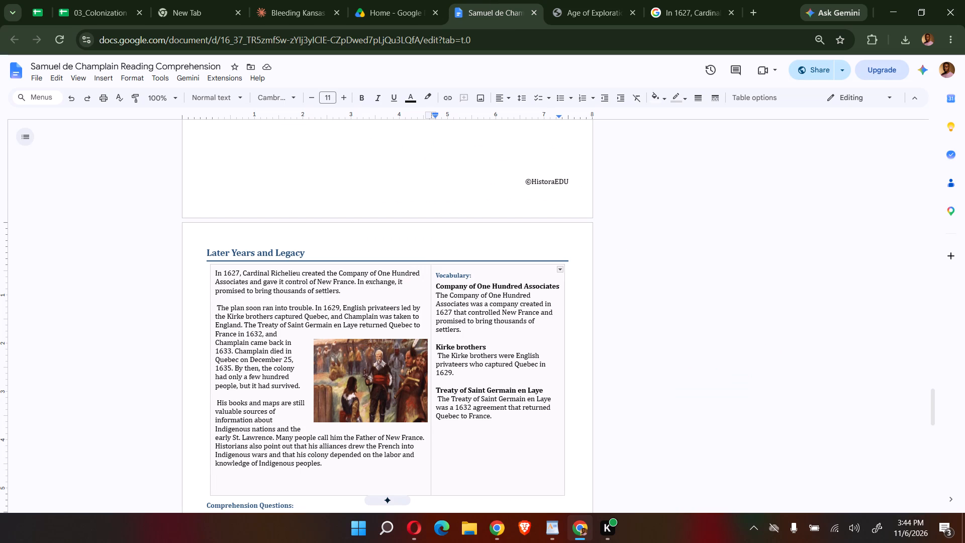
{"action": "key", "text": "ctrl+v"}
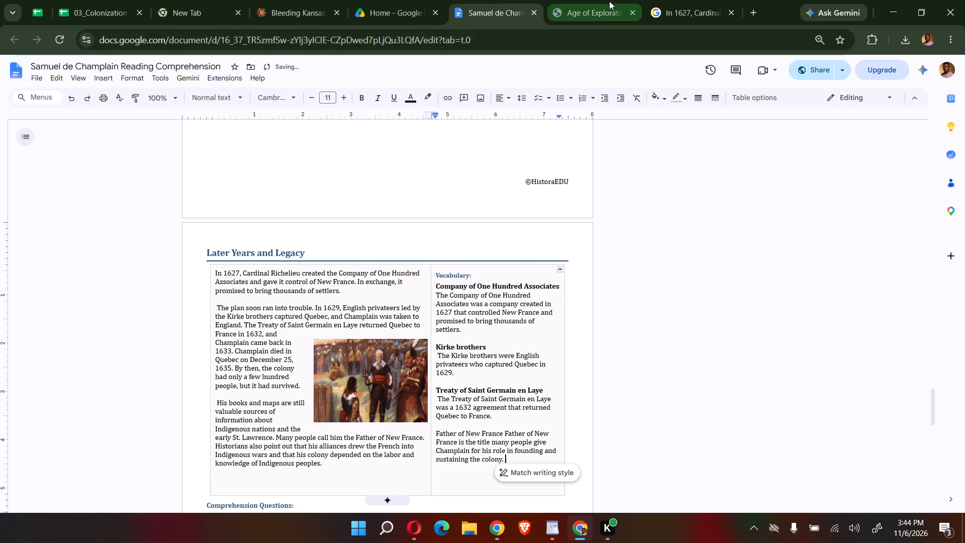
Make the term Father of New France bold and move its definition onto a new line beneath it.
{"action": "left_click", "coordinate": [609, 1]}
{"action": "left_click", "coordinate": [461, 0]}
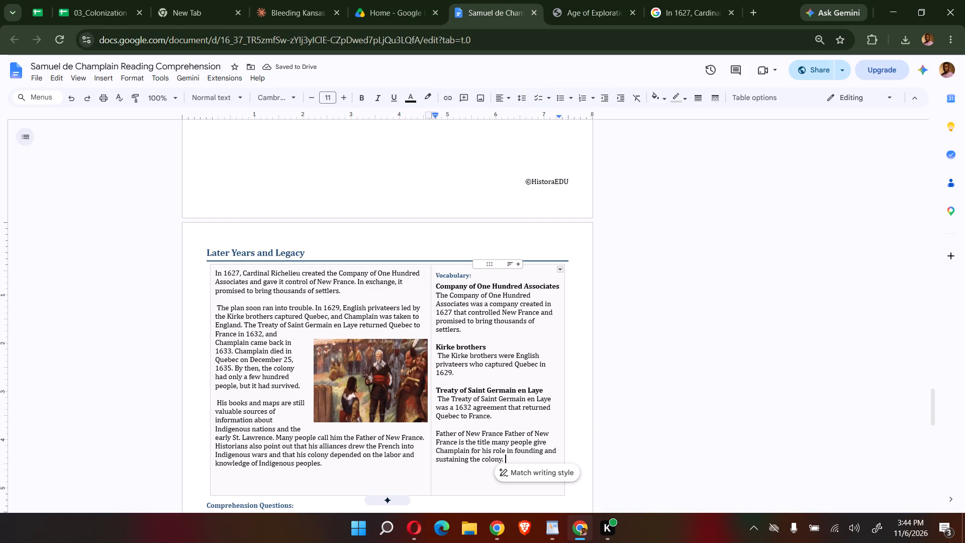
{"action": "left_click_drag", "start_coordinate": [504, 431], "coordinate": [484, 435]}
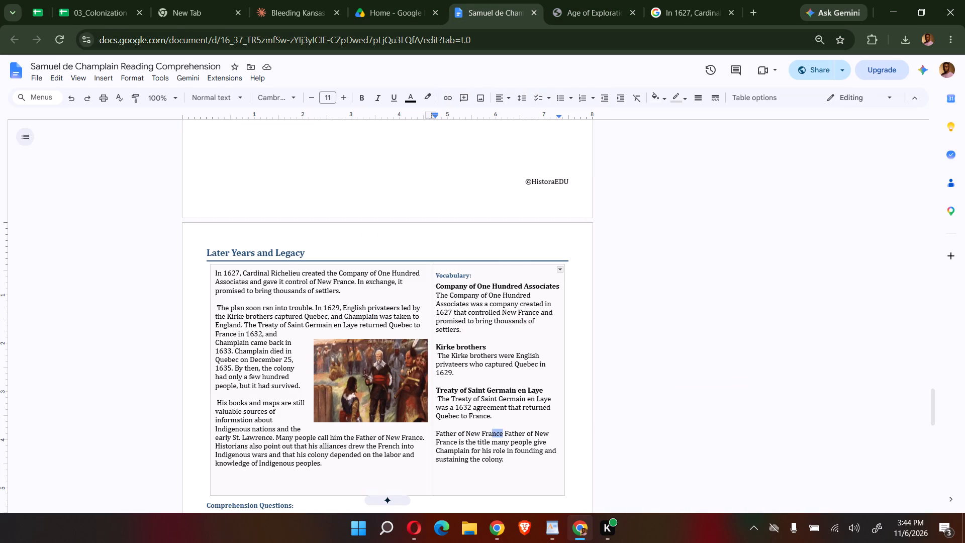
{"action": "left_click_drag", "start_coordinate": [484, 435], "coordinate": [433, 435]}
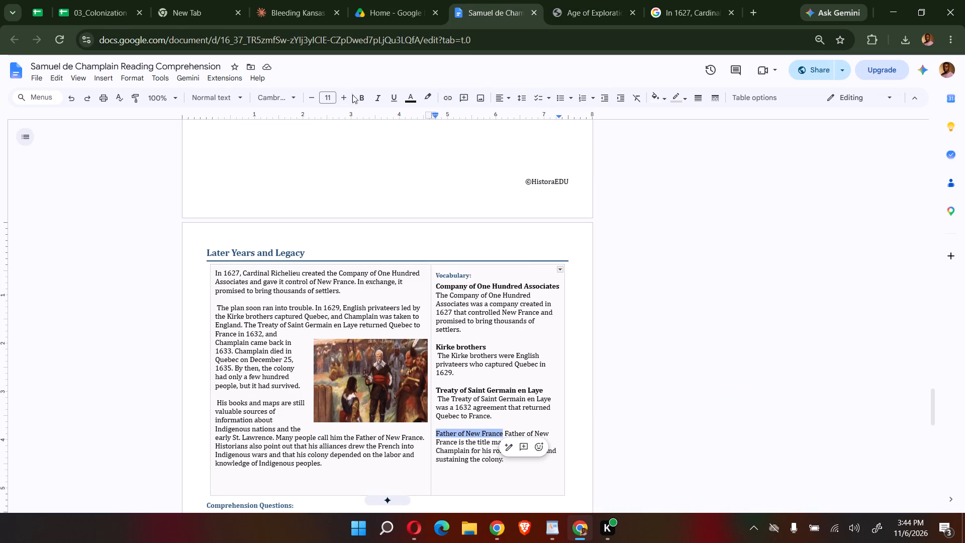
{"action": "left_click", "coordinate": [355, 95]}
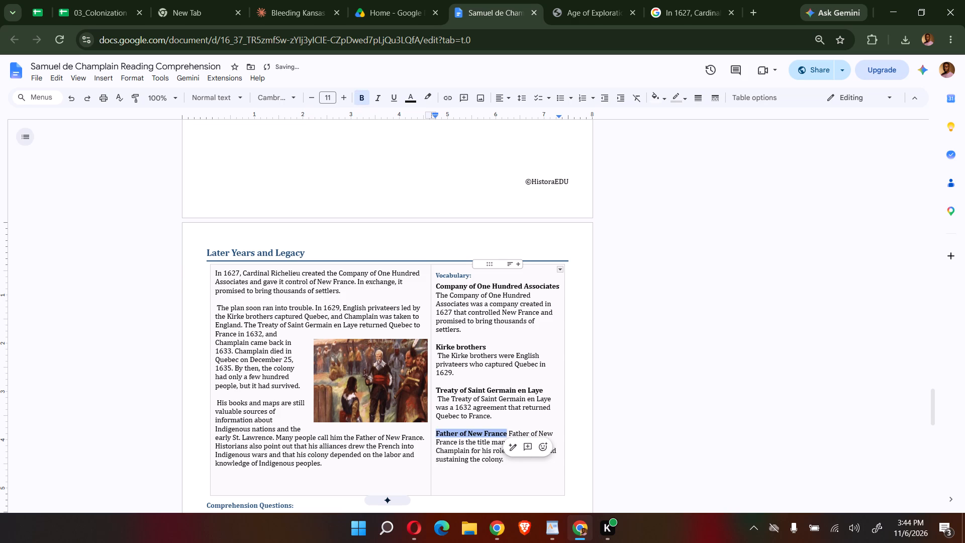
{"action": "left_click", "coordinate": [506, 429]}
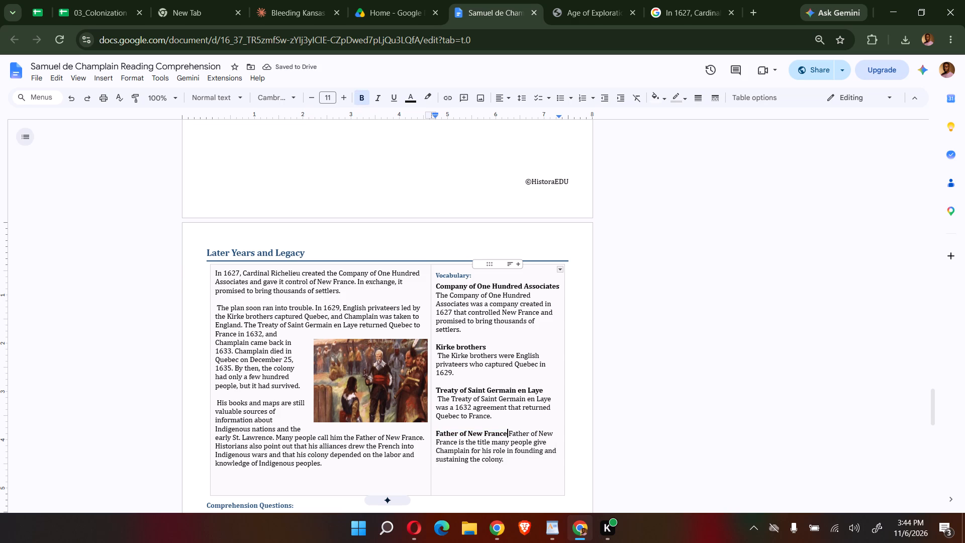
{"action": "key", "text": "shift+Return"}
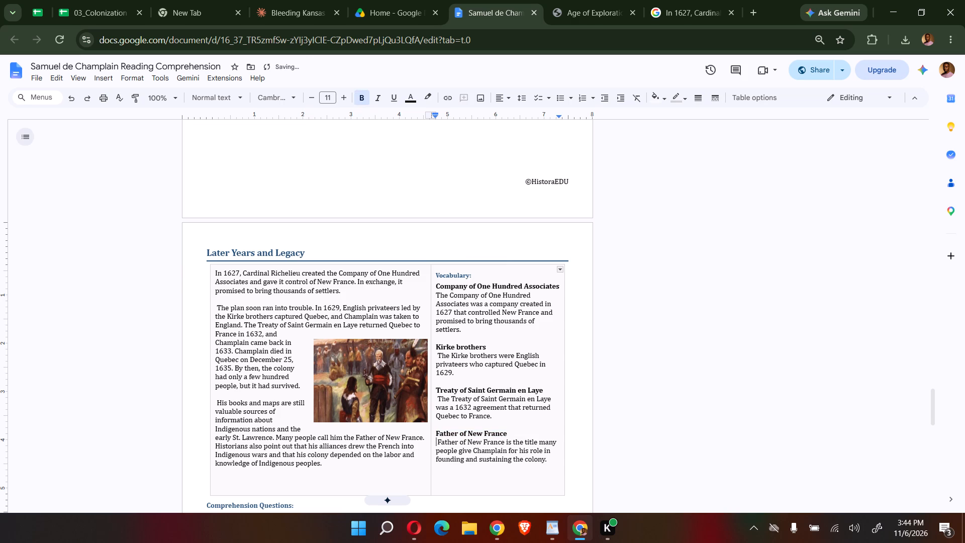
{"action": "left_click", "coordinate": [419, 542]}
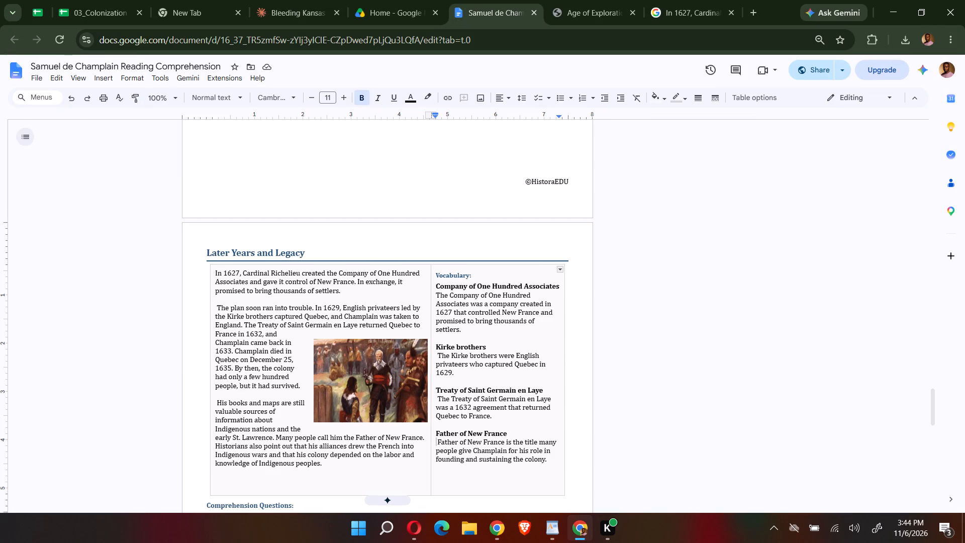
Clear the old Plains of Abraham wording from comprehension question 10 under Later Years and Legacy, keeping its number.
{"action": "scroll", "coordinate": [581, 309], "scroll_direction": "down", "scroll_amount": 2}
{"action": "left_click_drag", "start_coordinate": [389, 402], "coordinate": [385, 402]}
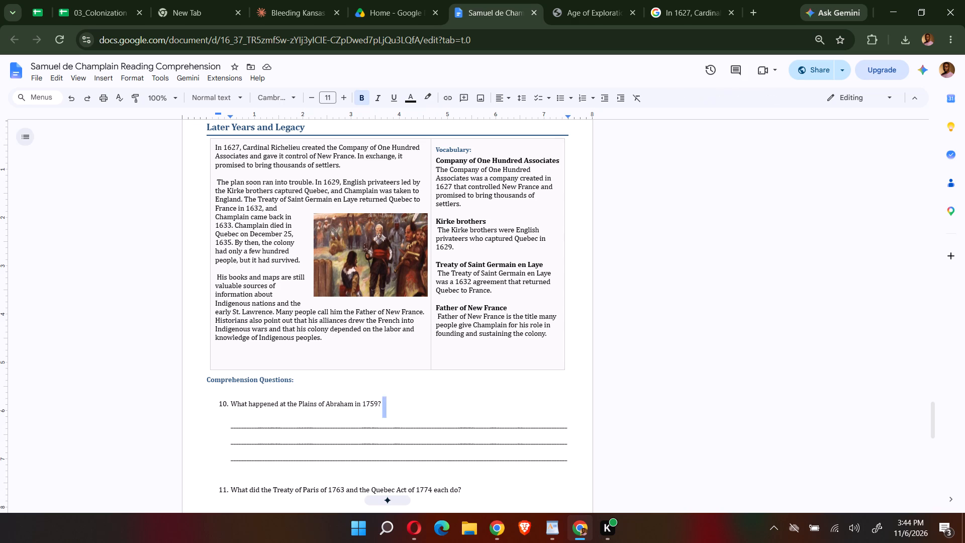
{"action": "left_click_drag", "start_coordinate": [385, 402], "coordinate": [225, 403]}
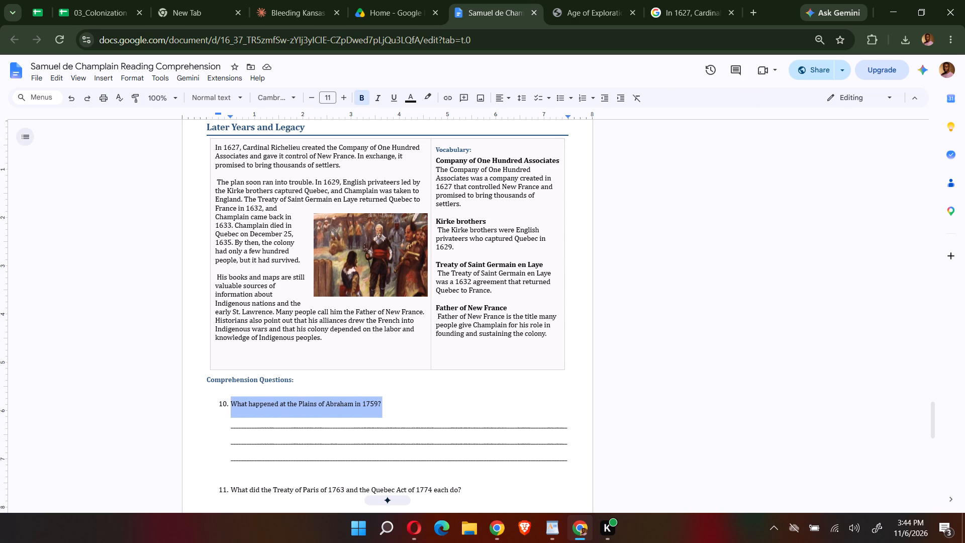
{"action": "left_click_drag", "start_coordinate": [225, 403], "coordinate": [225, 404]}
{"action": "key", "text": "BackSpace"}
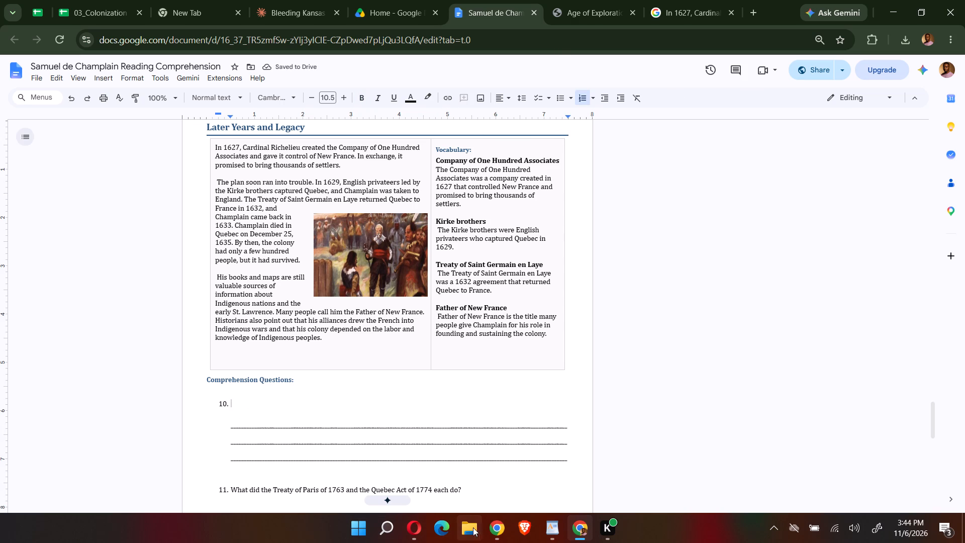
Switch to YouTube, resume the Dark & Chill Vol. 3 hip hop mix and return to the worksheet's browser window.
{"action": "left_click", "coordinate": [487, 531]}
{"action": "left_click", "coordinate": [291, 348]}
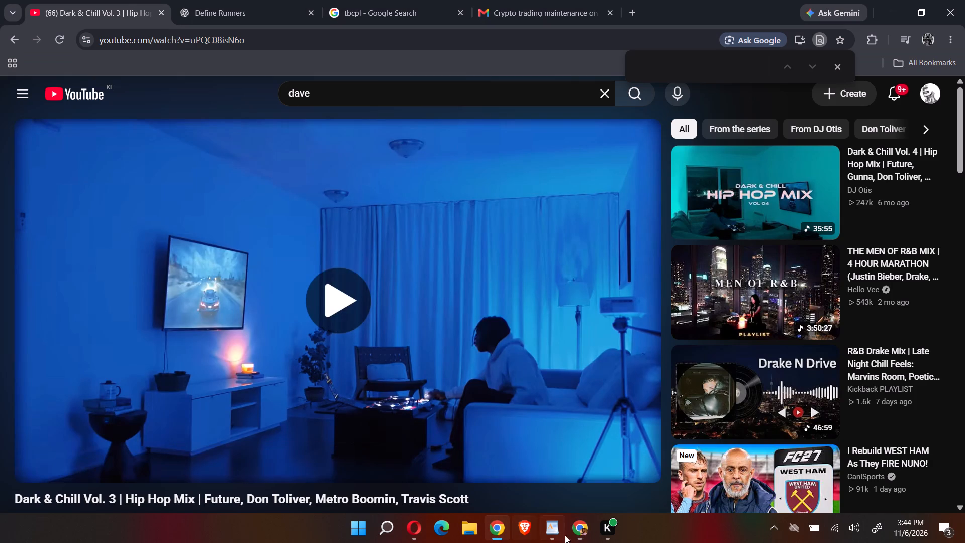
{"action": "left_click", "coordinate": [580, 535]}
Fill question 10 with the PDF's "What was the Company of One Hundred Associates, and what happened in 1629?".
{"action": "left_click", "coordinate": [582, 0]}
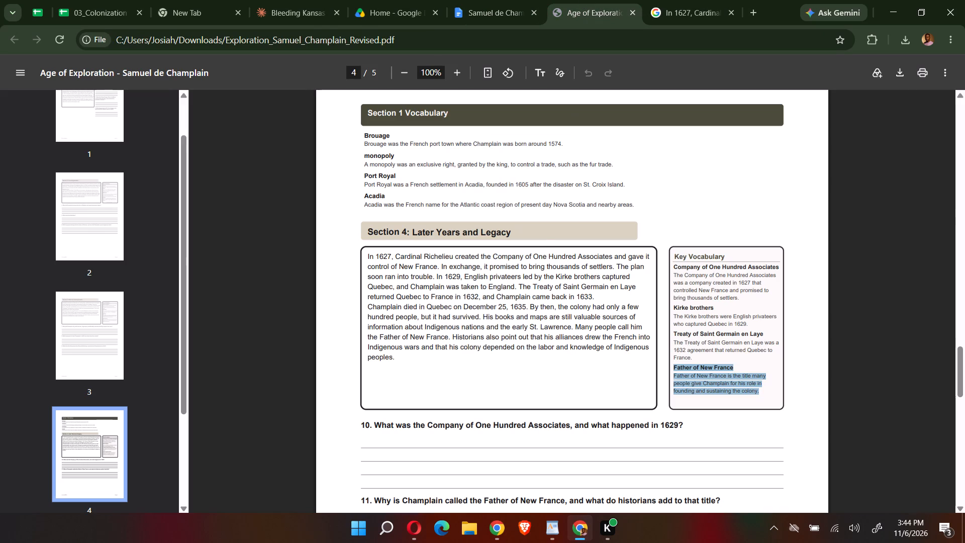
{"action": "left_click_drag", "start_coordinate": [685, 421], "coordinate": [654, 430]}
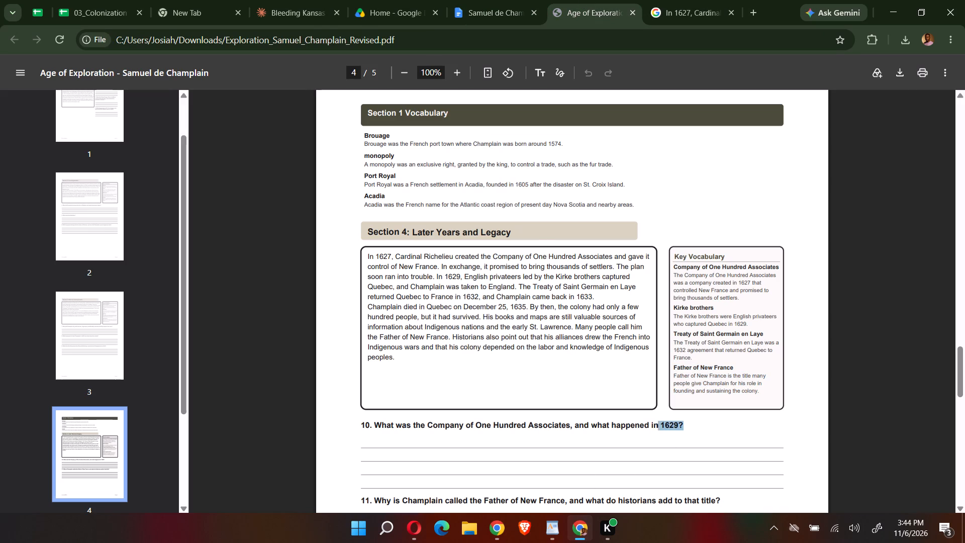
{"action": "left_click_drag", "start_coordinate": [654, 430], "coordinate": [377, 422]}
{"action": "key", "text": "ctrl+c"}
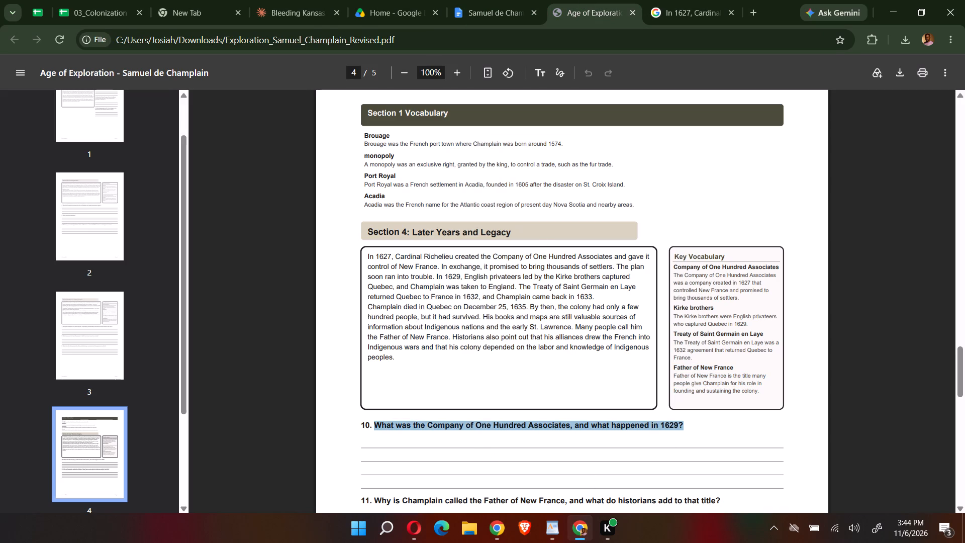
{"action": "left_click", "coordinate": [475, 17]}
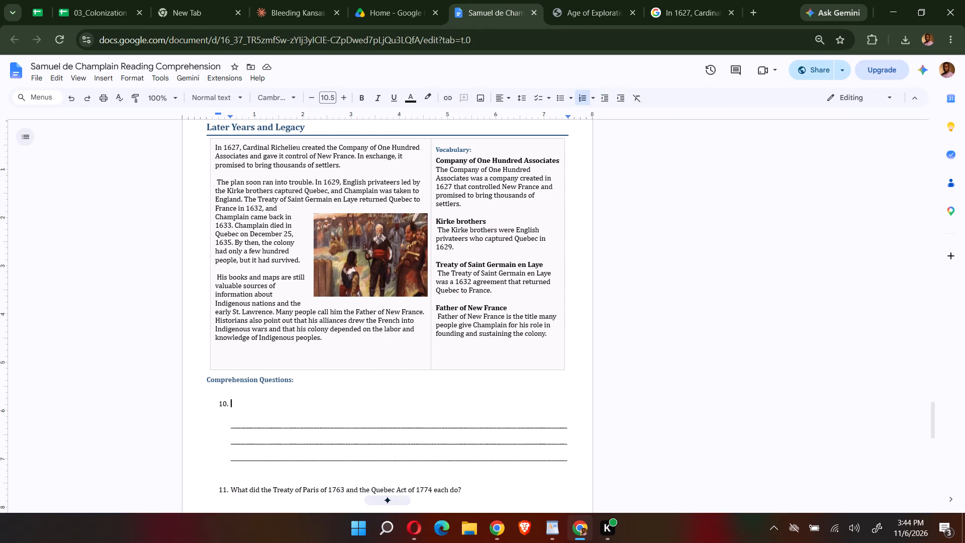
{"action": "key", "text": "ctrl+v"}
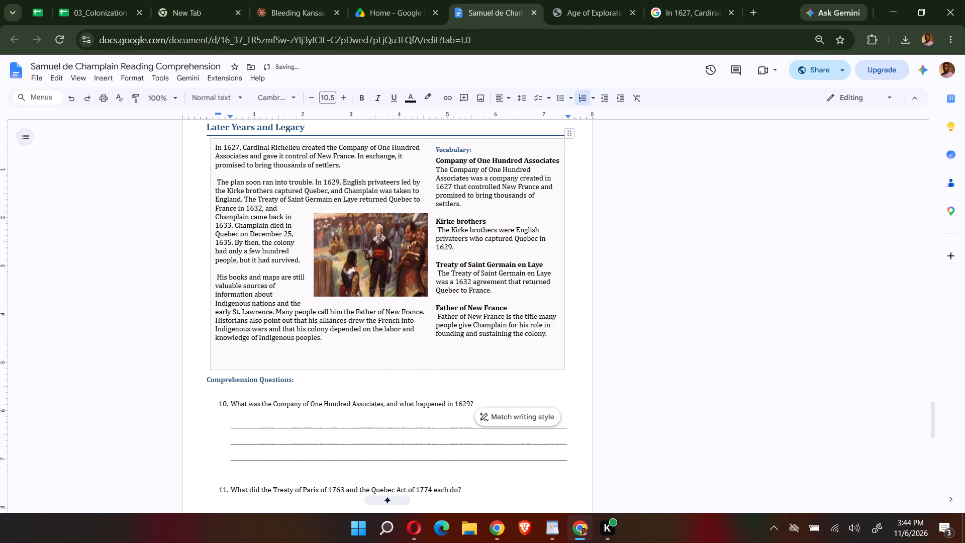
Replace question 11 with the PDF's "Why is Champlain called the Father of New France, and what do historians add to that title?".
{"action": "left_click", "coordinate": [576, 0]}
{"action": "scroll", "coordinate": [557, 307], "scroll_direction": "down", "scroll_amount": 2}
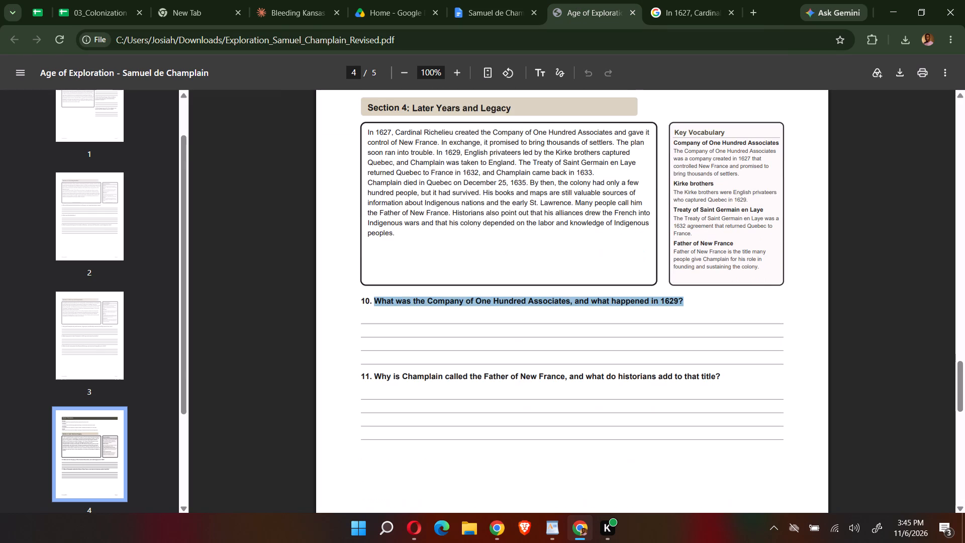
{"action": "left_click_drag", "start_coordinate": [719, 373], "coordinate": [604, 374]}
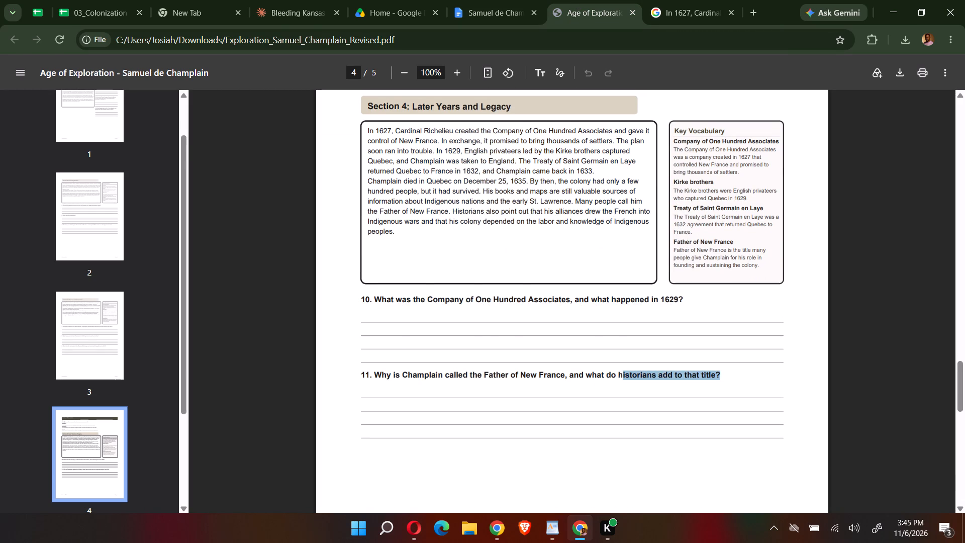
{"action": "left_click_drag", "start_coordinate": [604, 374], "coordinate": [374, 367]}
{"action": "key", "text": "ctrl+c"}
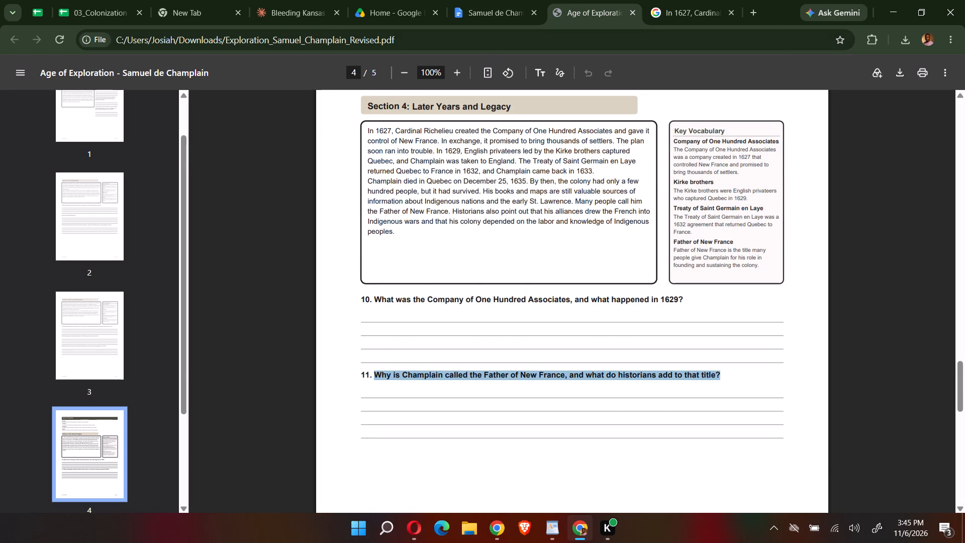
{"action": "left_click", "coordinate": [485, 15]}
{"action": "scroll", "coordinate": [403, 354], "scroll_direction": "down", "scroll_amount": 2}
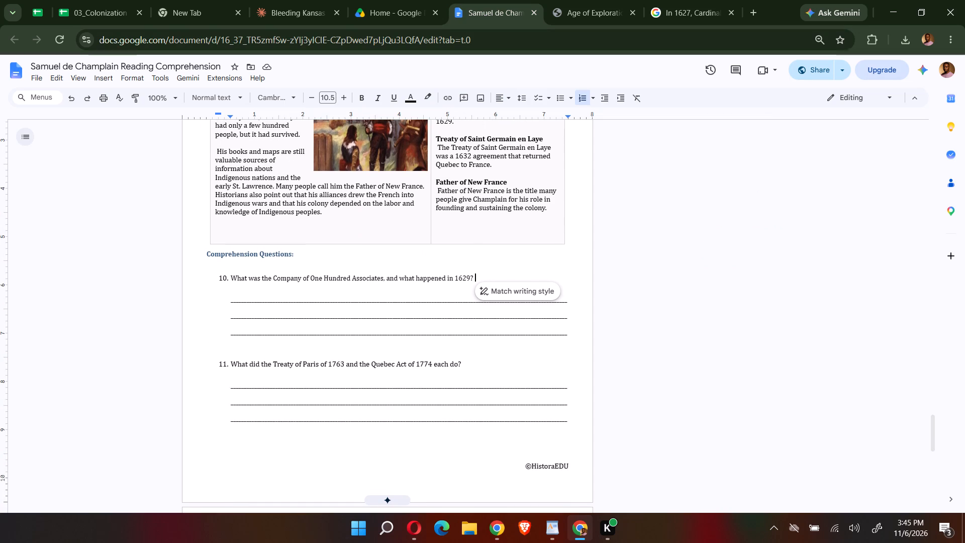
{"action": "left_click", "coordinate": [457, 357]}
{"action": "left_click", "coordinate": [461, 366]}
{"action": "left_click_drag", "start_coordinate": [461, 366], "coordinate": [423, 366]}
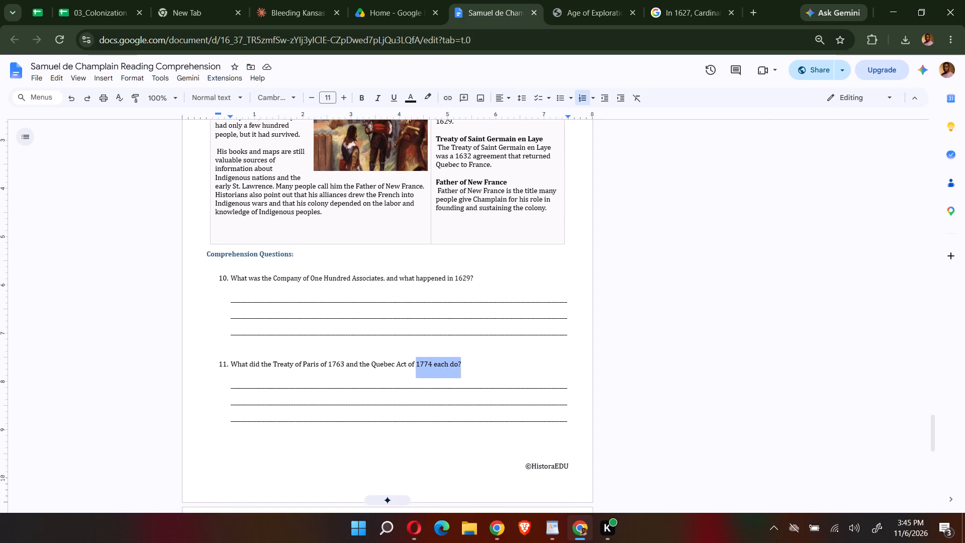
{"action": "left_click_drag", "start_coordinate": [423, 366], "coordinate": [235, 361]}
{"action": "key", "text": "BackSpace"}
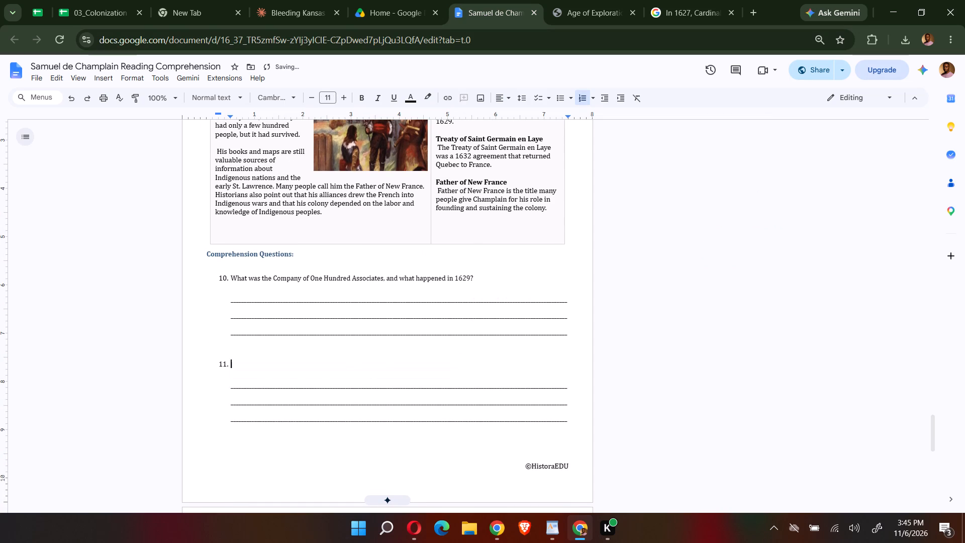
{"action": "key", "text": "ctrl+v"}
Replace question 12 with the PDF's critical thinking question on how Champlain's Indigenous alliances helped New France and what risks they created.
{"action": "scroll", "coordinate": [423, 276], "scroll_direction": "down", "scroll_amount": 3}
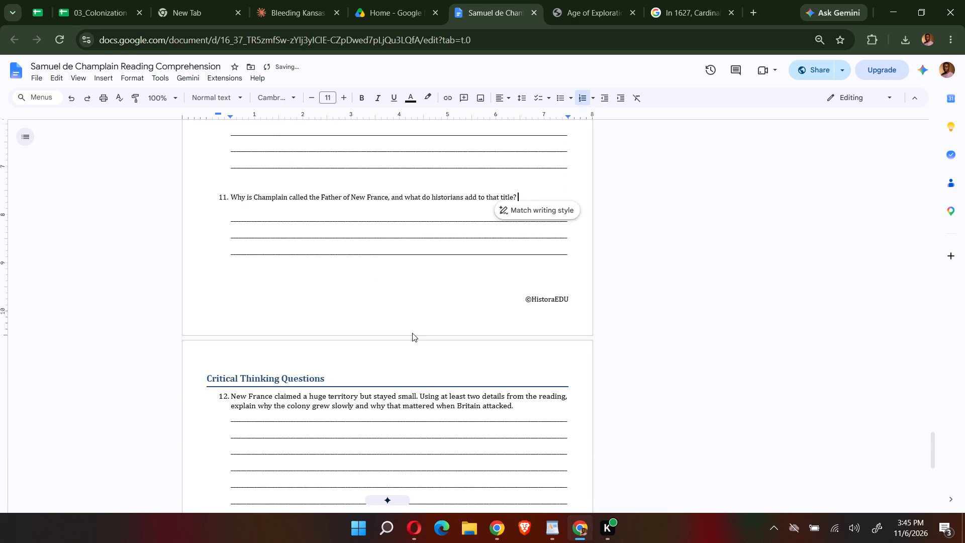
{"action": "scroll", "coordinate": [412, 333], "scroll_direction": "down", "scroll_amount": 1}
{"action": "left_click_drag", "start_coordinate": [520, 321], "coordinate": [413, 314]}
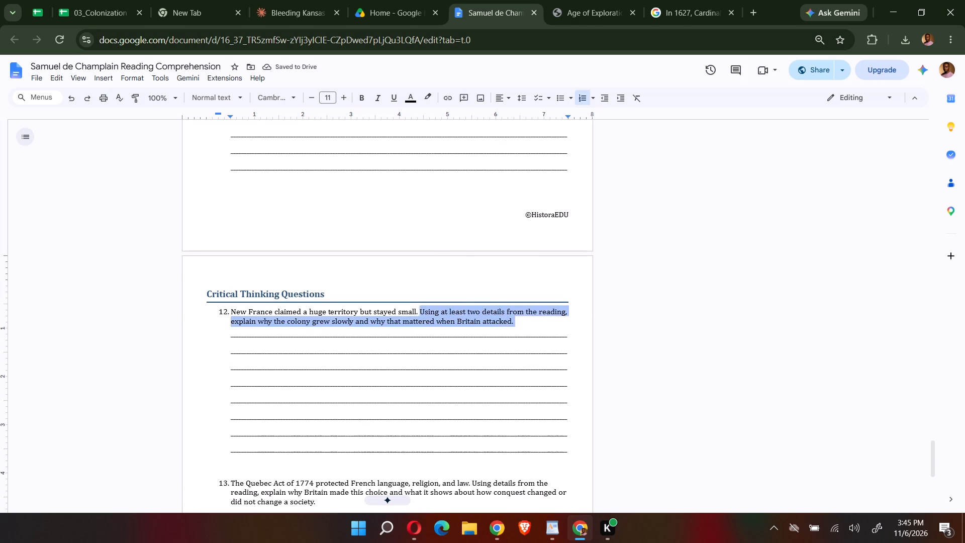
{"action": "left_click_drag", "start_coordinate": [413, 314], "coordinate": [234, 311]}
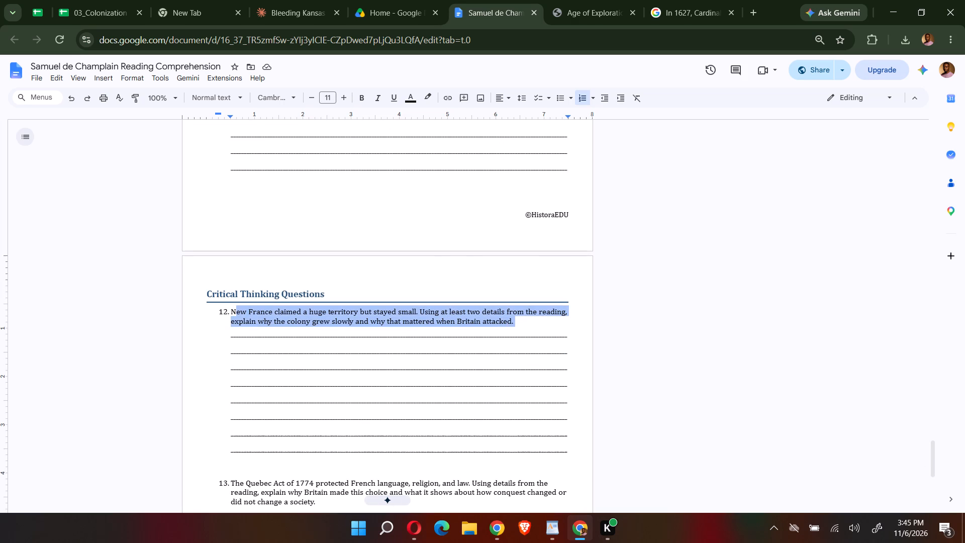
{"action": "left_click_drag", "start_coordinate": [234, 311], "coordinate": [230, 314]}
{"action": "key", "text": "BackSpace"}
{"action": "left_click", "coordinate": [563, 5]}
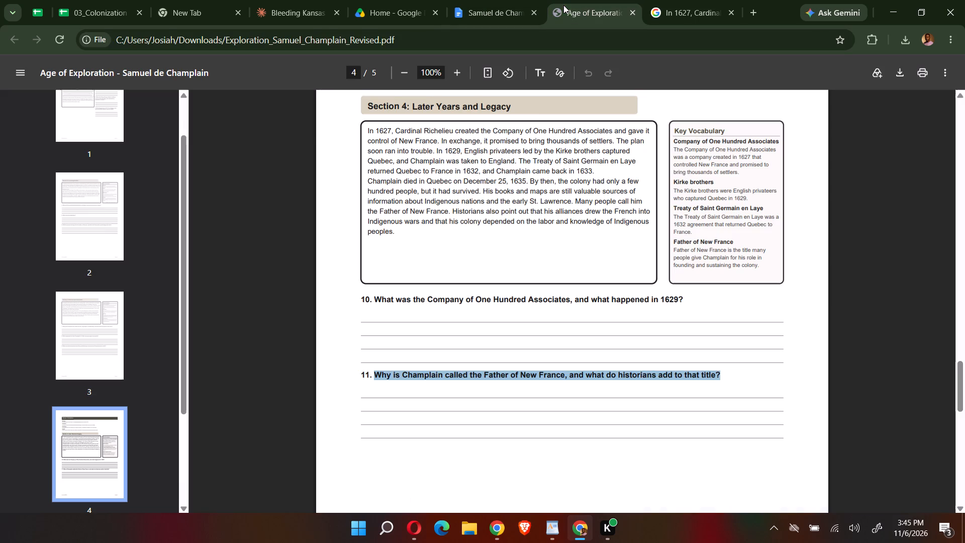
{"action": "scroll", "coordinate": [456, 420], "scroll_direction": "down", "scroll_amount": 4}
{"action": "scroll", "coordinate": [526, 421], "scroll_direction": "down", "scroll_amount": 2}
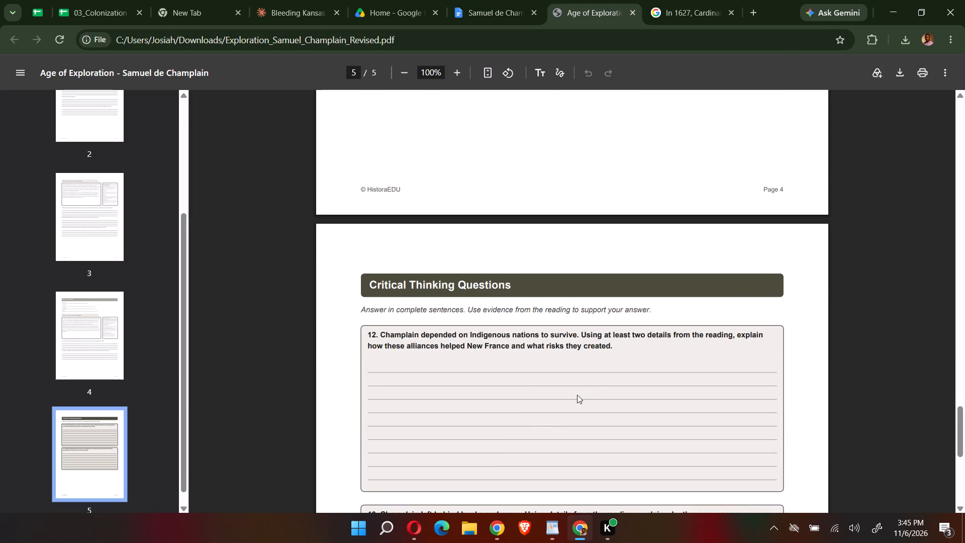
{"action": "left_click_drag", "start_coordinate": [617, 345], "coordinate": [396, 333]}
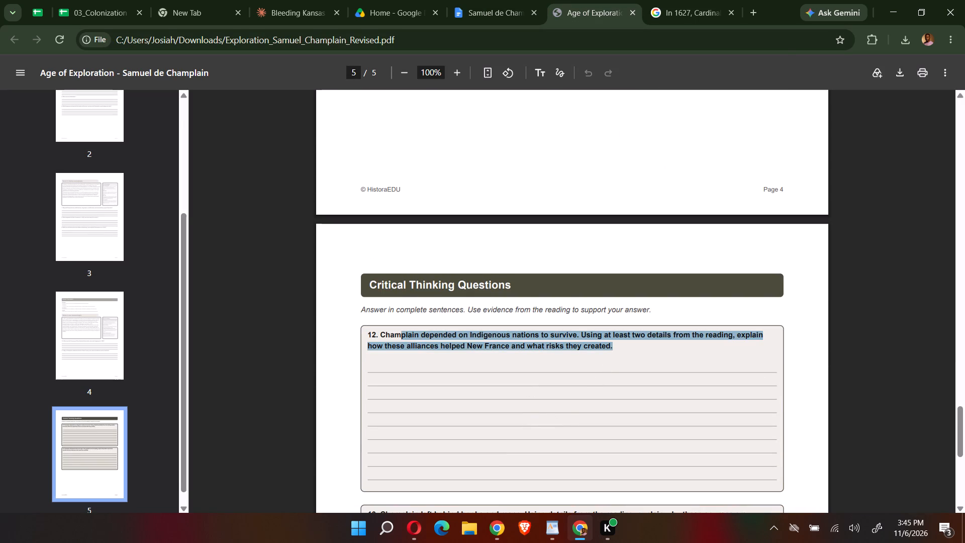
{"action": "left_click_drag", "start_coordinate": [396, 333], "coordinate": [383, 333]}
{"action": "key", "text": "ctrl+c"}
{"action": "left_click", "coordinate": [489, 20]}
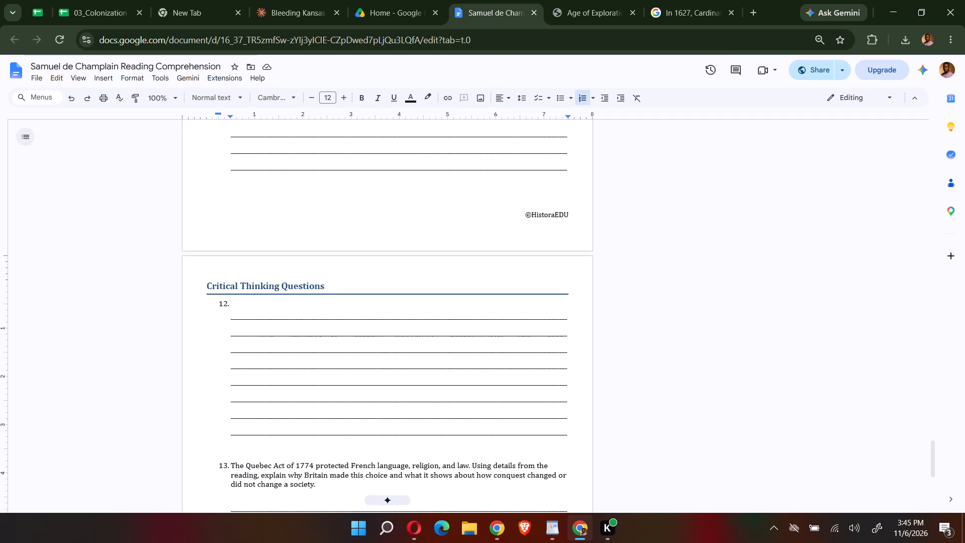
{"action": "key", "text": "ctrl+v"}
Replace question 13 with the PDF's question on why Champlain's books and maps are valuable and why historians must read them carefully.
{"action": "scroll", "coordinate": [366, 325], "scroll_direction": "down", "scroll_amount": 2}
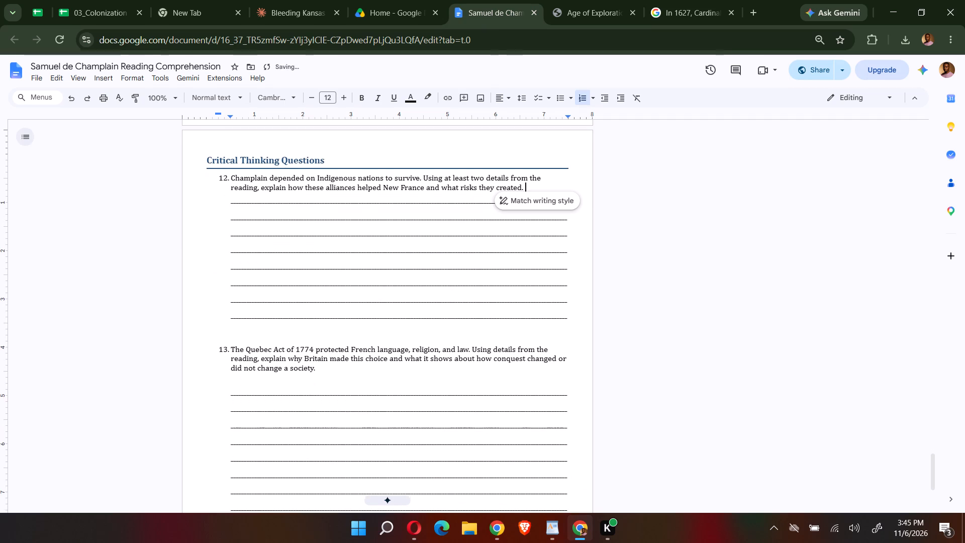
{"action": "left_click_drag", "start_coordinate": [322, 371], "coordinate": [239, 350]}
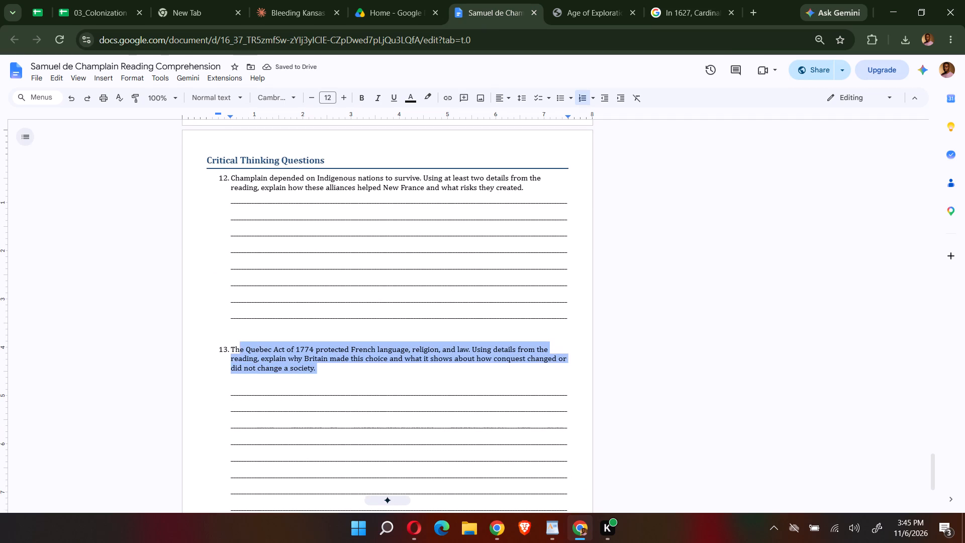
{"action": "left_click_drag", "start_coordinate": [239, 350], "coordinate": [232, 348]}
{"action": "key", "text": "BackSpace"}
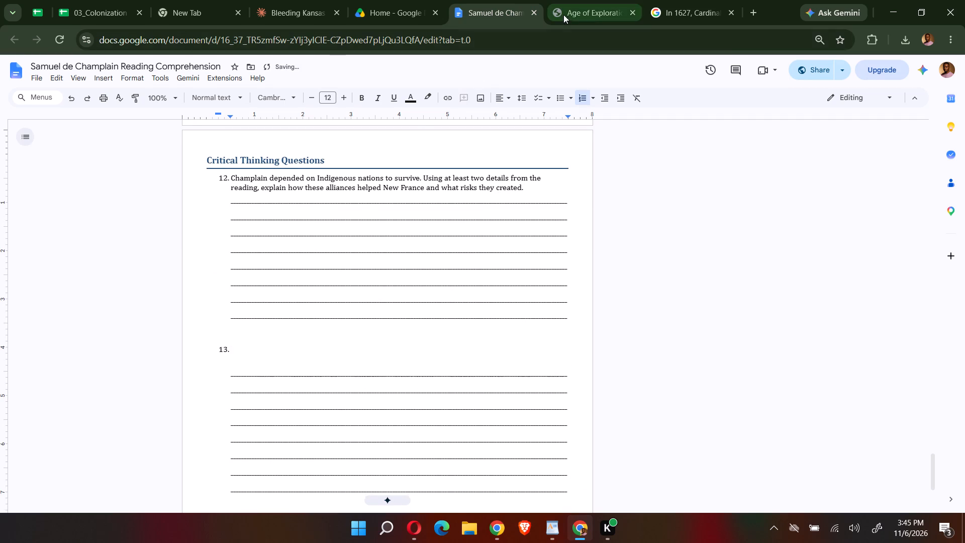
{"action": "left_click_drag", "start_coordinate": [572, 9], "coordinate": [573, 15]}
{"action": "scroll", "coordinate": [509, 318], "scroll_direction": "down", "scroll_amount": 3}
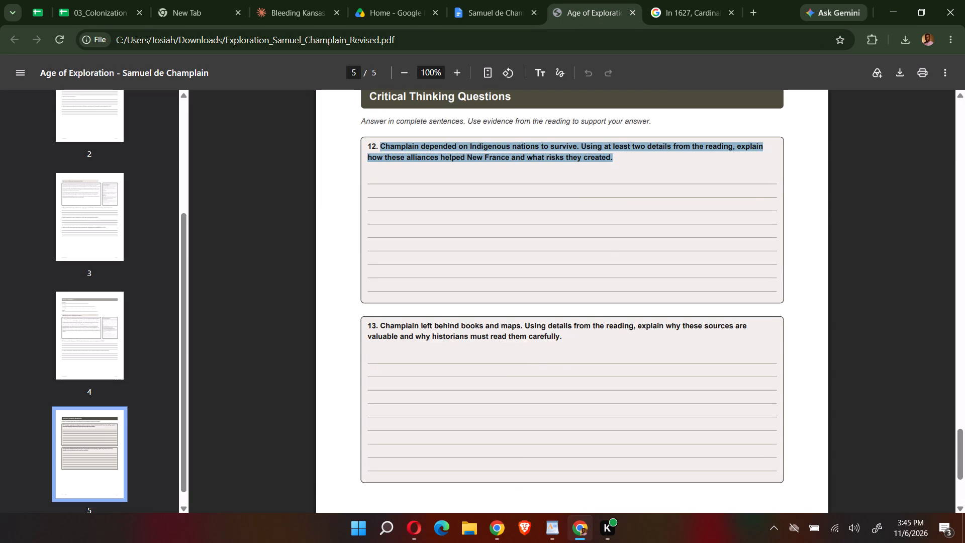
{"action": "left_click_drag", "start_coordinate": [561, 337], "coordinate": [380, 320]}
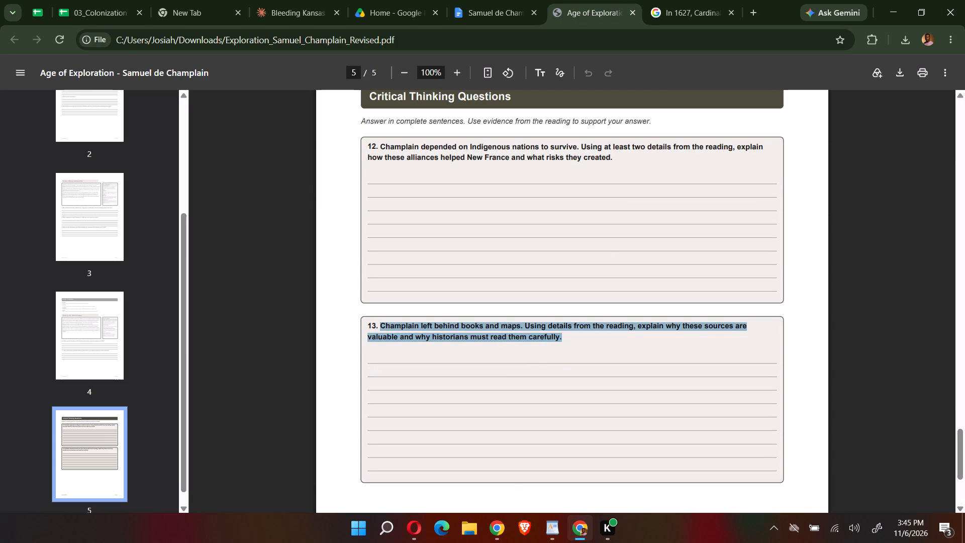
{"action": "key", "text": "ctrl+c"}
{"action": "left_click", "coordinate": [463, 0]}
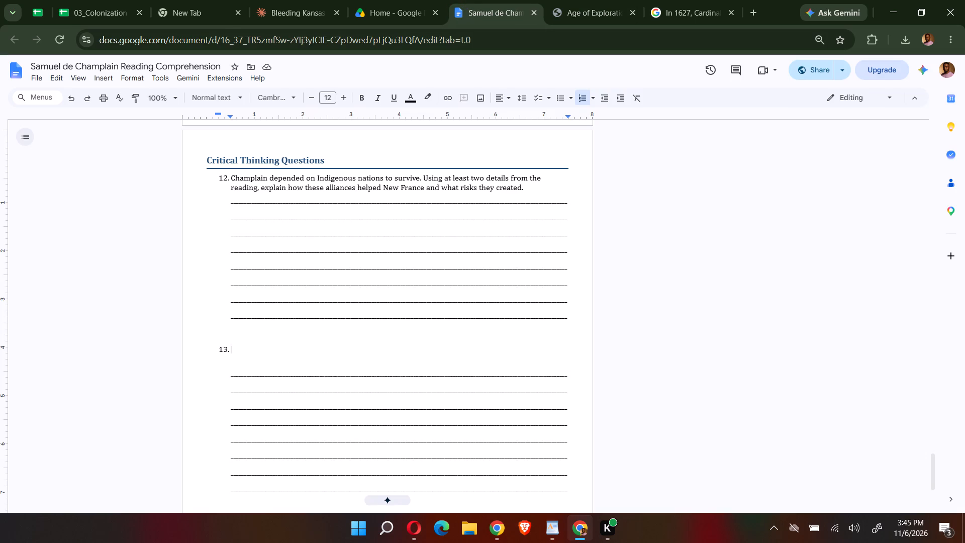
{"action": "key", "text": "ctrl+v"}
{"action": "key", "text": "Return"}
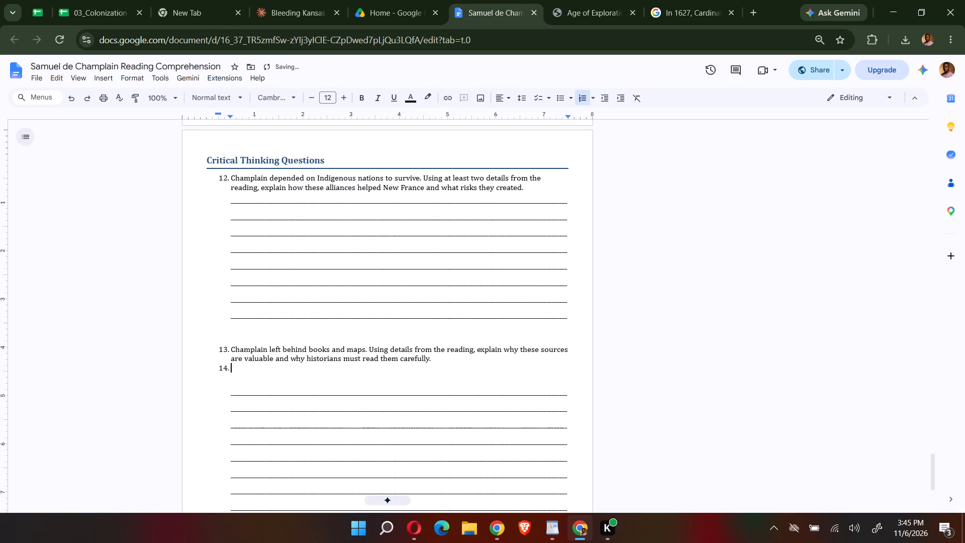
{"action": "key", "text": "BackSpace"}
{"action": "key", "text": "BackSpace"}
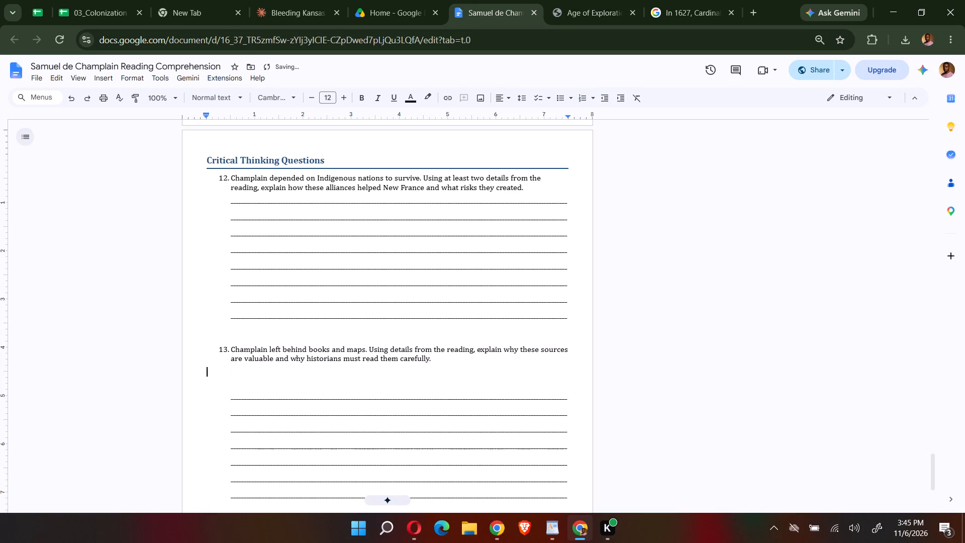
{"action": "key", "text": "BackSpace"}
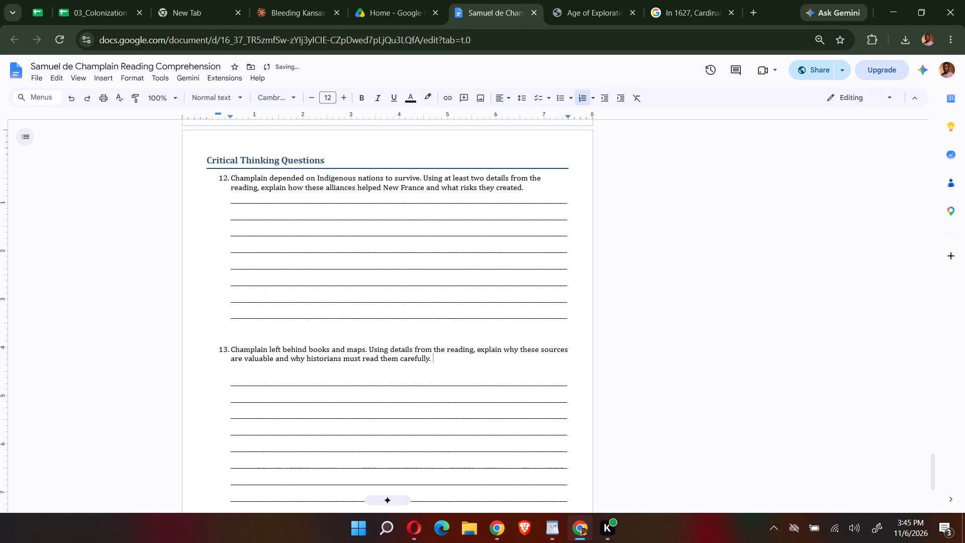
Download the finished Samuel de Champlain Reading Comprehension document as a PDF.
{"action": "scroll", "coordinate": [508, 294], "scroll_direction": "up", "scroll_amount": 14}
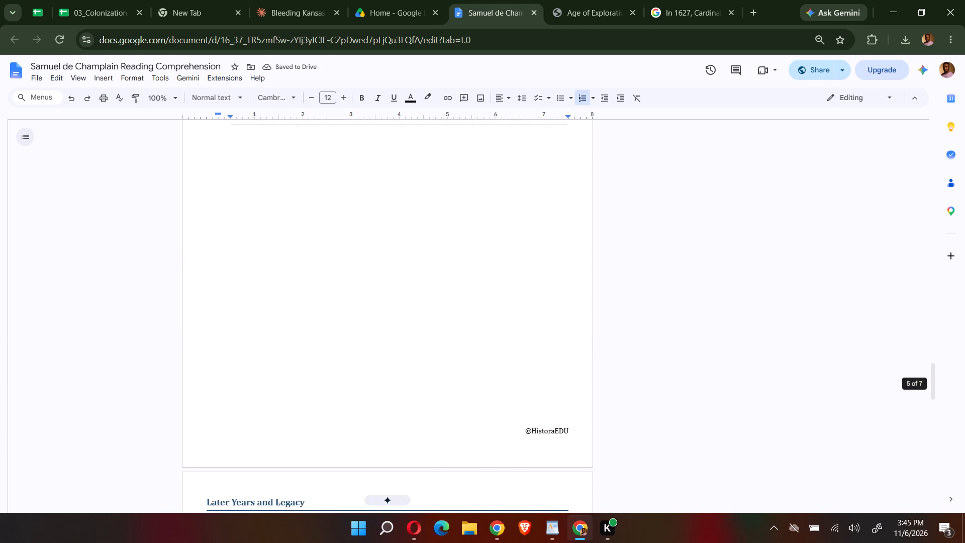
{"action": "scroll", "coordinate": [539, 305], "scroll_direction": "up", "scroll_amount": 20}
{"action": "scroll", "coordinate": [539, 305], "scroll_direction": "up", "scroll_amount": 12}
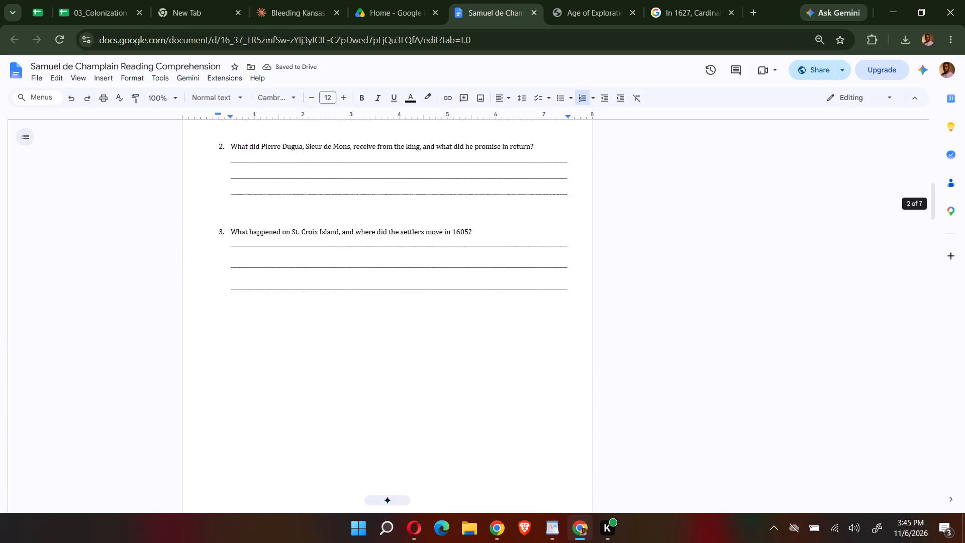
{"action": "scroll", "coordinate": [539, 305], "scroll_direction": "up", "scroll_amount": 12}
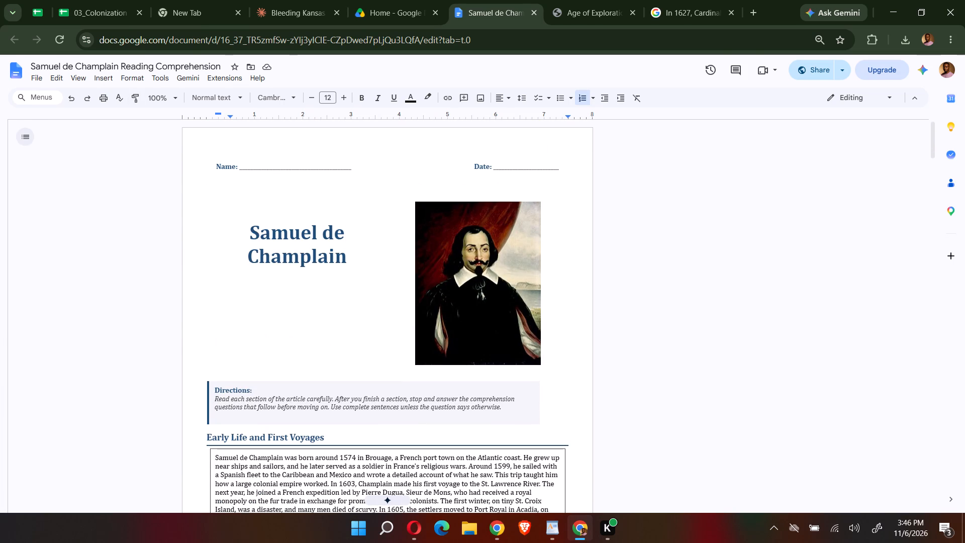
{"action": "left_click", "coordinate": [33, 78]}
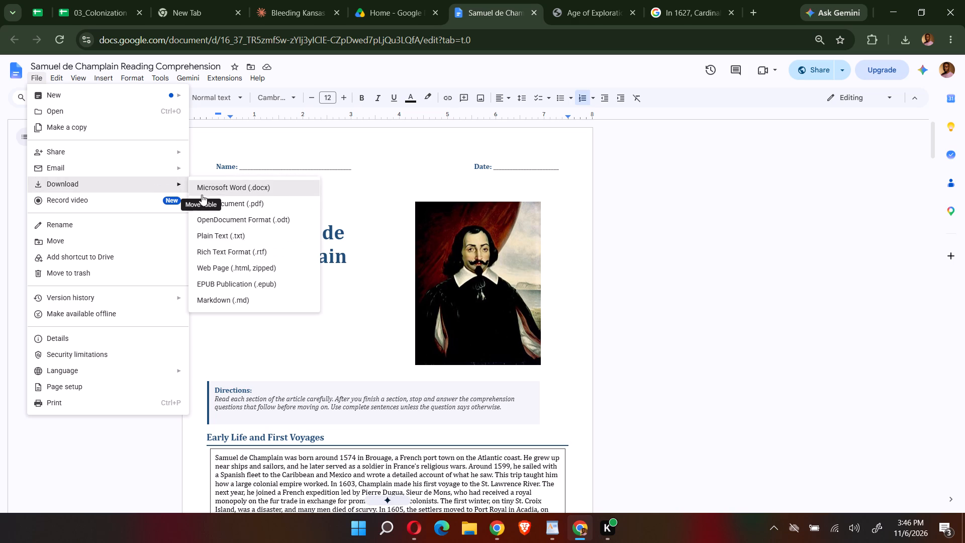
{"action": "left_click", "coordinate": [222, 205]}
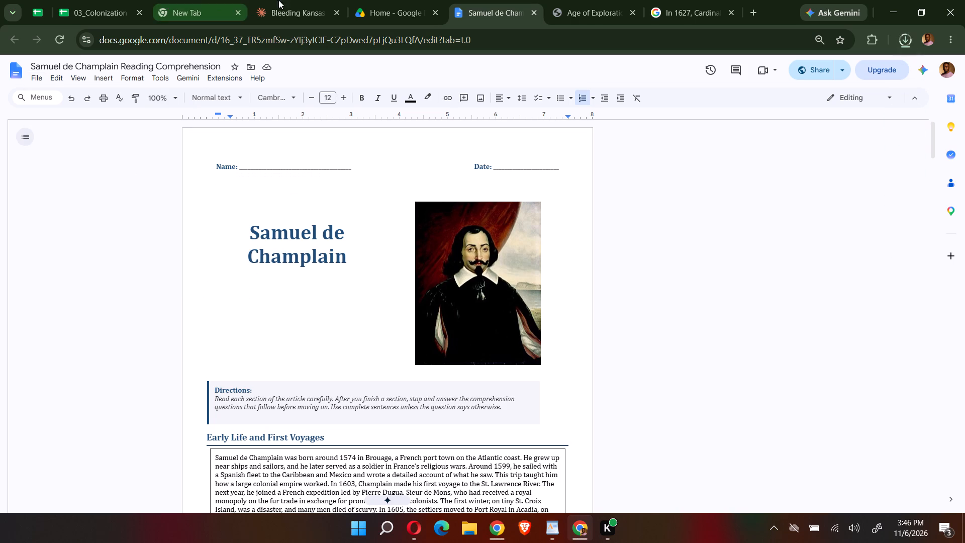
Switch to the Google Drive home page and reload it.
{"action": "left_click", "coordinate": [404, 0]}
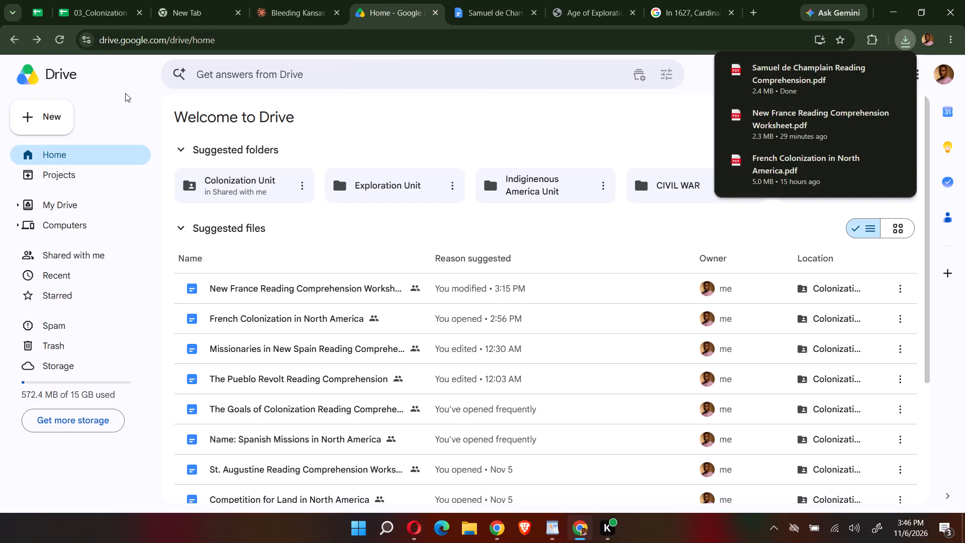
{"action": "left_click", "coordinate": [53, 44]}
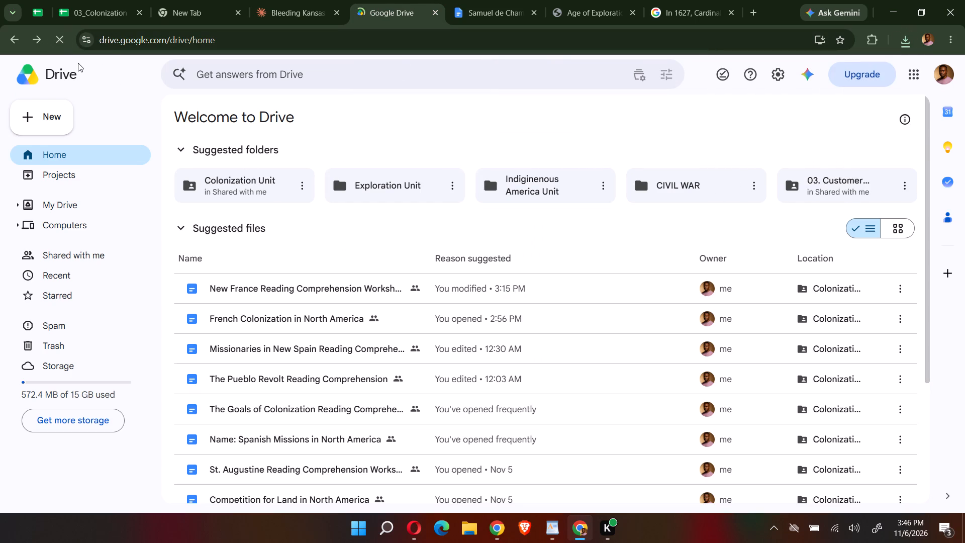